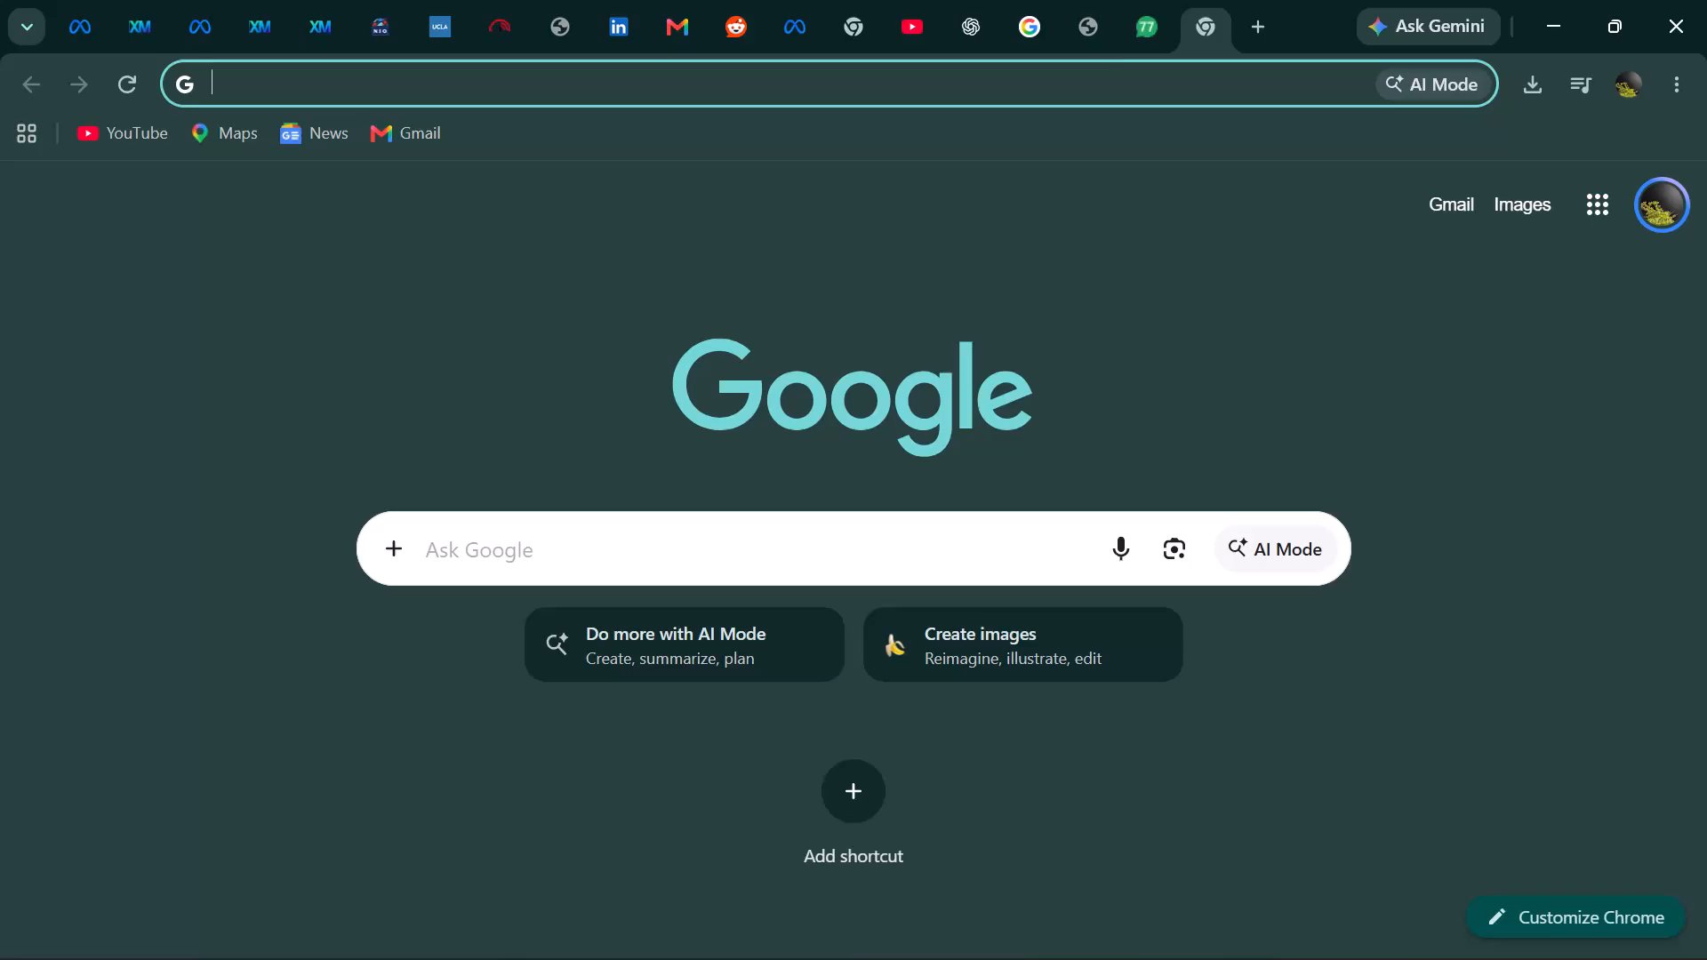
# Launch Word through its recent EXP file, cancel the PDF conversion and dismiss the licence notice.
pyautogui.click(1553, 12)
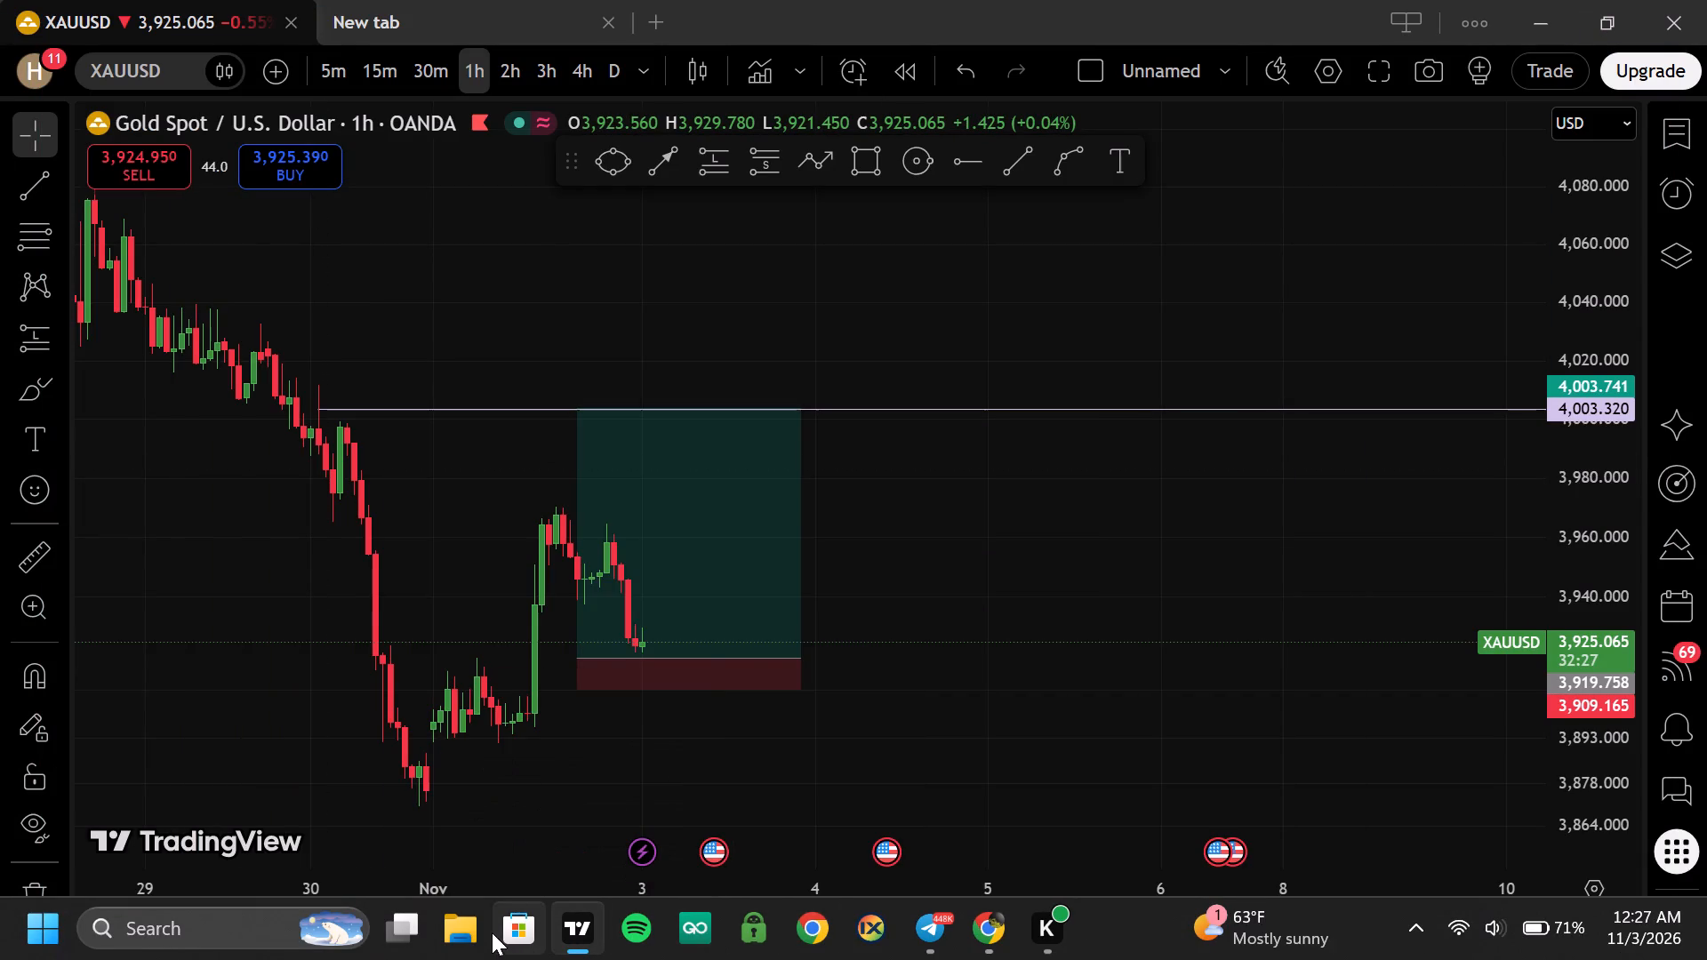
pyautogui.click(239, 934)
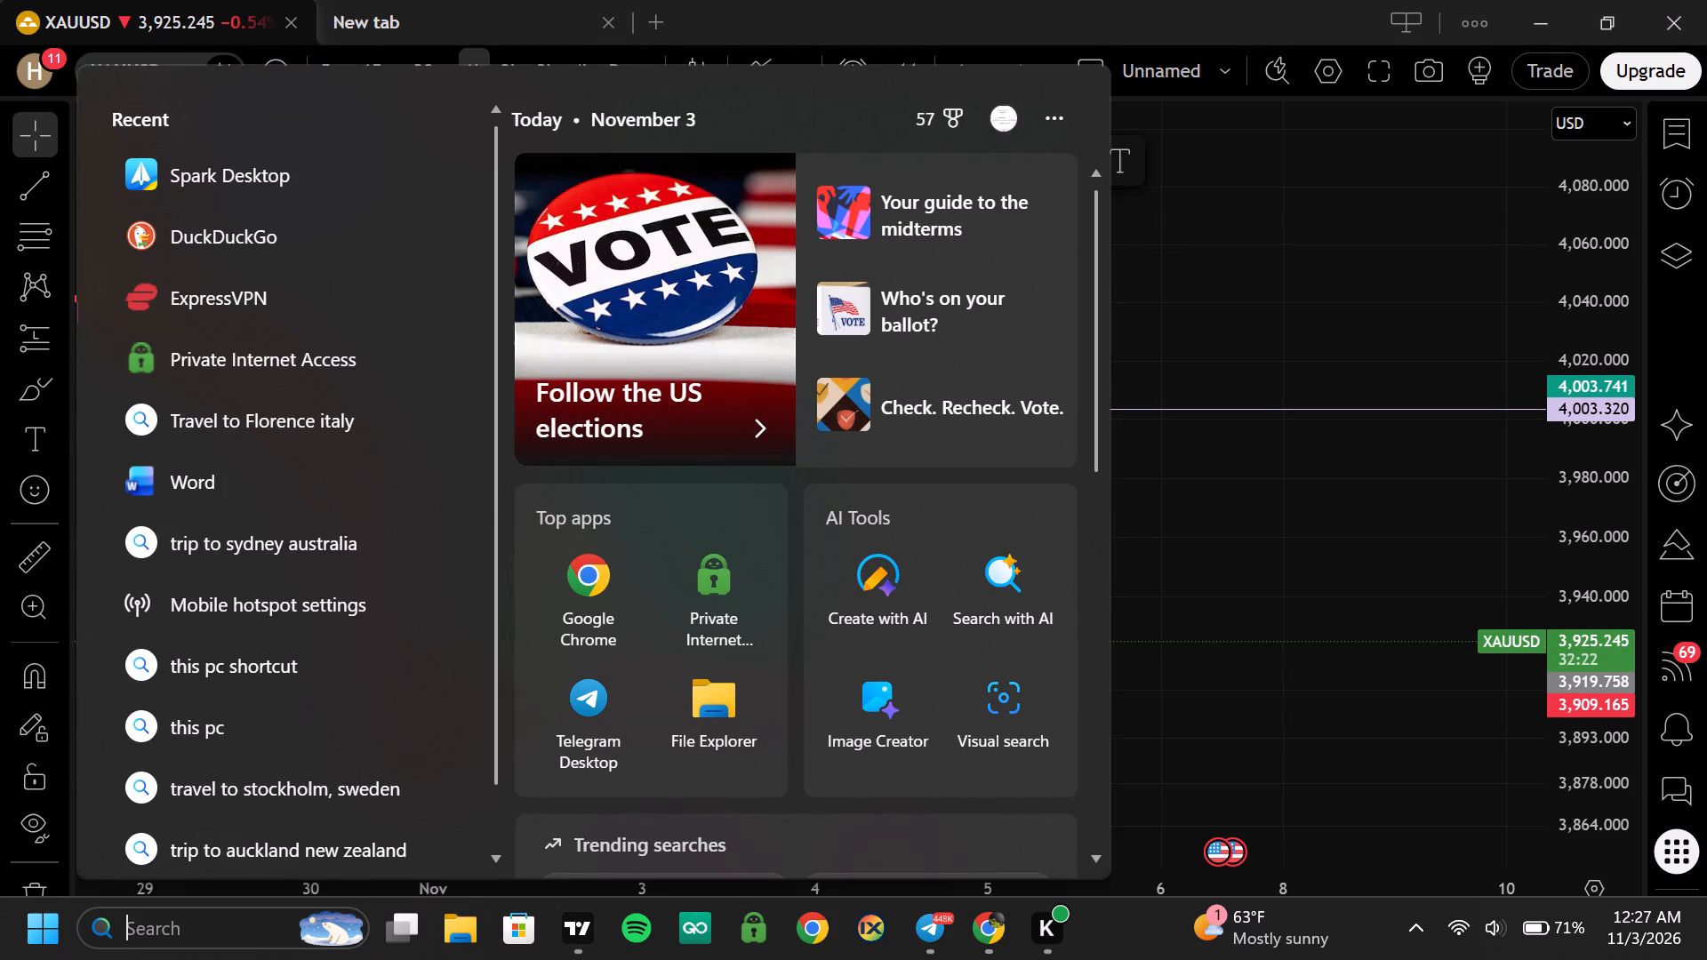
pyautogui.write('wo')
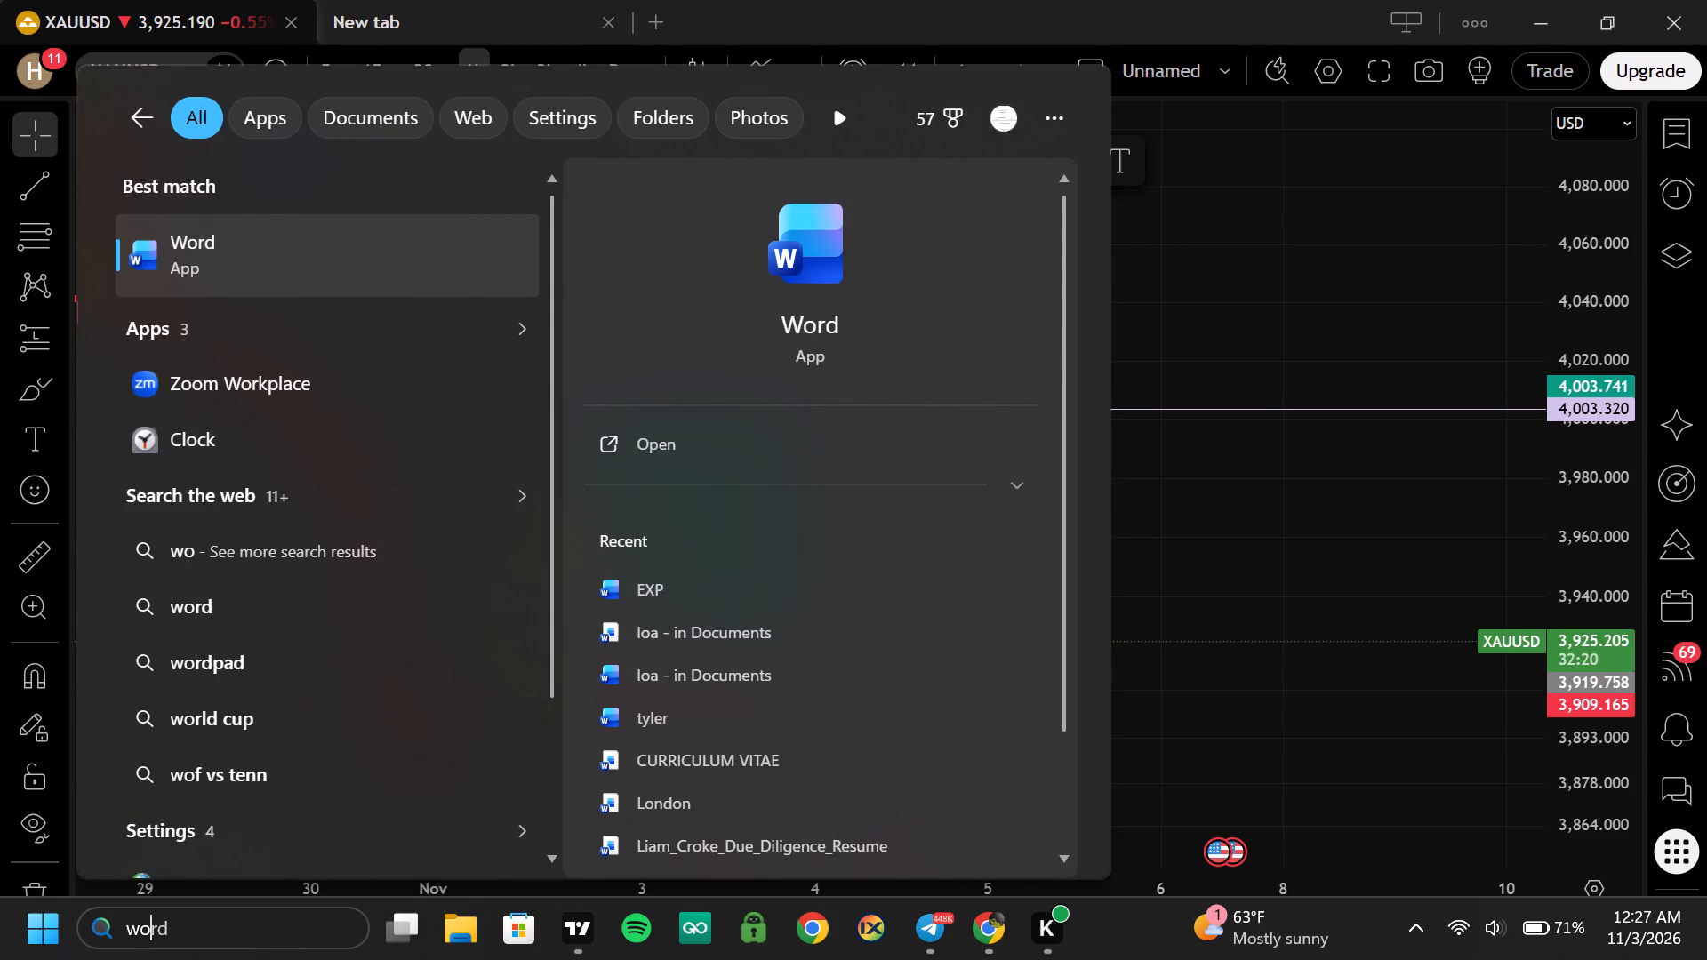
pyautogui.click(626, 583)
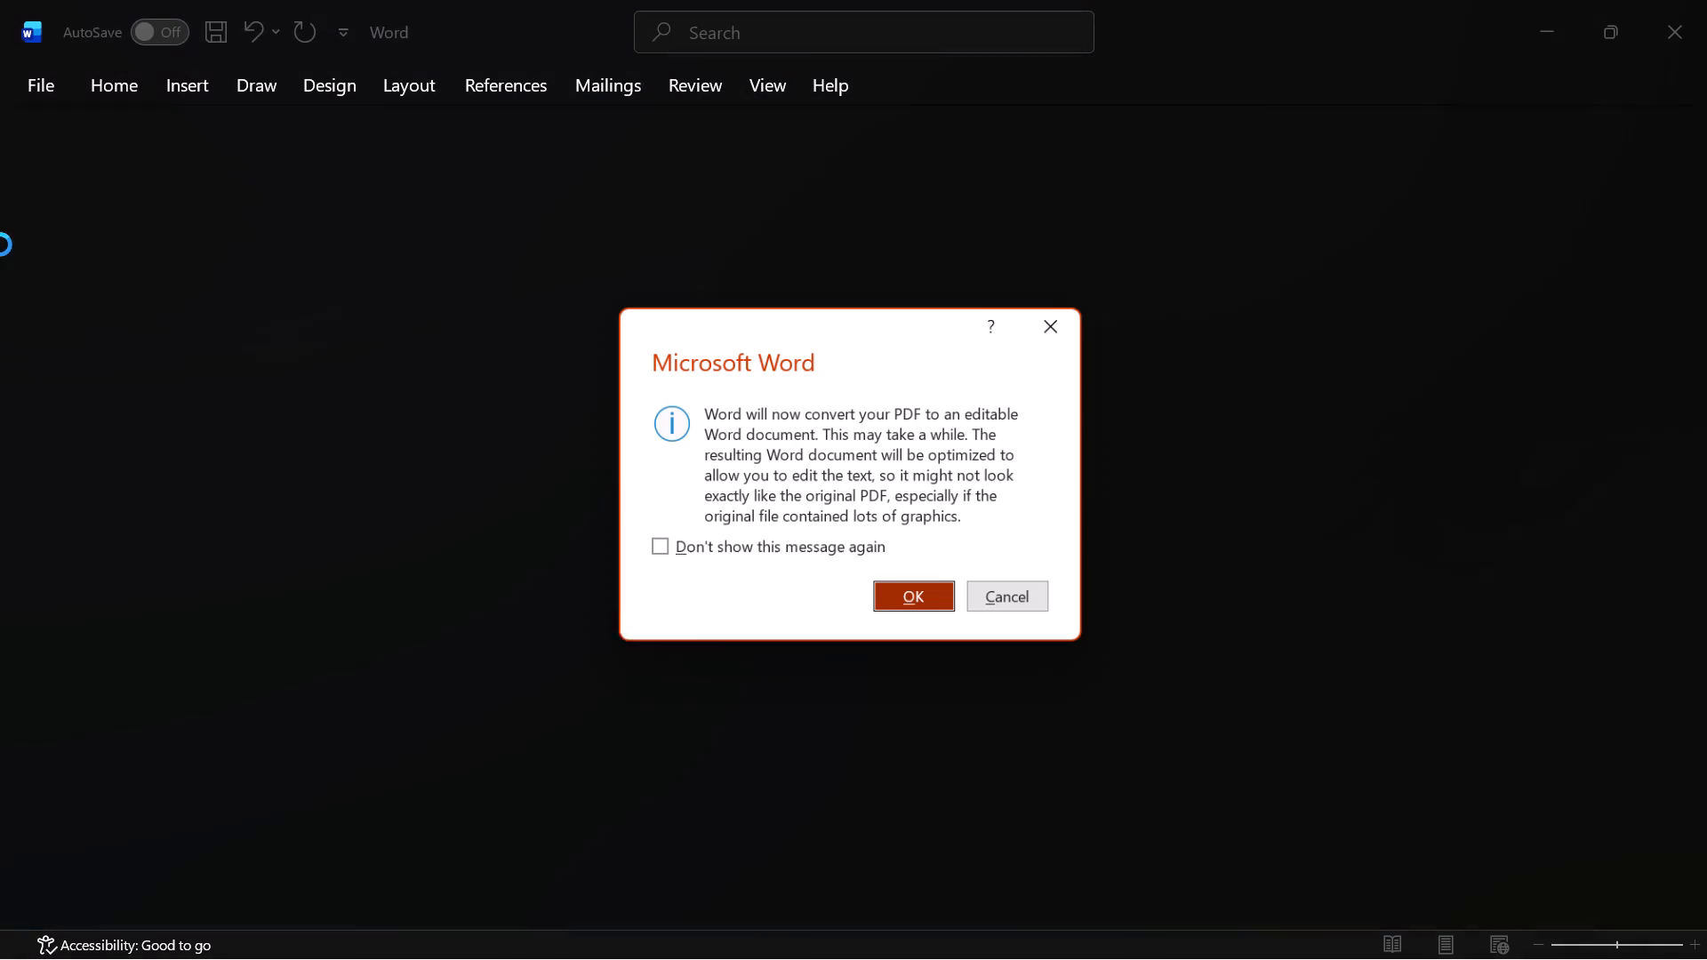
pyautogui.click(1026, 606)
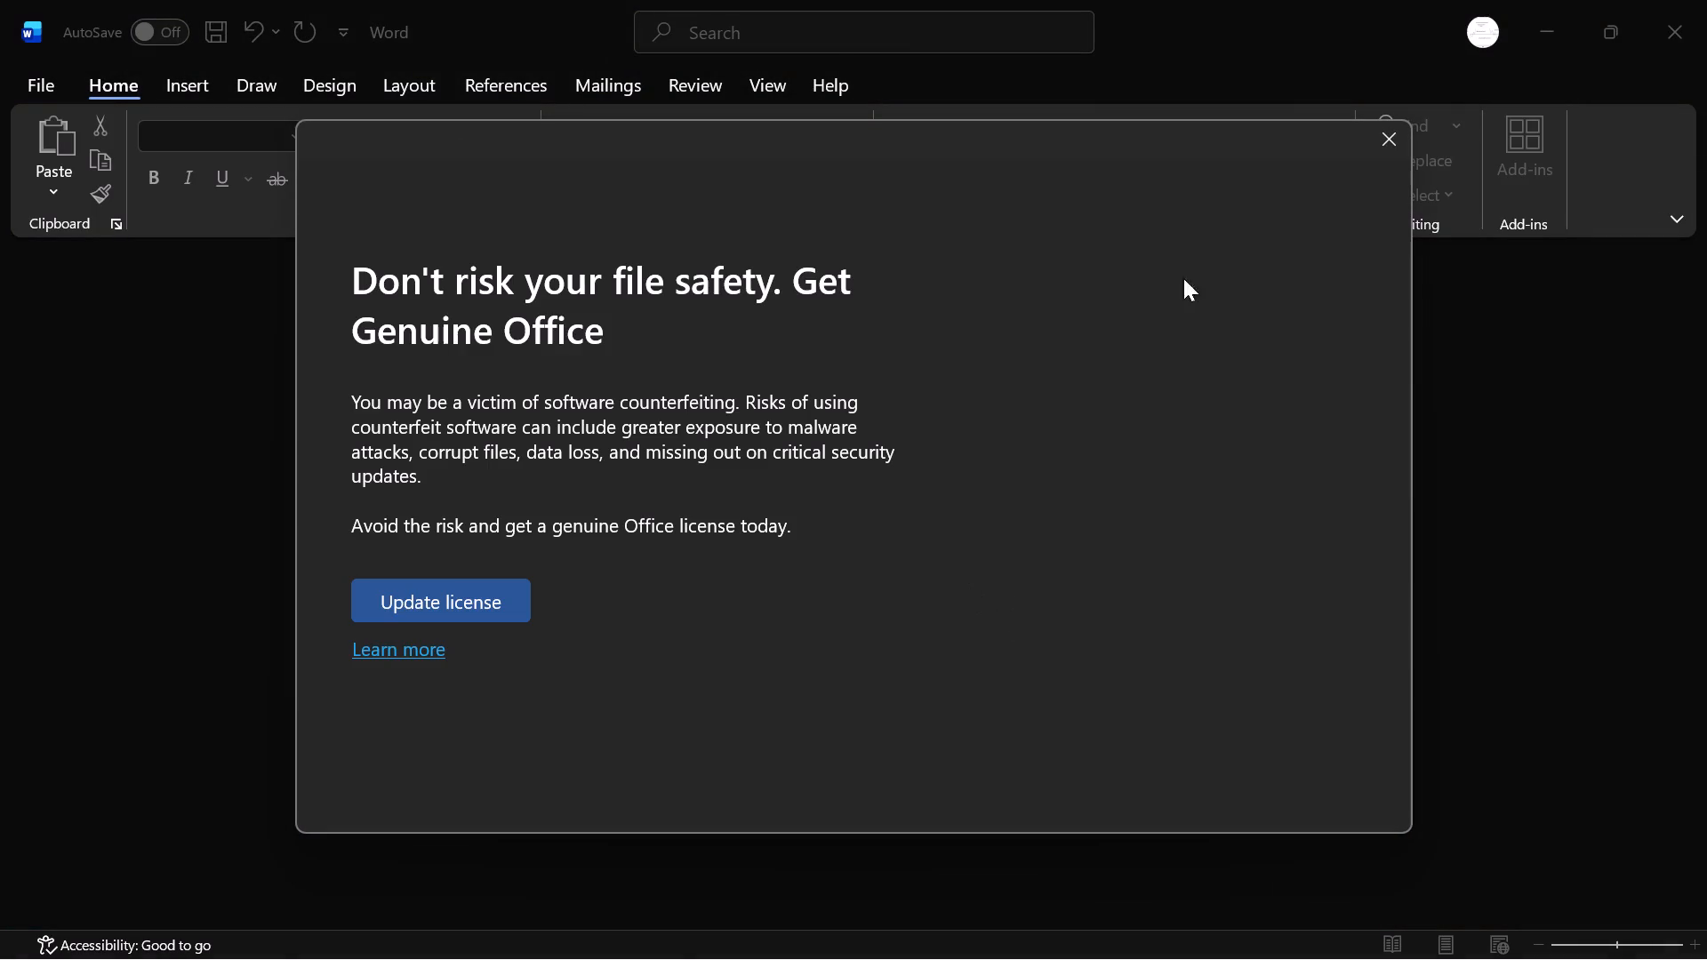
pyautogui.click(1396, 139)
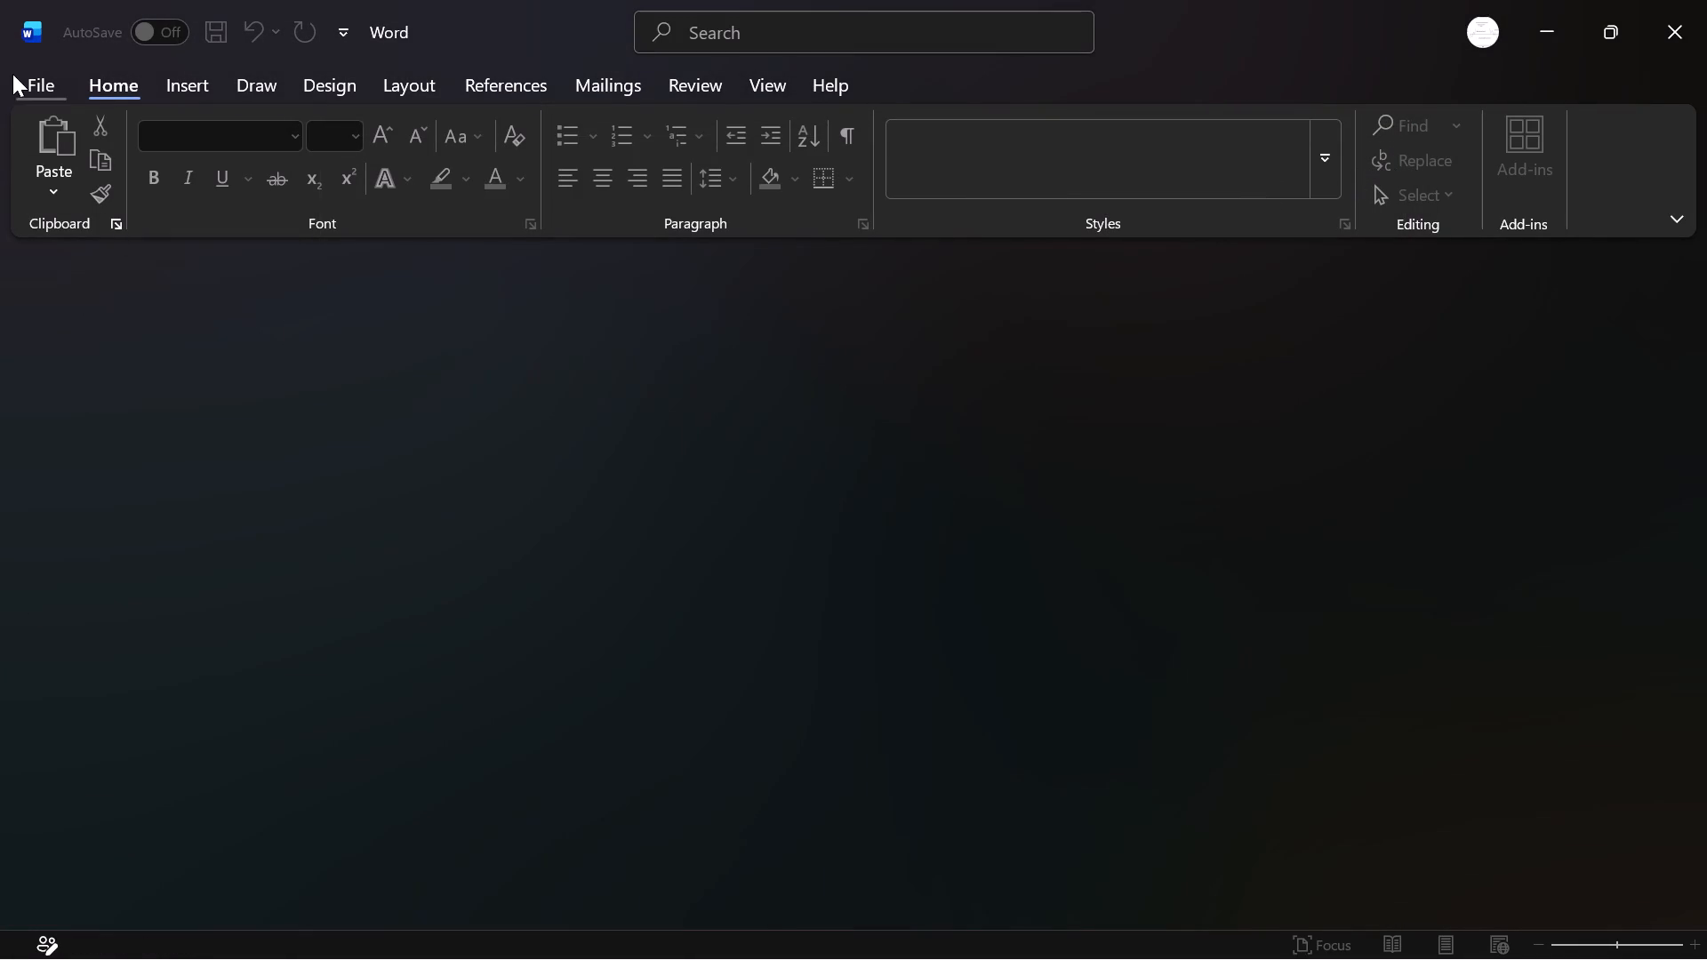
# Open the recent EXP PDF stored on the Desktop and accept its conversion to an editable Word document.
pyautogui.click(23, 45)
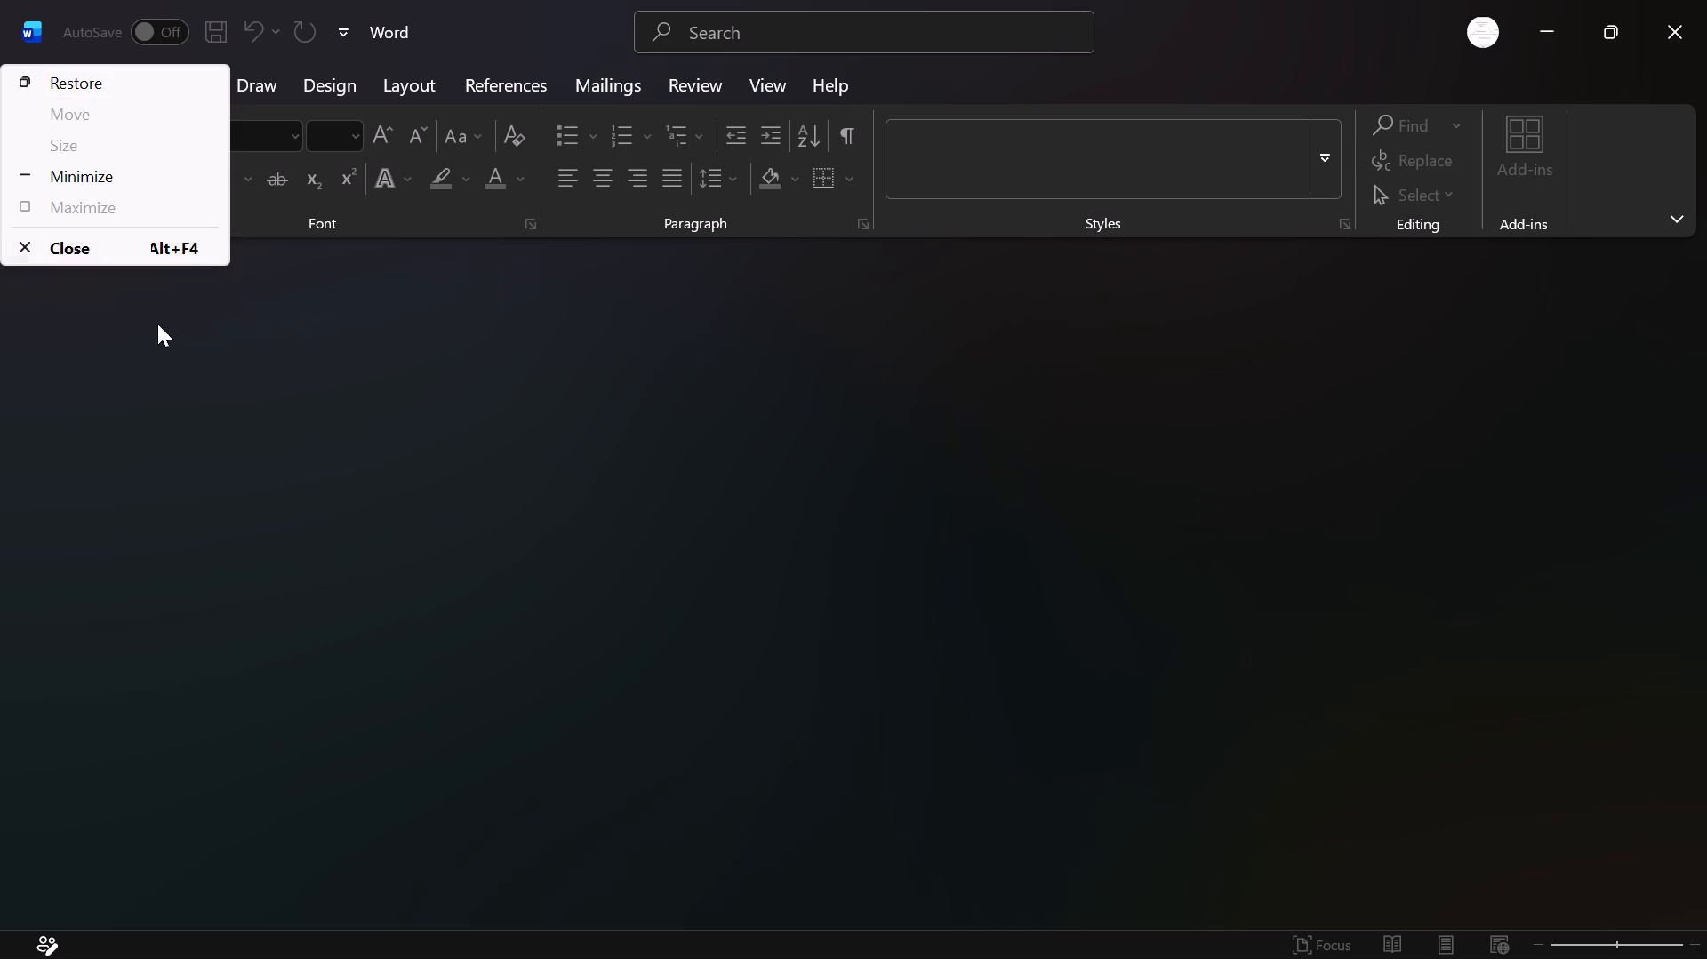
pyautogui.click(180, 361)
pyautogui.click(53, 92)
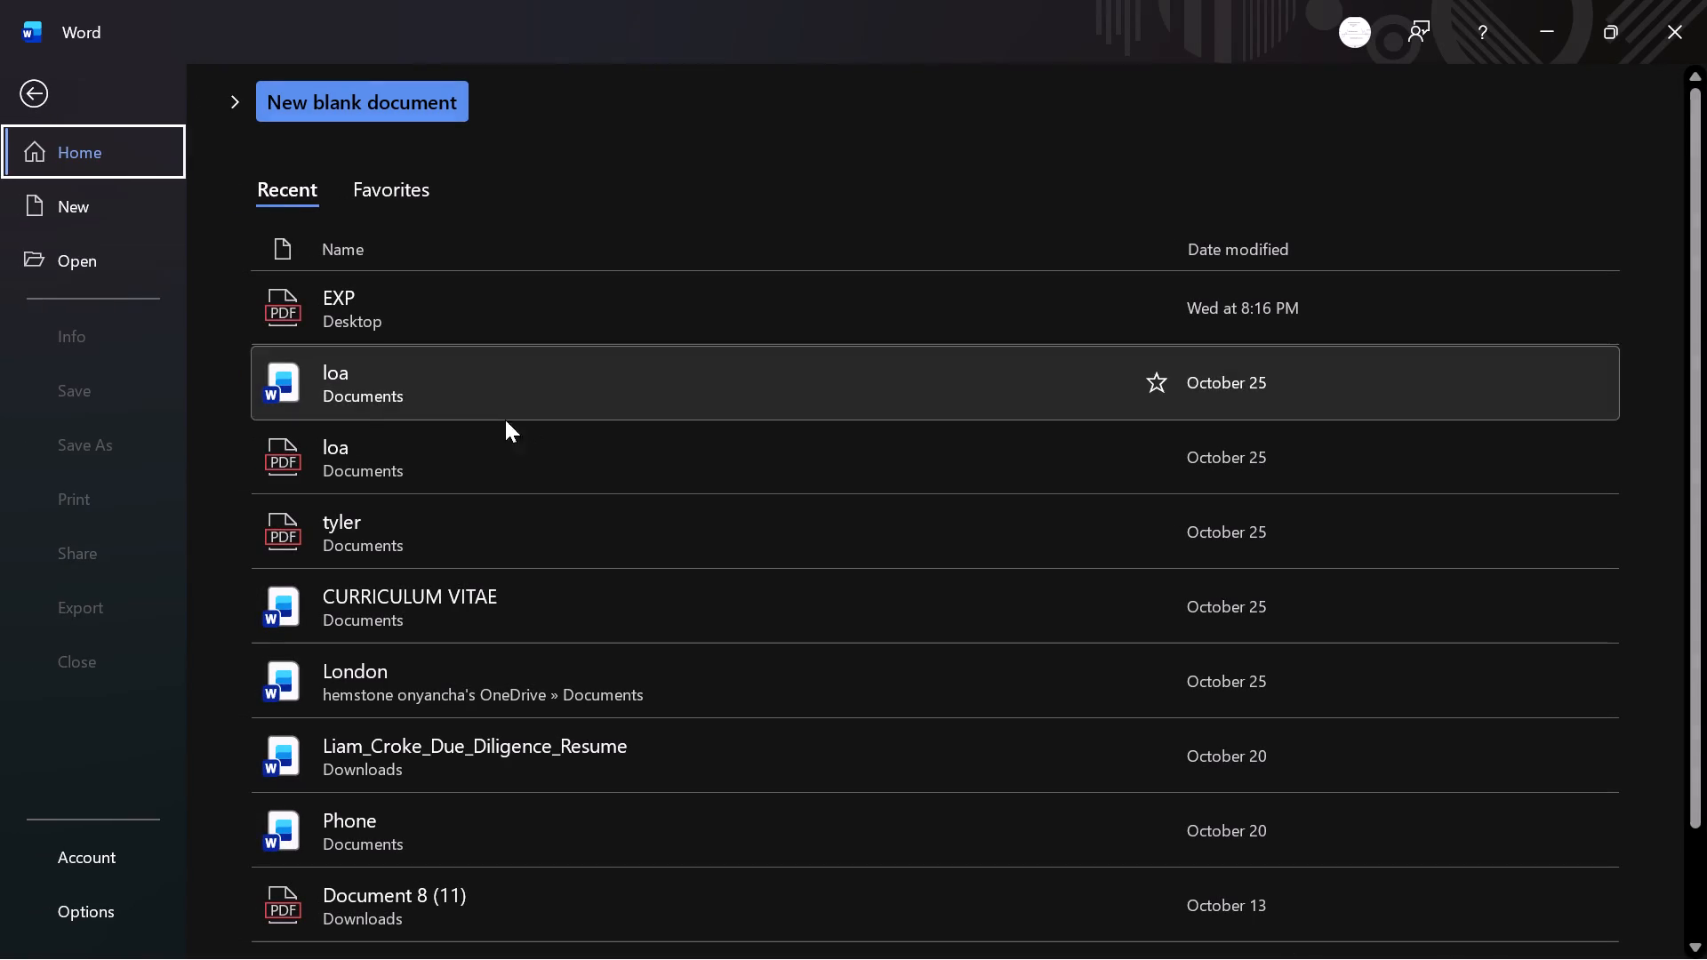
pyautogui.click(501, 308)
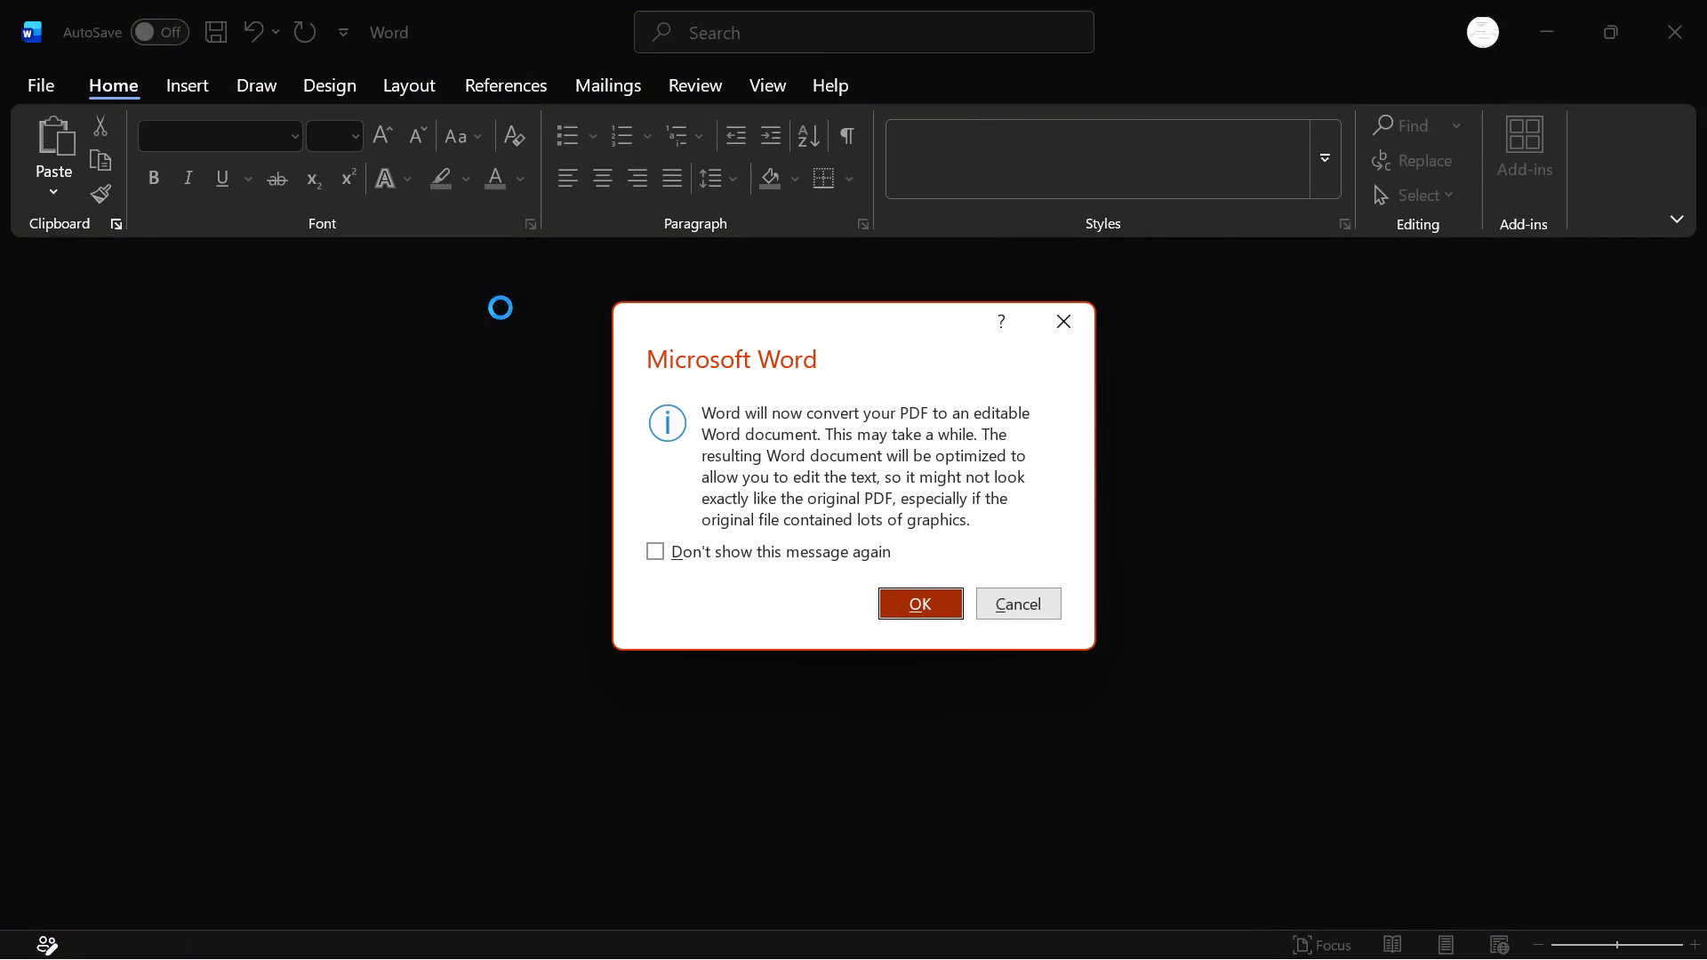
pyautogui.click(949, 597)
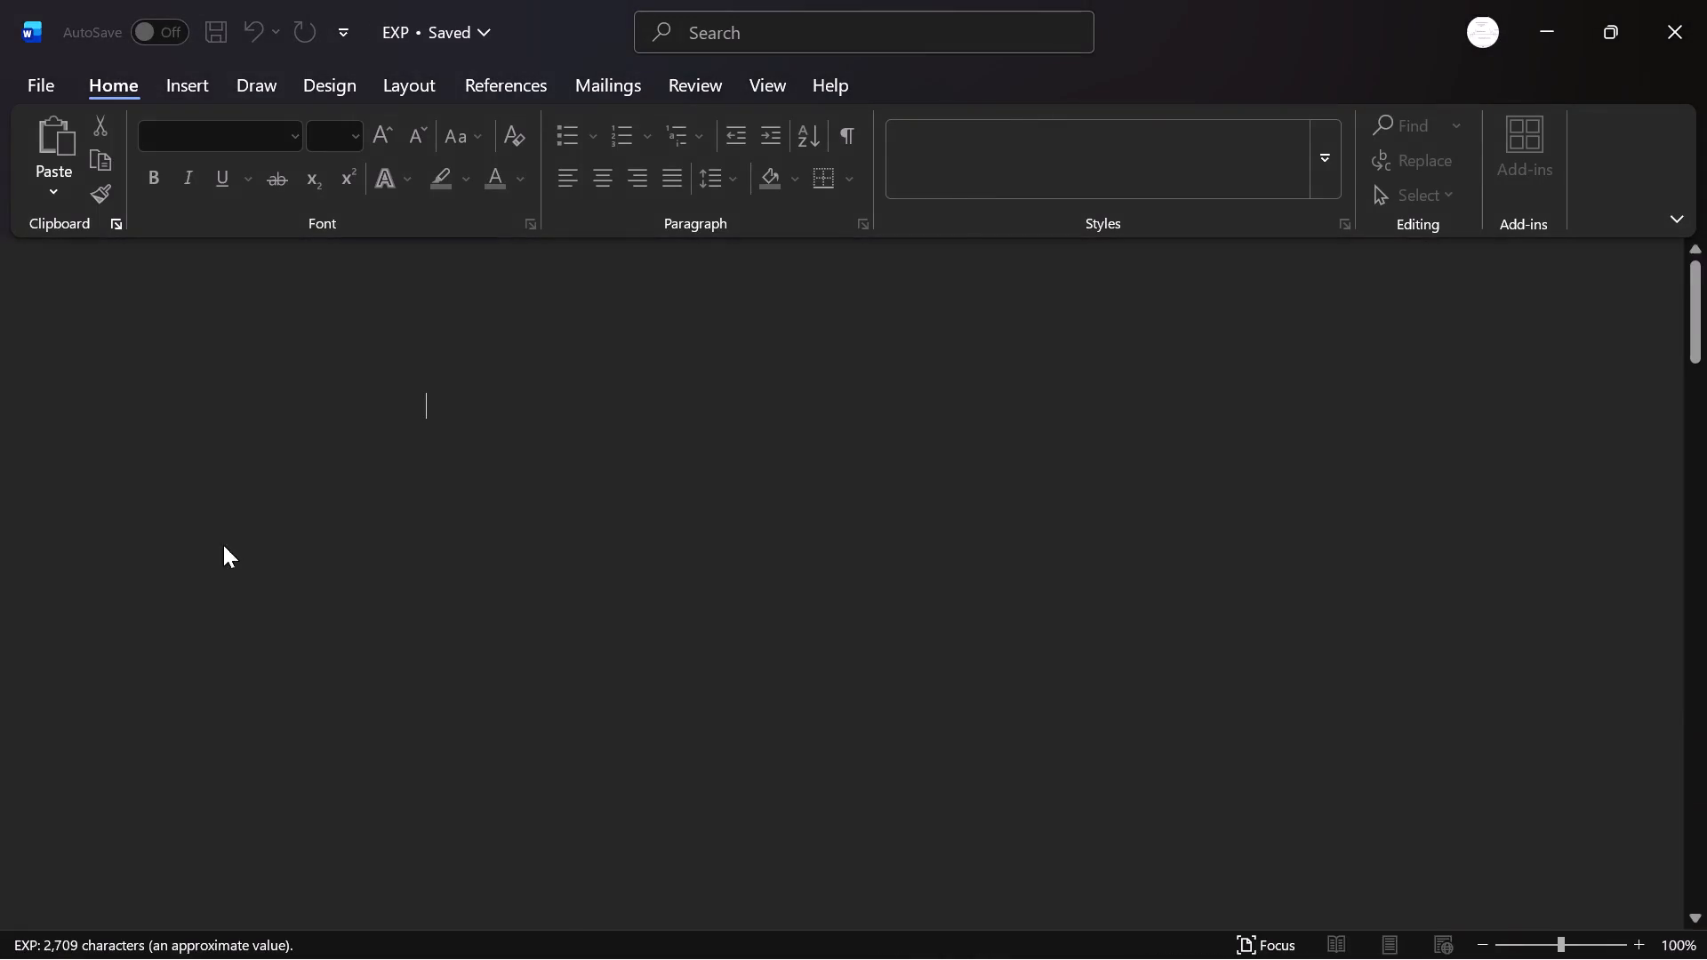
# Read through the EXP résumé, examining the core skills, work experience, education and professional strengths sections.
pyautogui.scroll(-6, 222, 544)
pyautogui.scroll(-1, 621, 556)
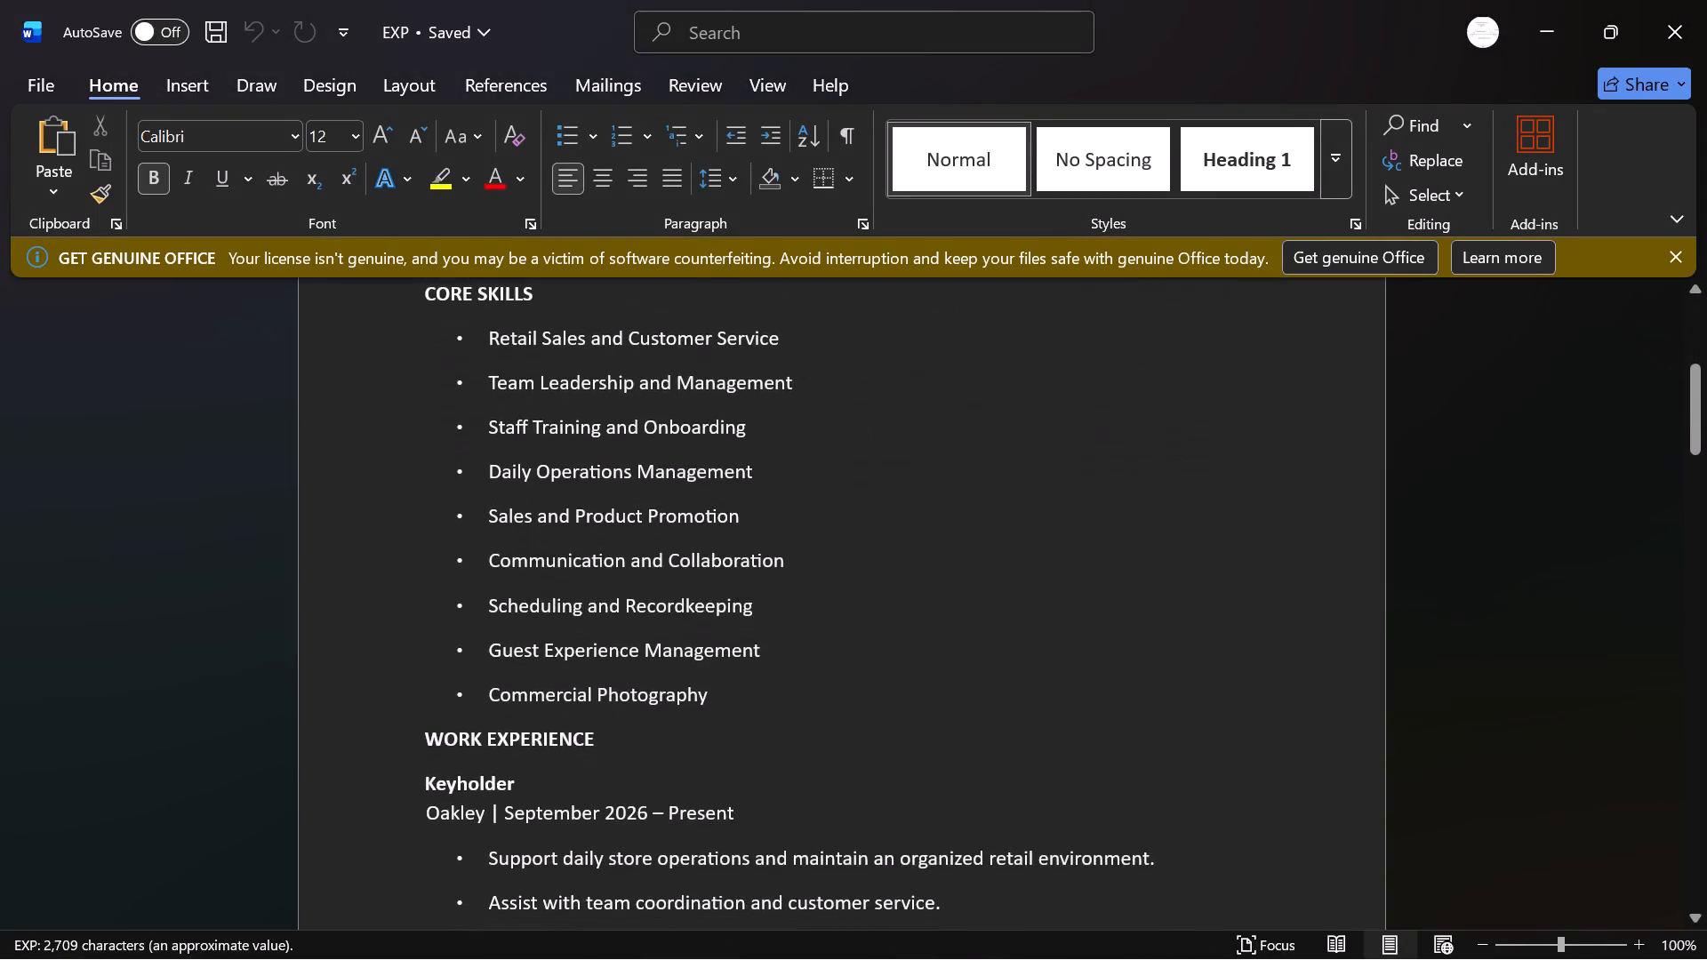
pyautogui.scroll(-3, 698, 766)
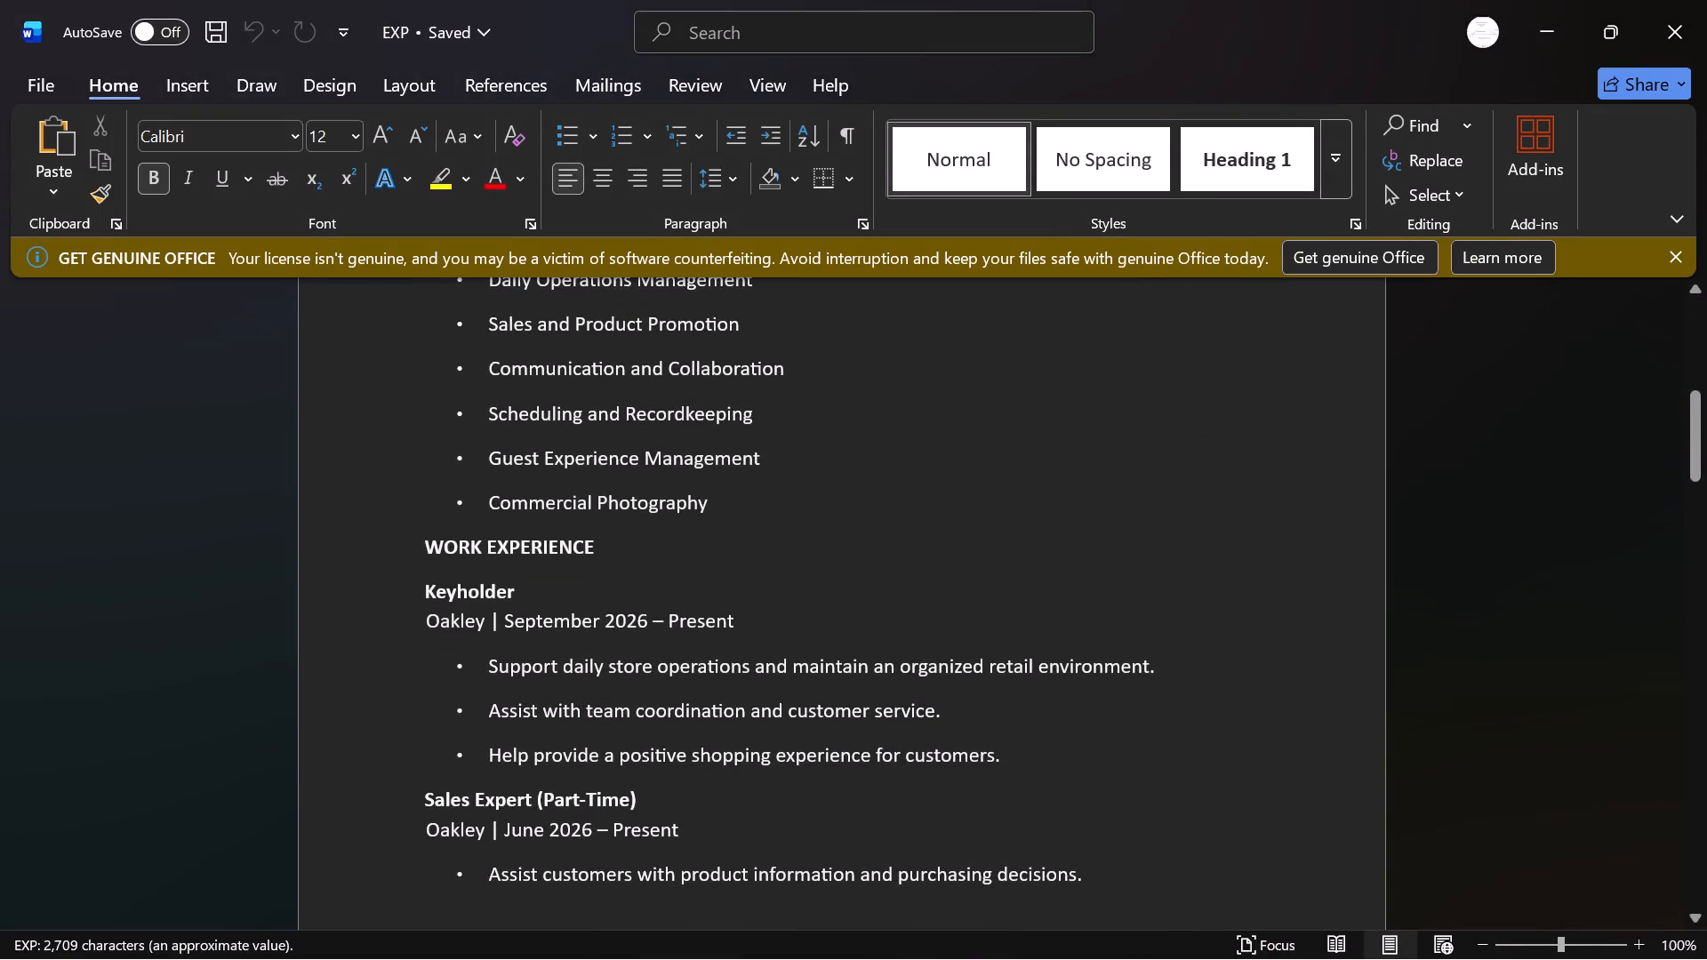
pyautogui.scroll(-7, 577, 692)
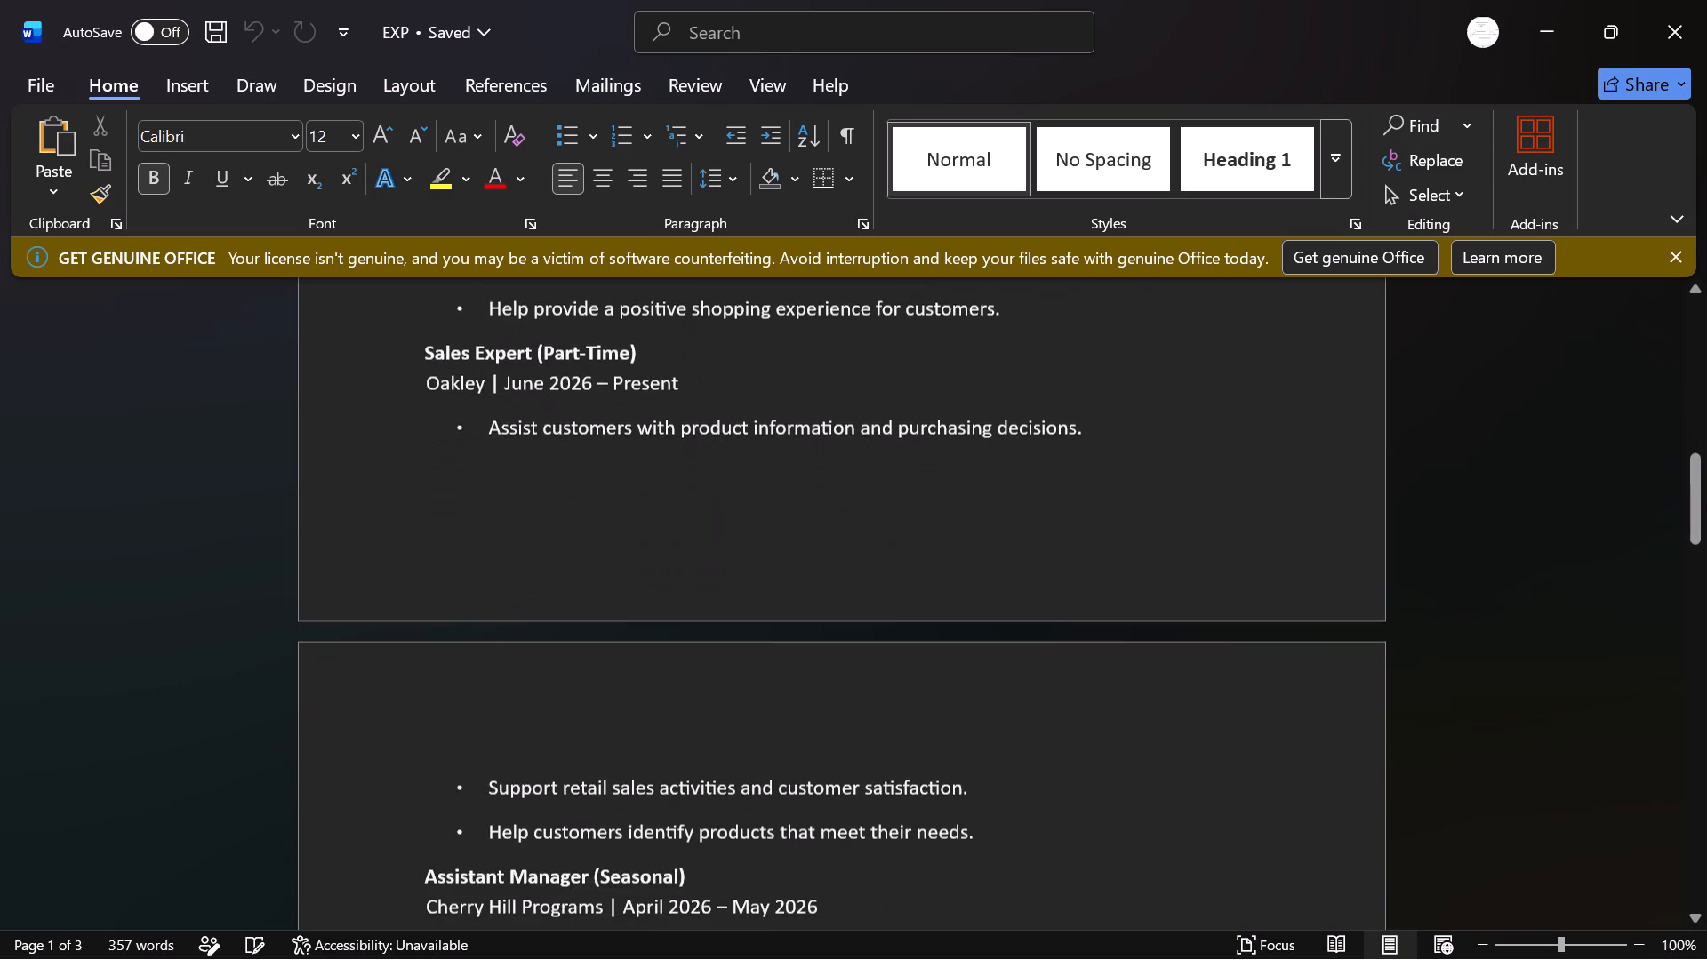
pyautogui.scroll(-5, 520, 667)
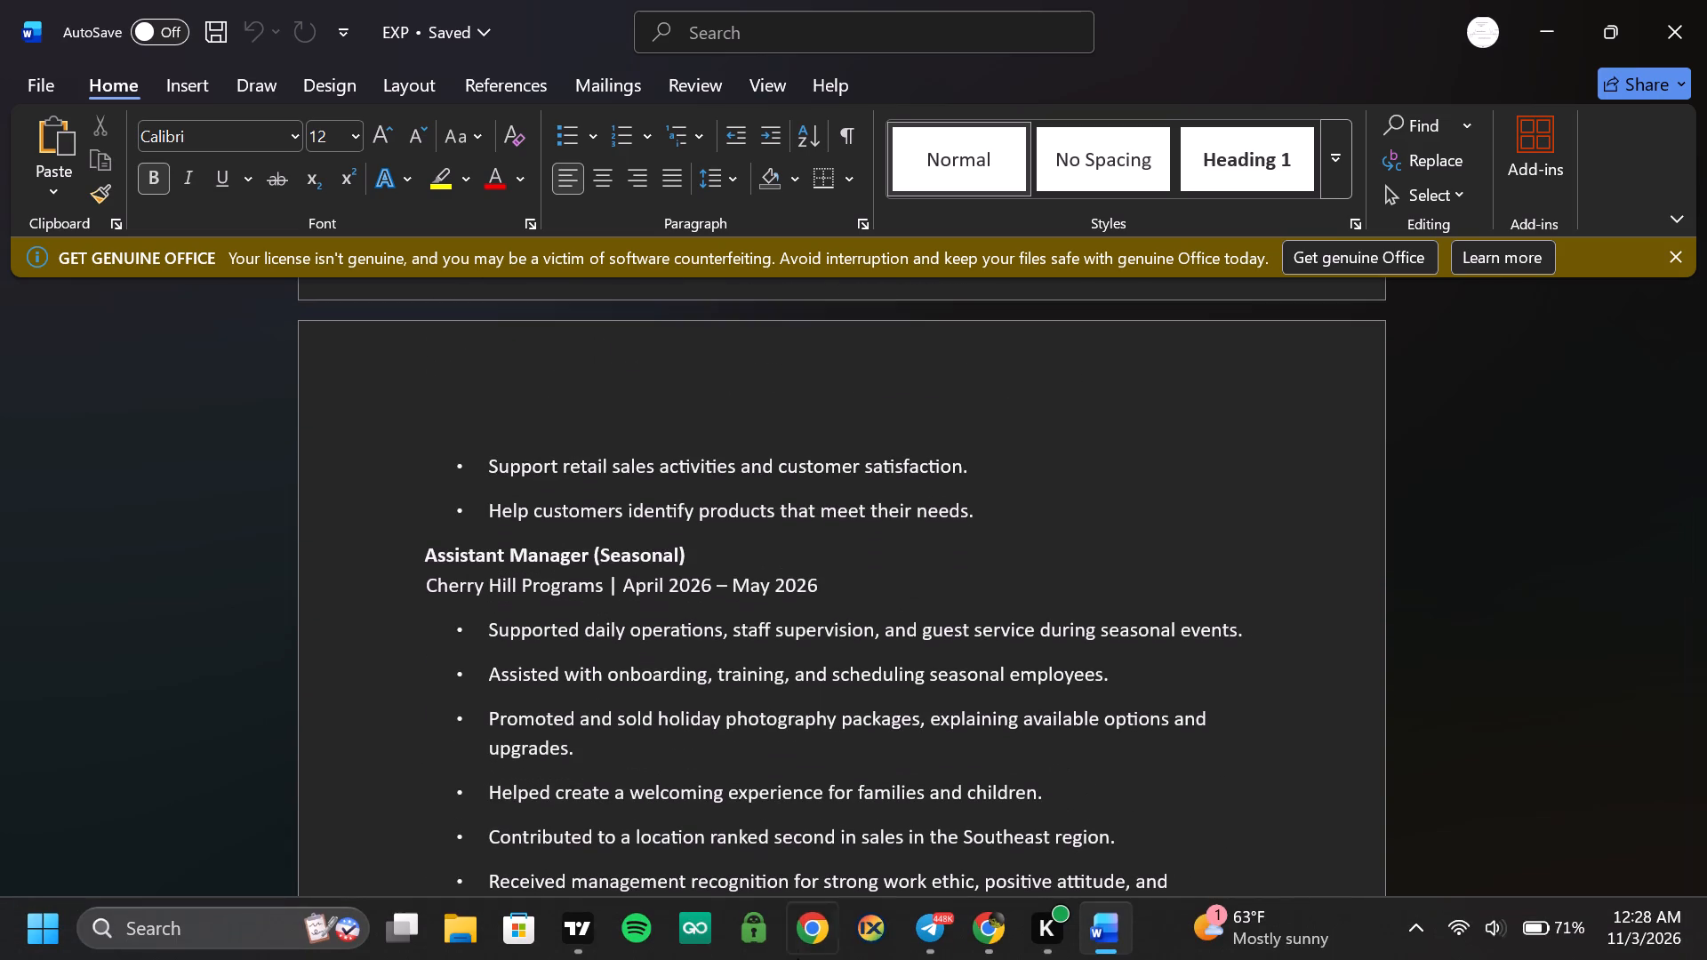
pyautogui.scroll(-7, 504, 685)
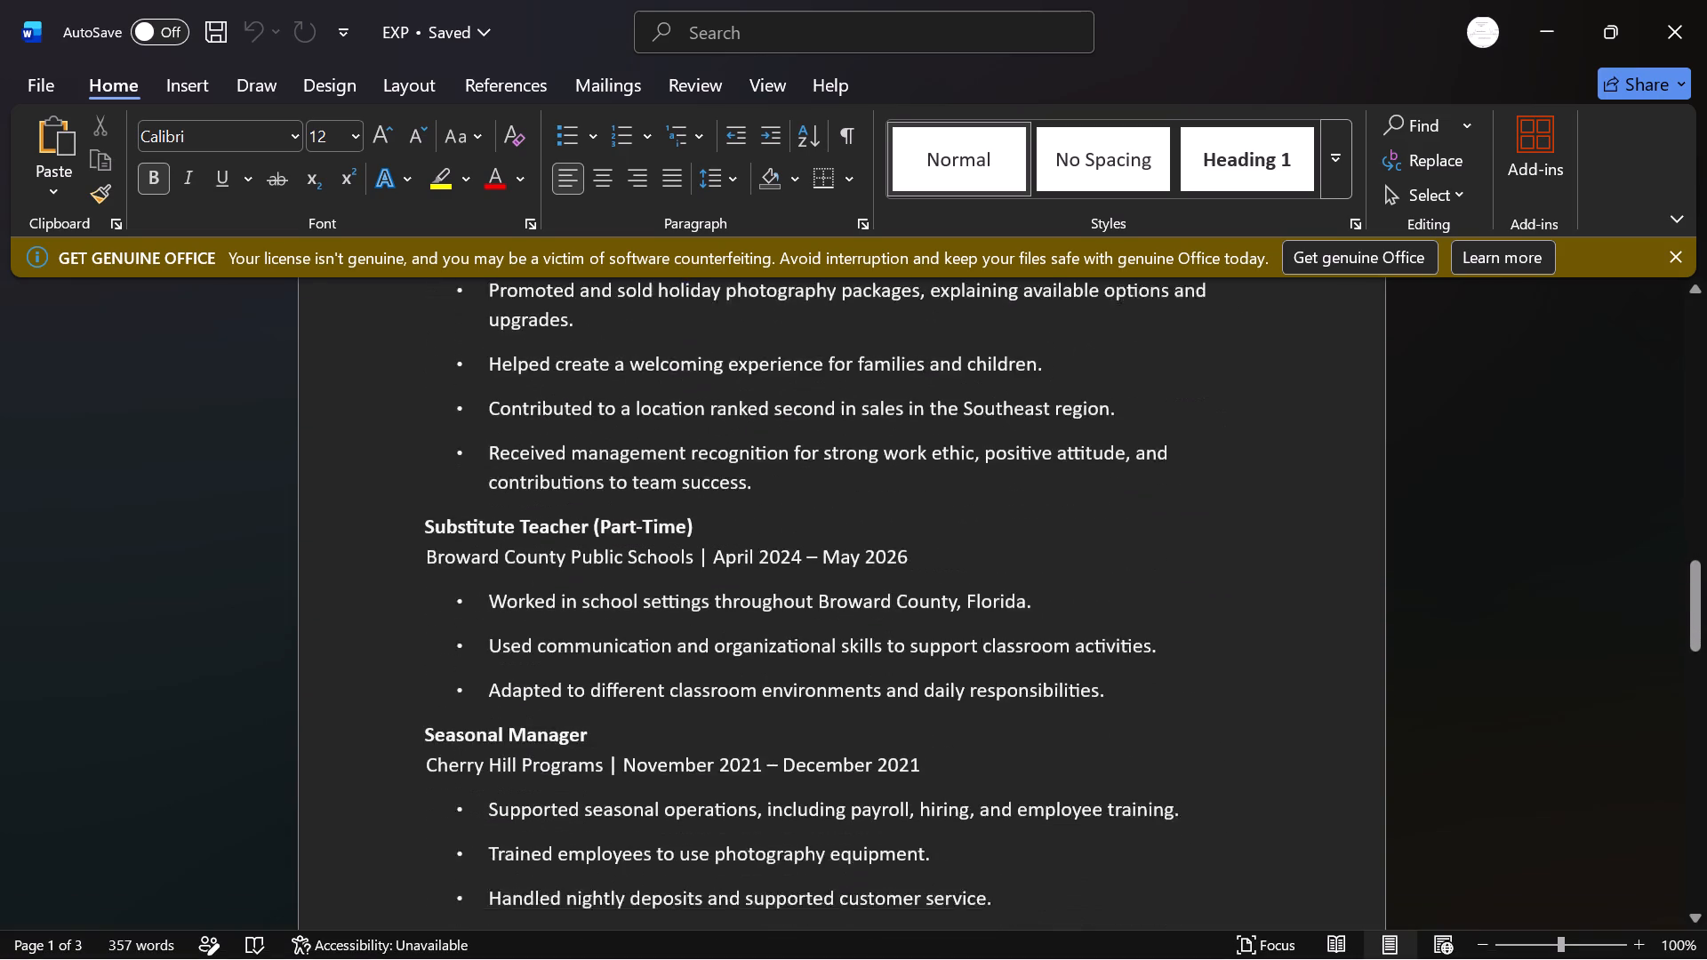
pyautogui.scroll(-6, 503, 684)
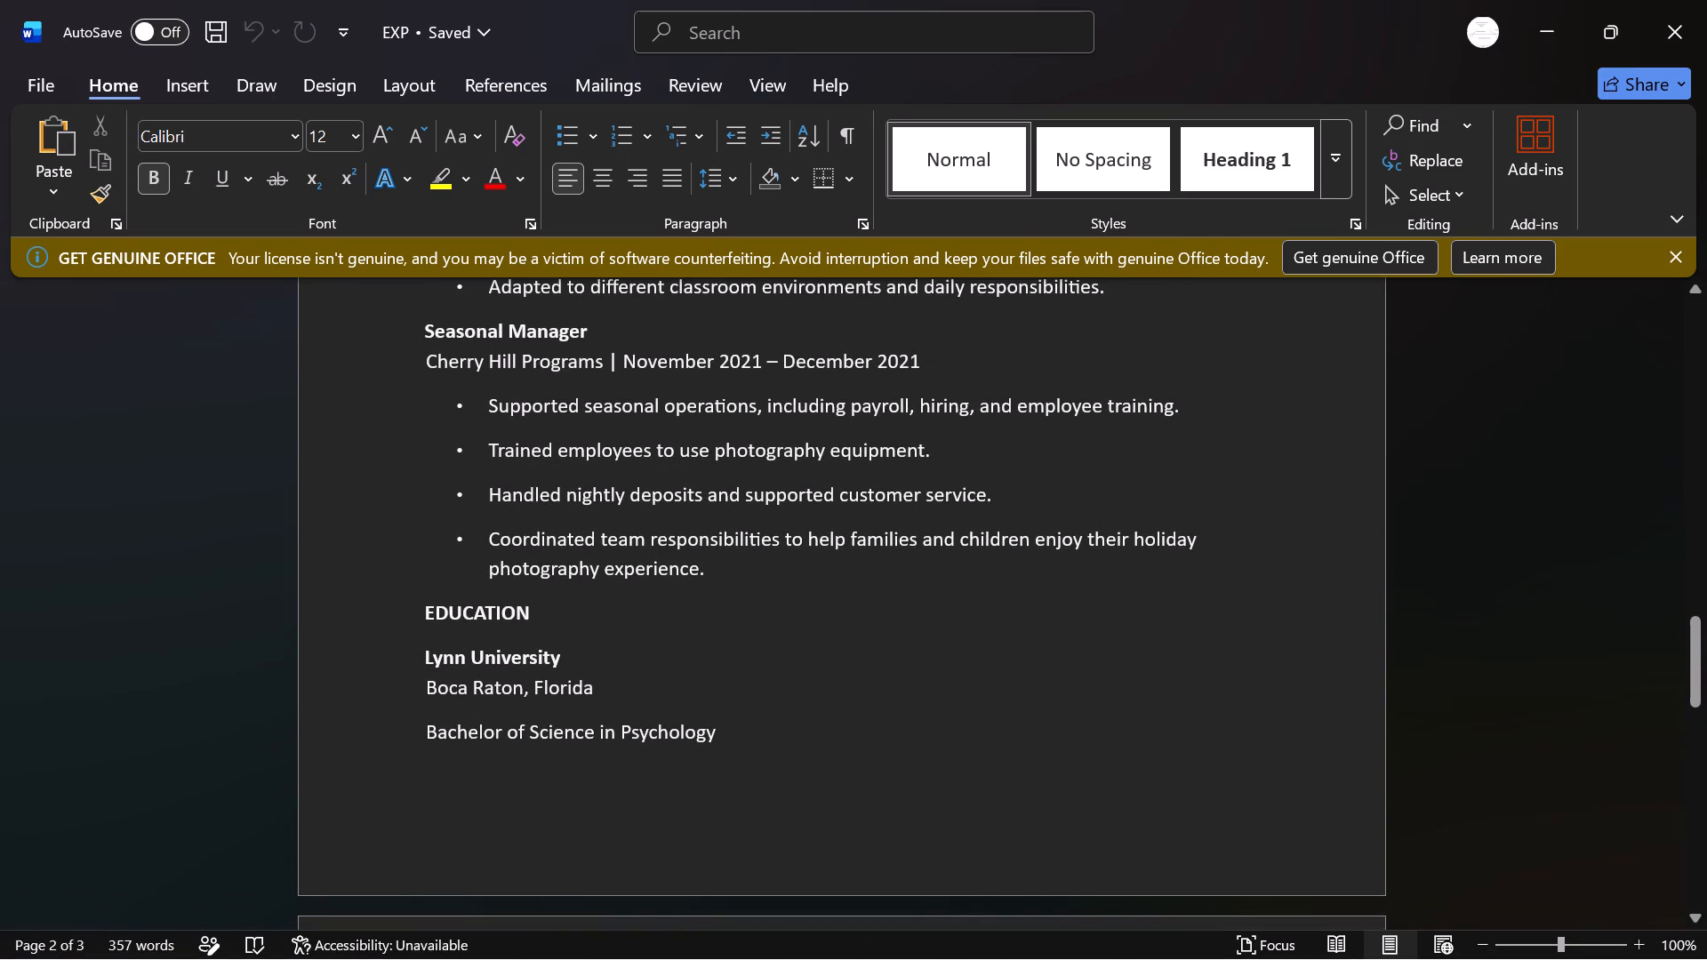
pyautogui.scroll(-2, 727, 732)
pyautogui.scroll(-5, 705, 530)
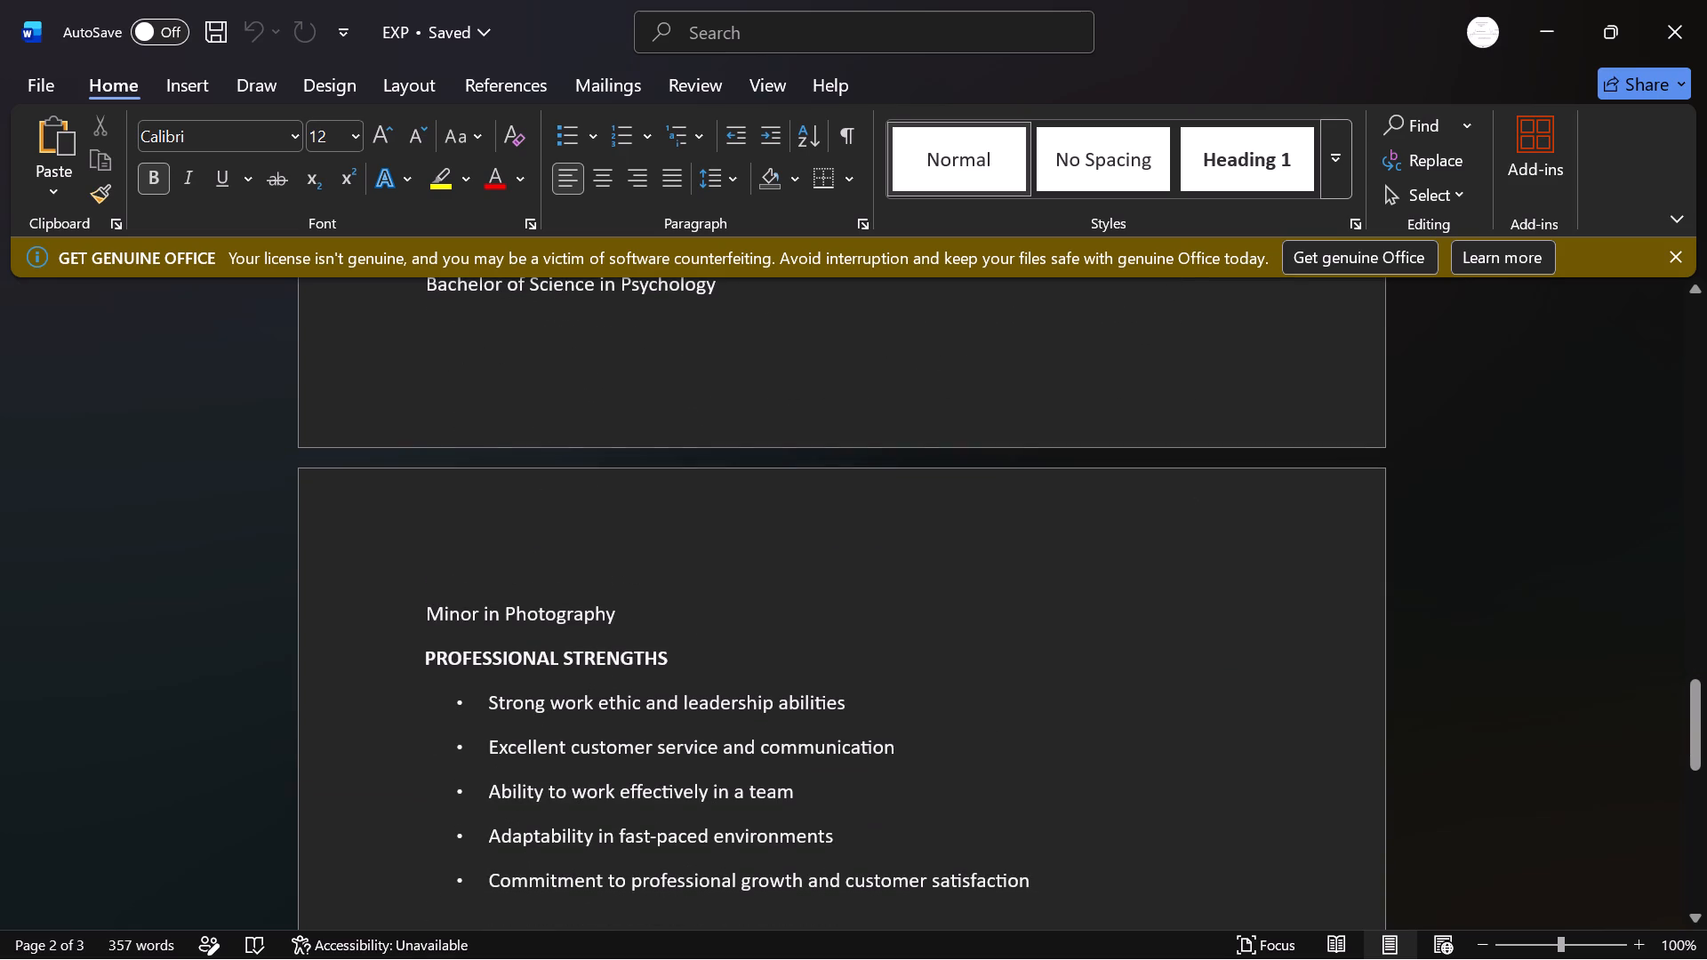
# Add a line reading "Bachelor of science in IT" directly above "Minor in Photography" in the résumé's education section.
pyautogui.click(413, 610)
pyautogui.press('Return')
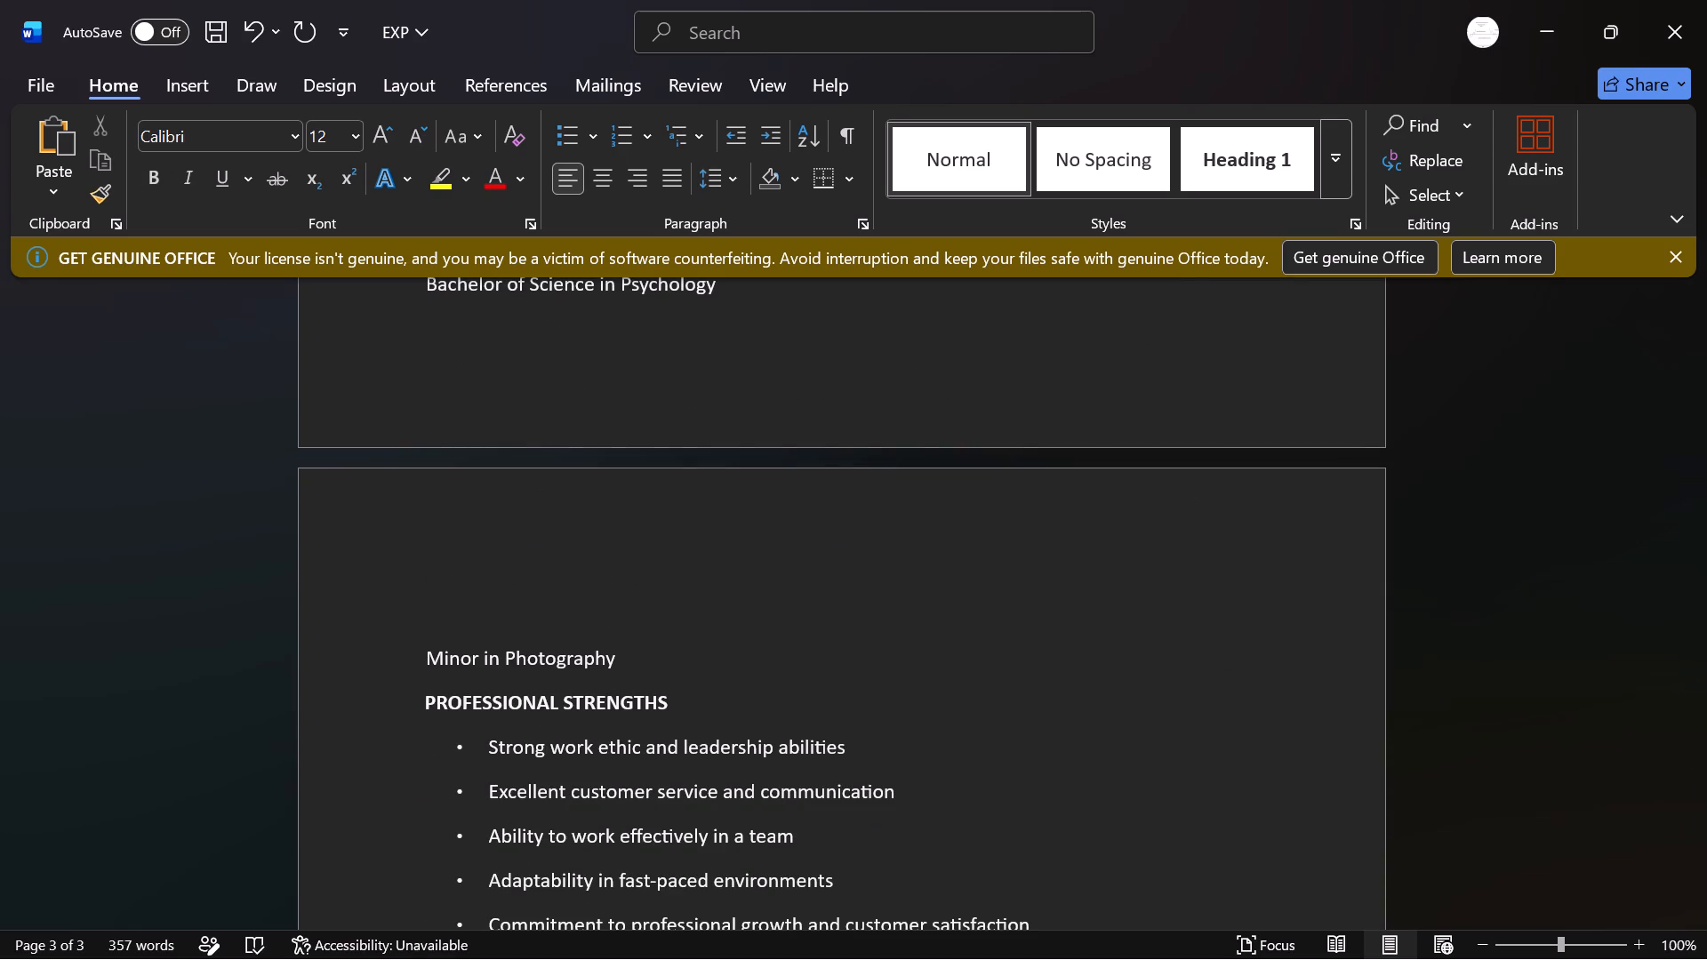
pyautogui.click(430, 573)
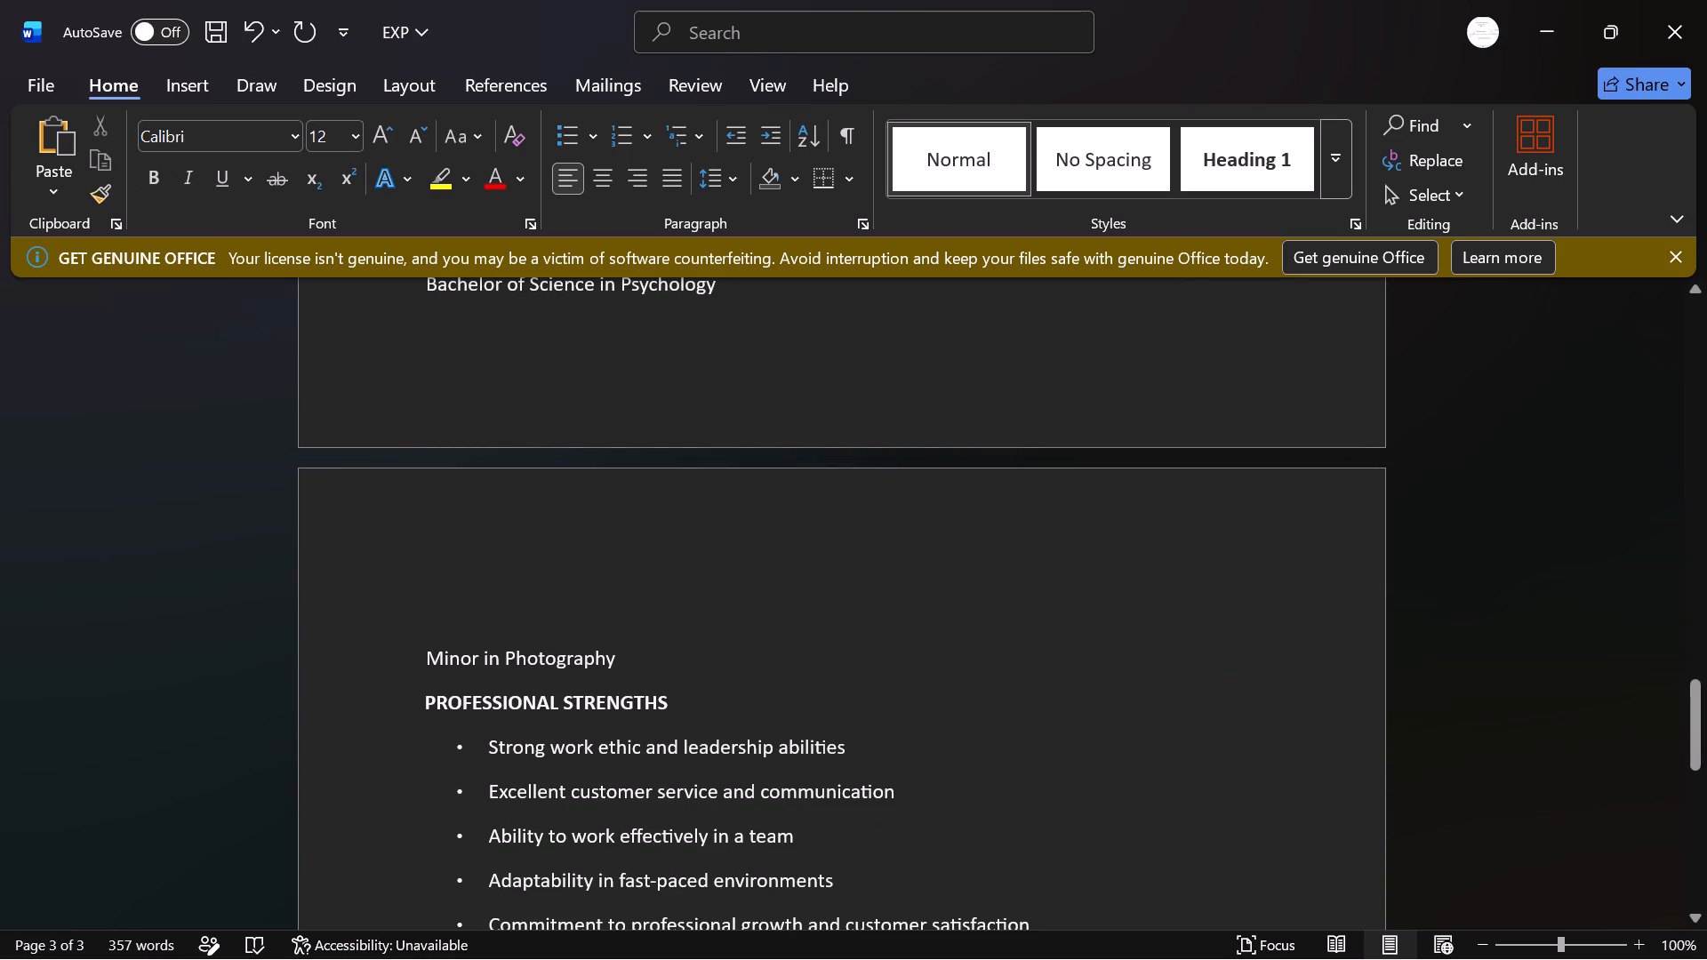
pyautogui.press('a')
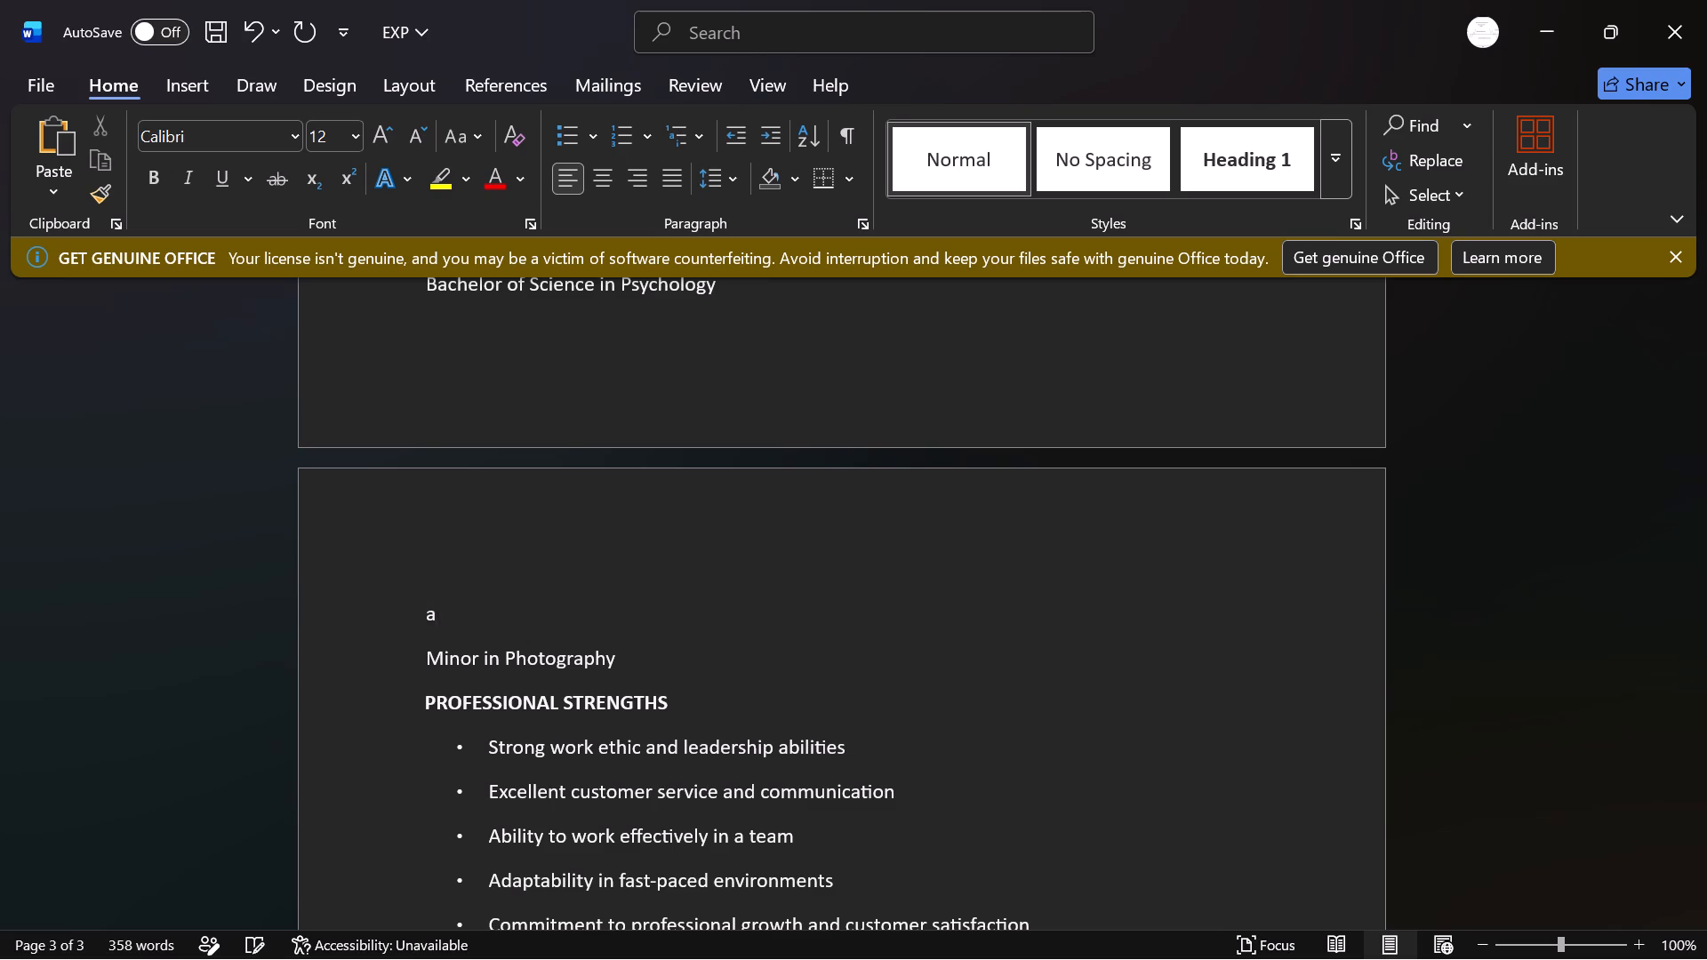
pyautogui.press('BackSpace')
pyautogui.write('ch')
pyautogui.press('BackSpace')
pyautogui.press('BackSpace')
pyautogui.write('achele')
pyautogui.press('BackSpace')
pyautogui.write('or')
pyautogui.press('space')
pyautogui.write('of science in')
pyautogui.press('space')
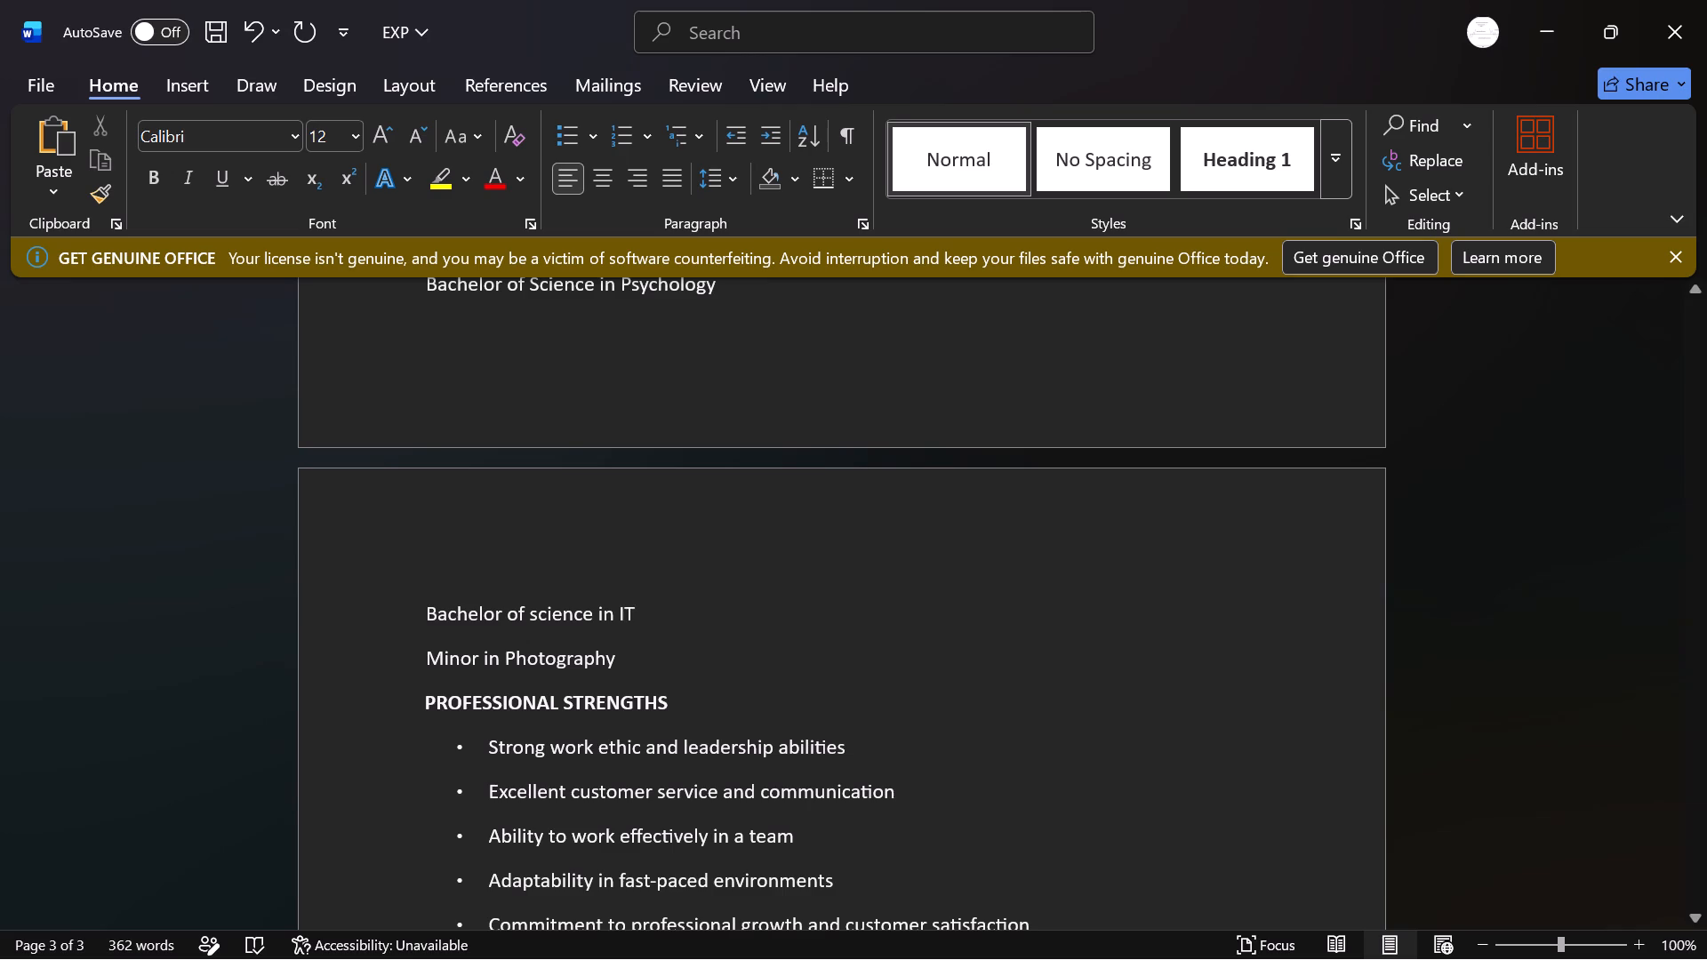
# Append ",Miami" after "Florida" on the location line under Lynn University.
pyautogui.scroll(-5, 502, 556)
pyautogui.scroll(-5, 647, 659)
pyautogui.scroll(-18, 601, 700)
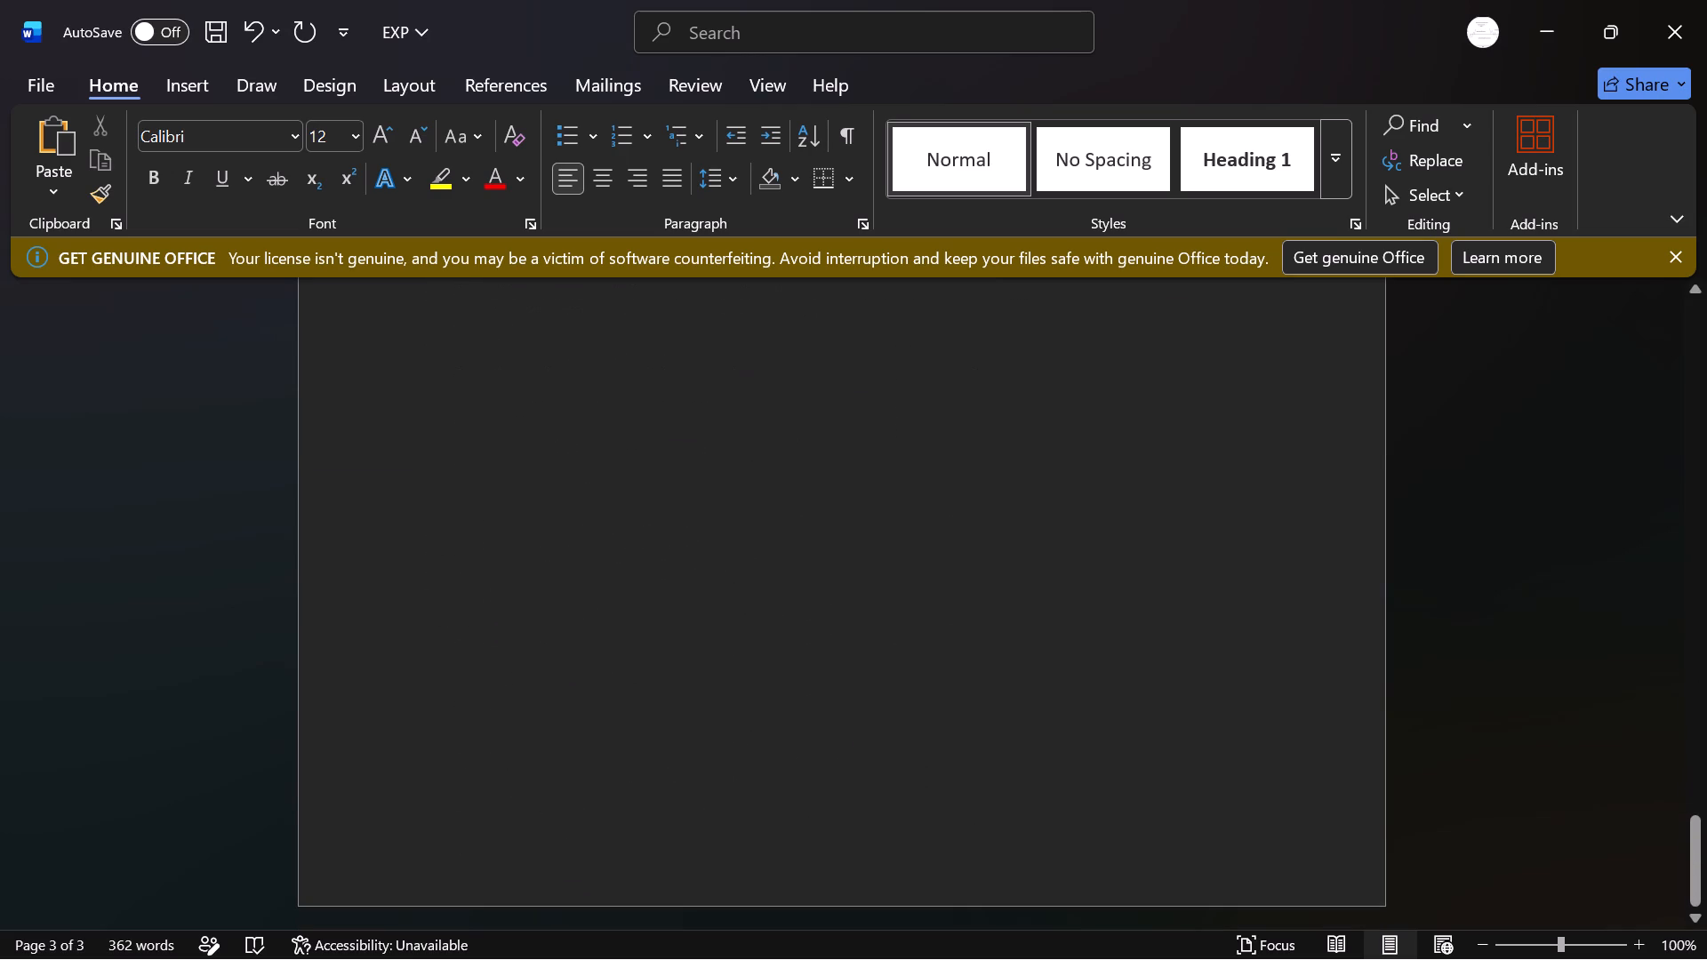
pyautogui.scroll(12, 447, 660)
pyautogui.scroll(8, 601, 468)
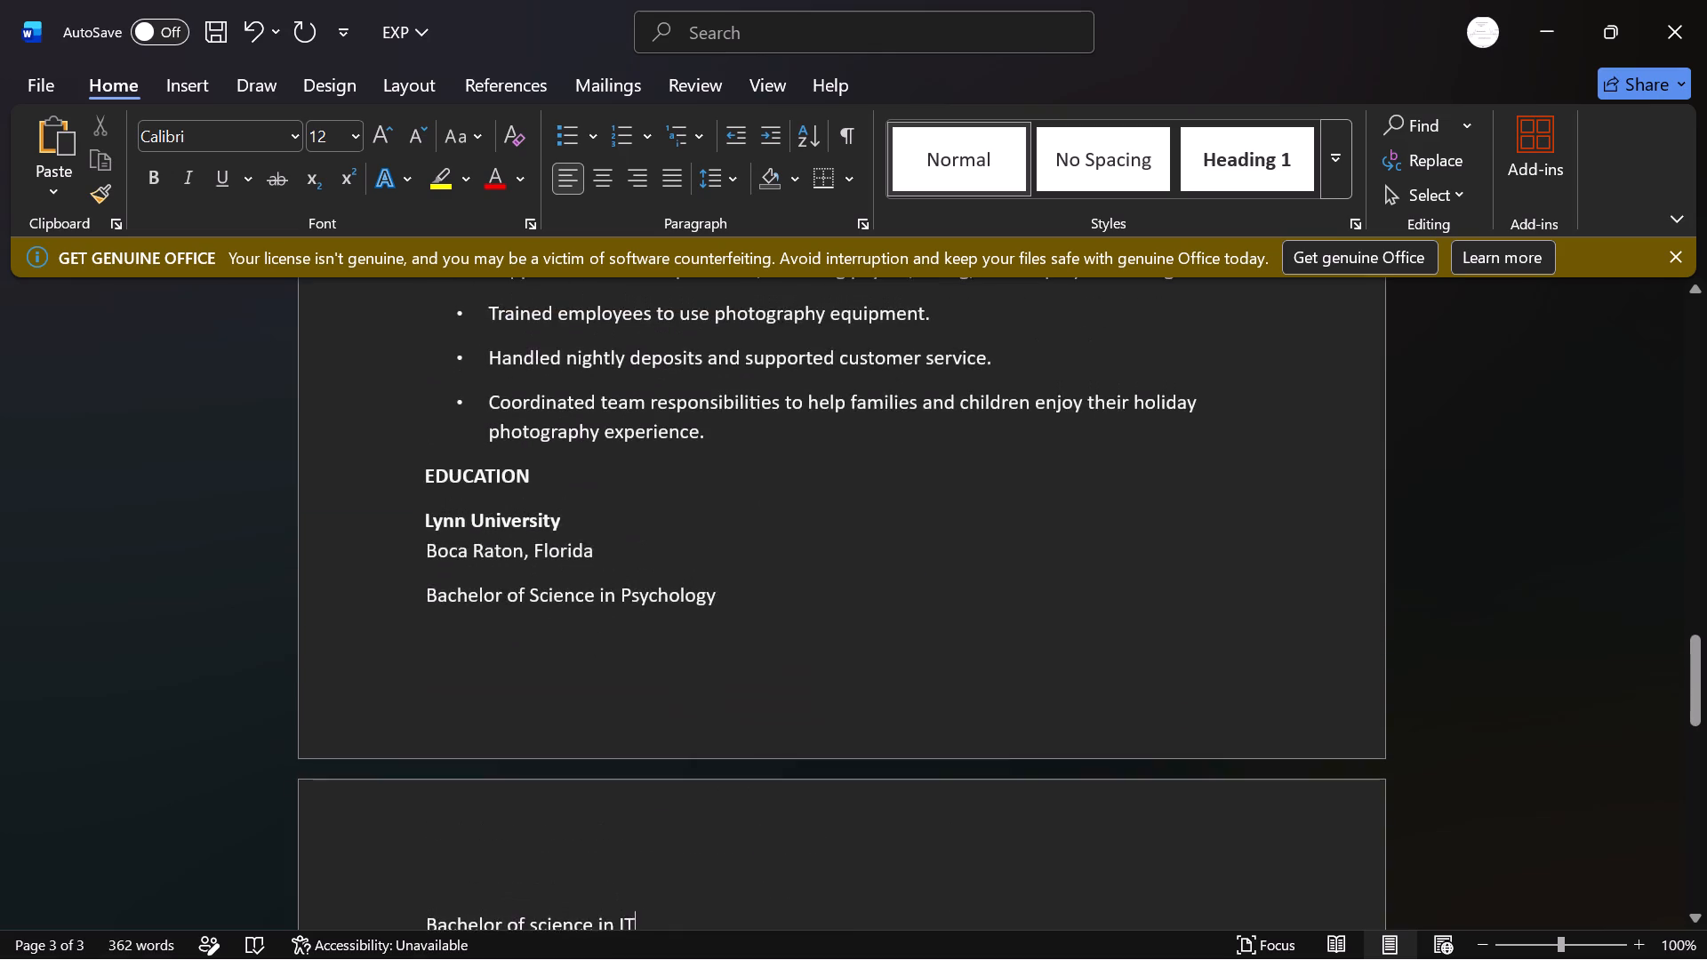
pyautogui.scroll(2, 601, 468)
pyautogui.click(584, 676)
pyautogui.click(617, 677)
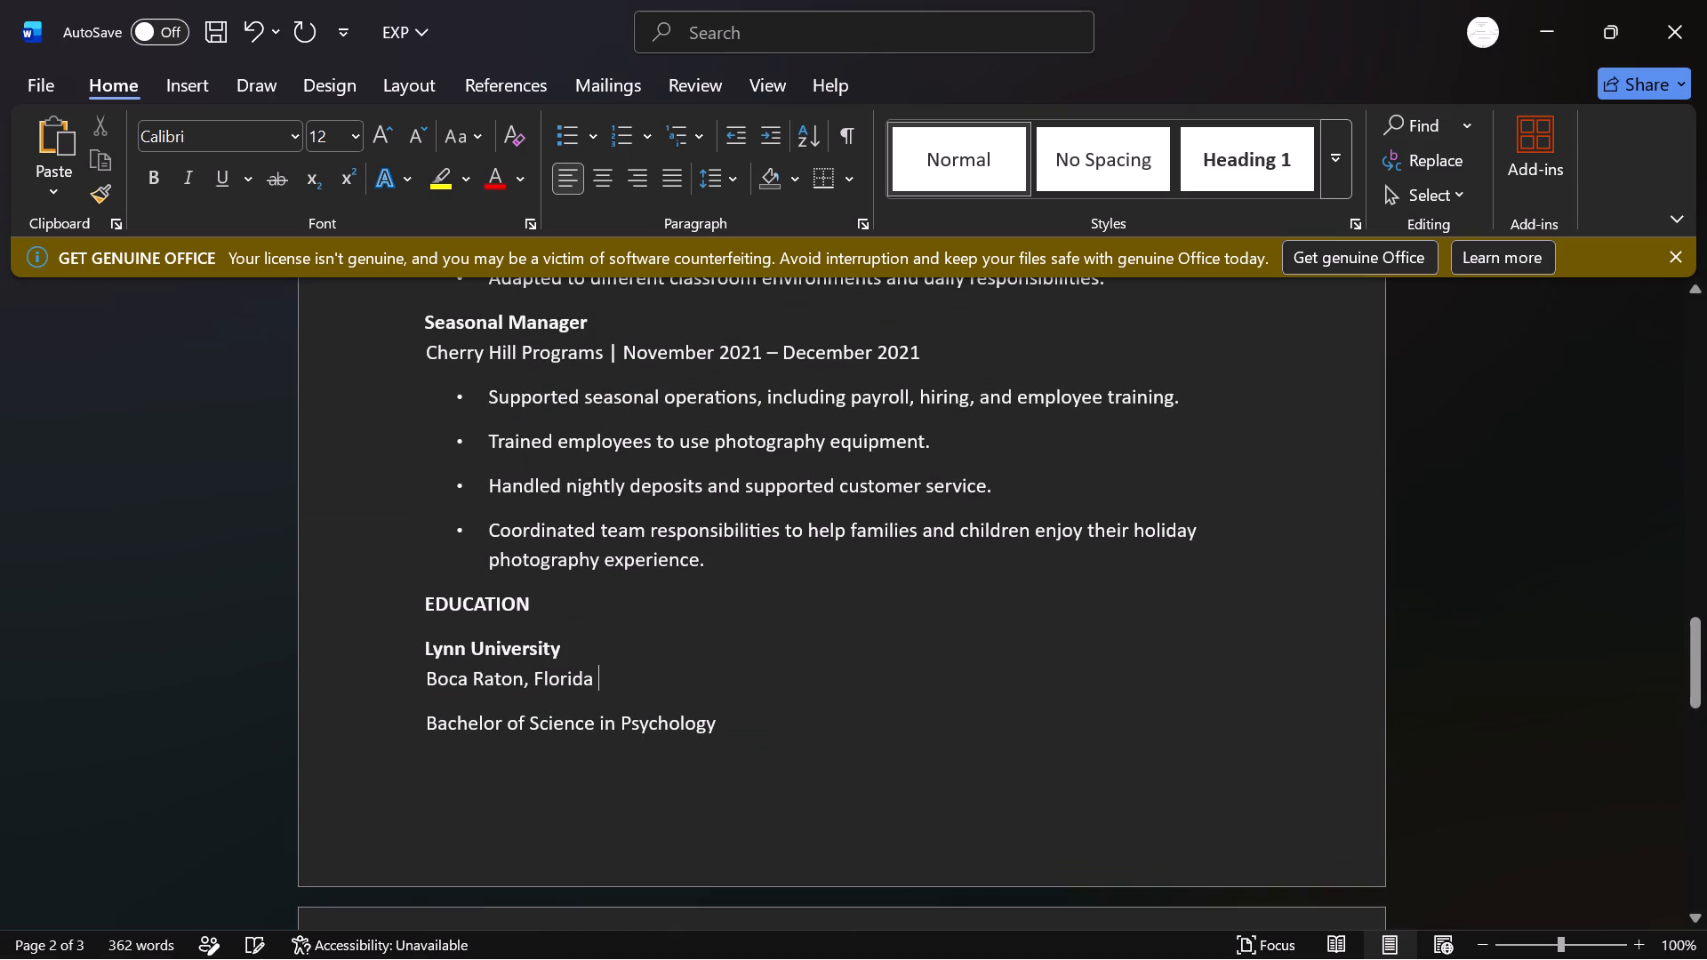
pyautogui.press(',')
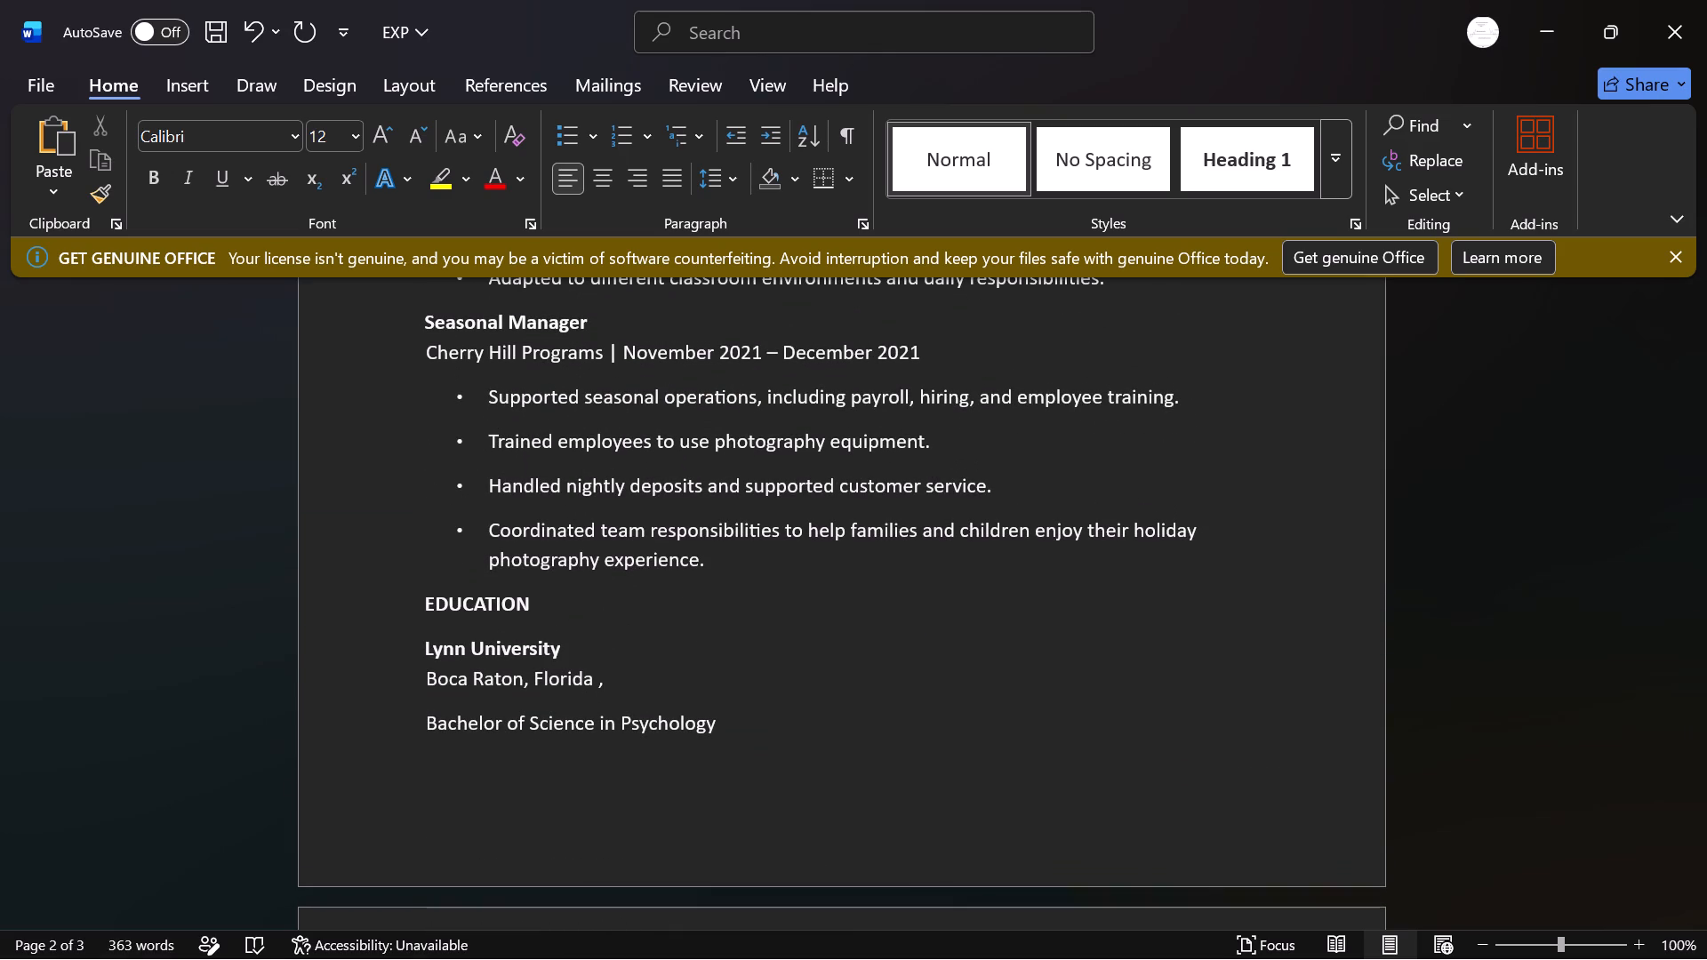
pyautogui.press('m')
pyautogui.press('i')
pyautogui.press('BackSpace')
pyautogui.write('iami')
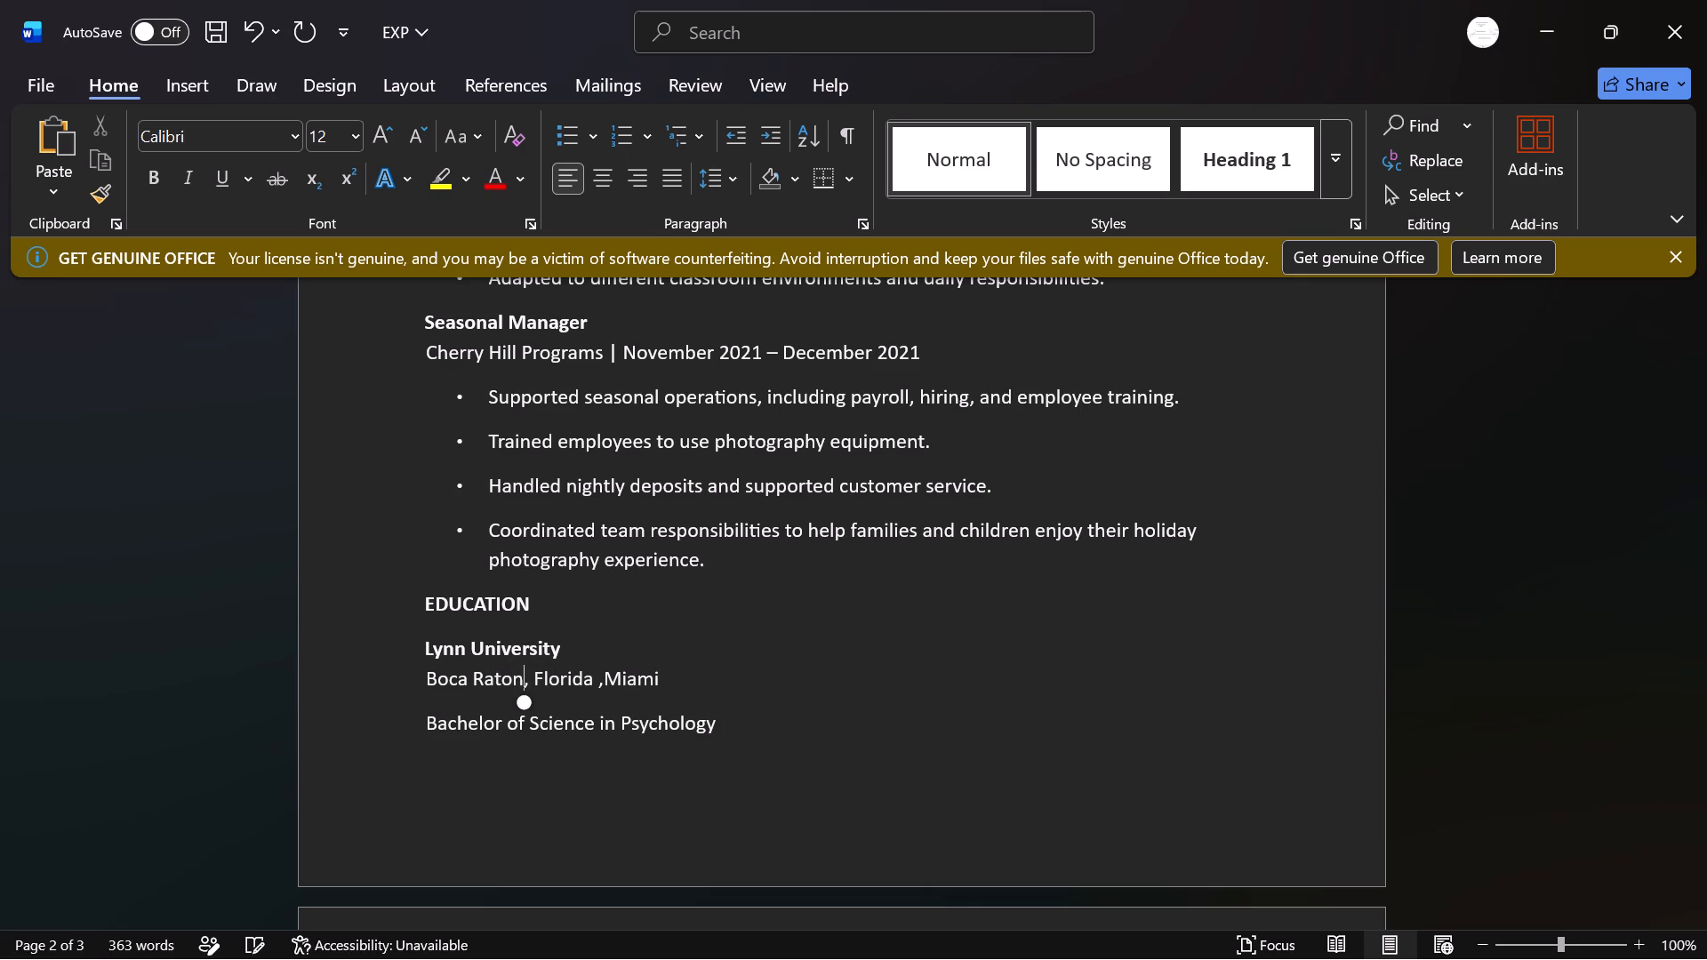
# Delete "Boca Raton," from the location line under Lynn University, and place the cursor after "Miami".
pyautogui.click(528, 675)
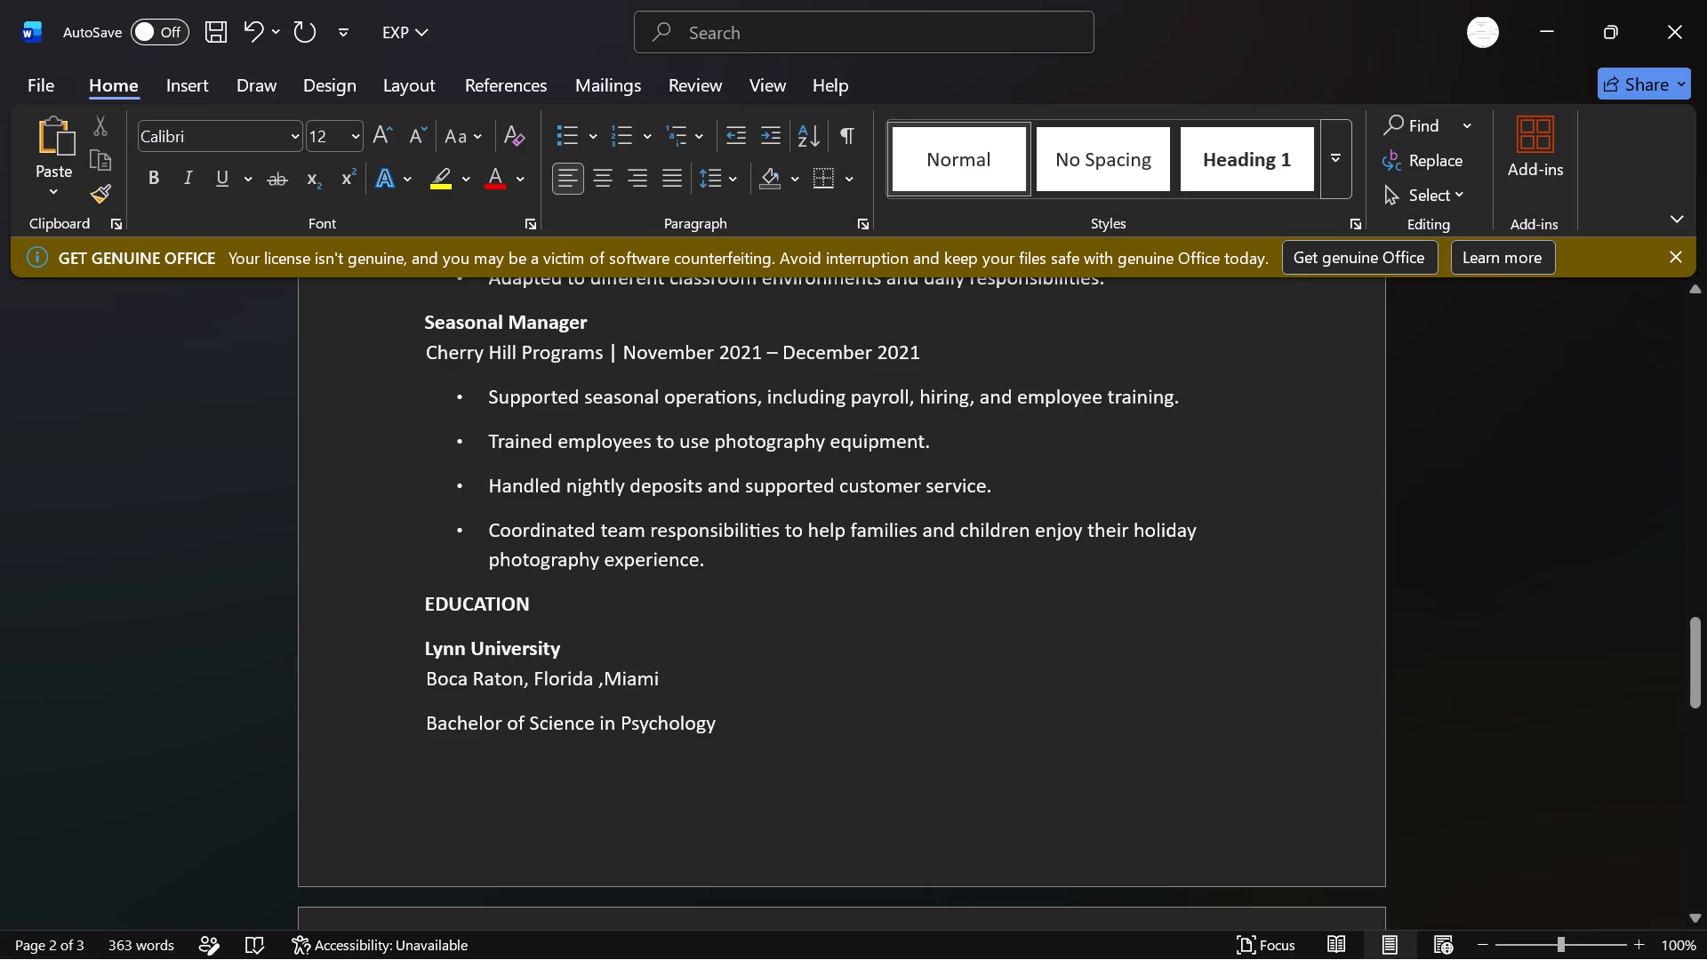
pyautogui.click(527, 680)
pyautogui.press('BackSpace')
pyautogui.press('BackSpace')
pyautogui.press('BackSpace')
pyautogui.press('BackSpace')
pyautogui.press('BackSpace')
pyautogui.press('BackSpace')
pyautogui.press('BackSpace')
pyautogui.press('BackSpace')
pyautogui.press('BackSpace')
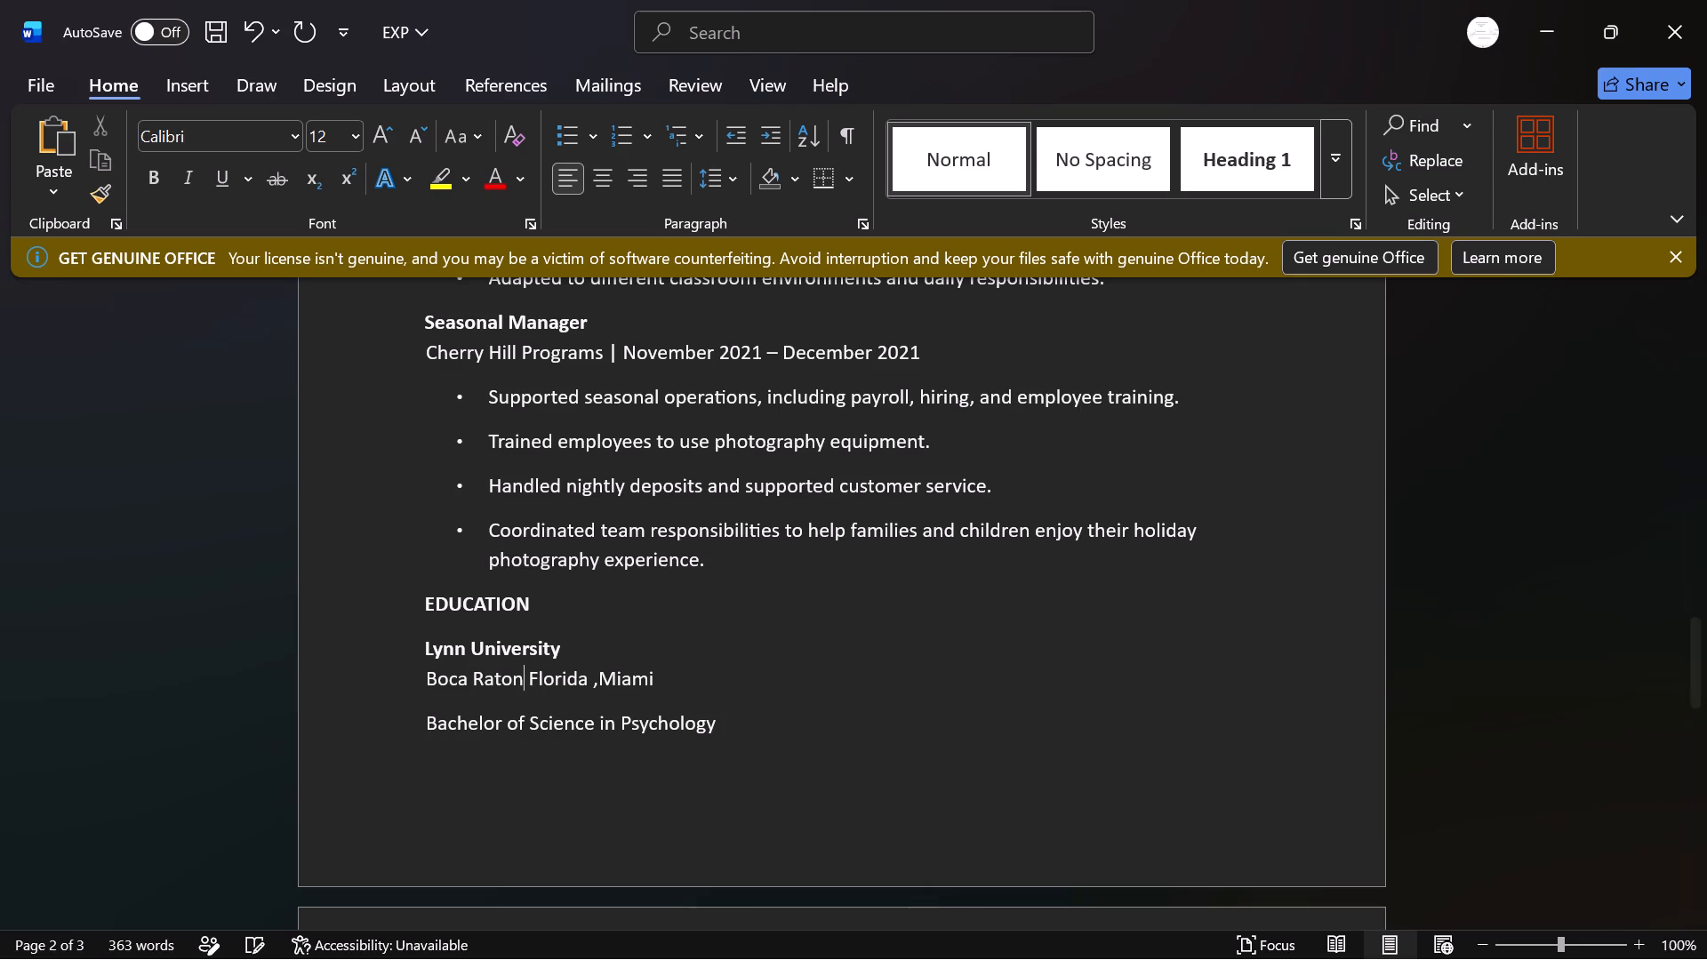
pyautogui.press('BackSpace')
pyautogui.press('BackSpace')
pyautogui.press('BackSpace')
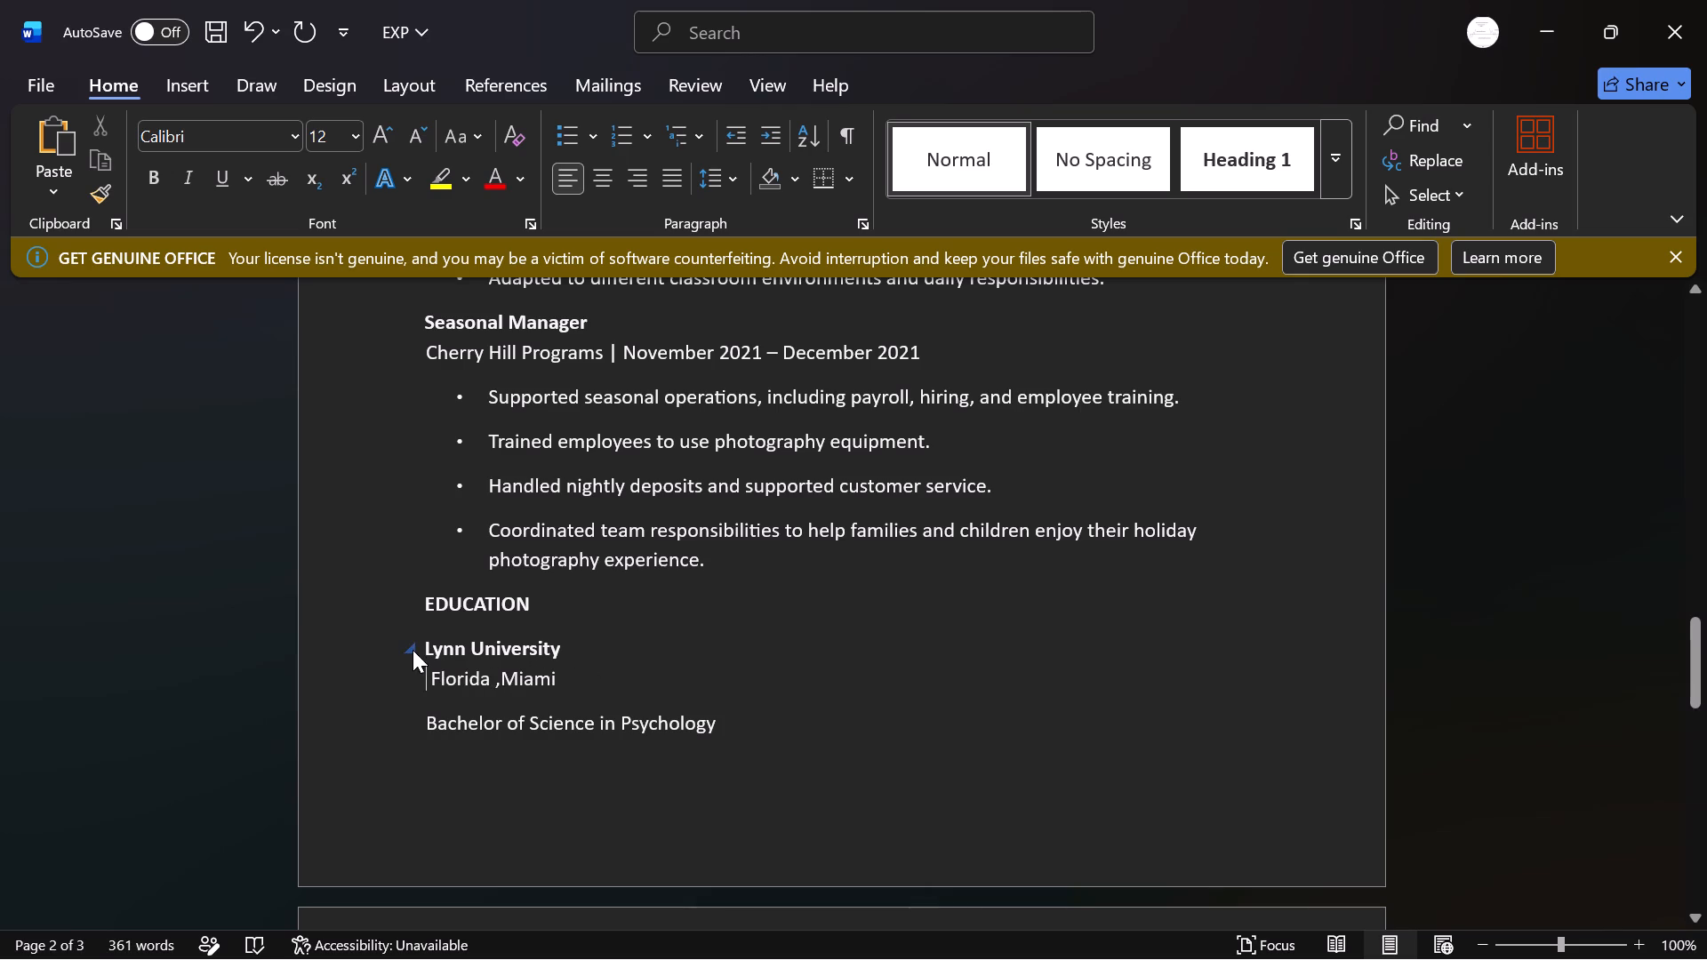
pyautogui.click(568, 662)
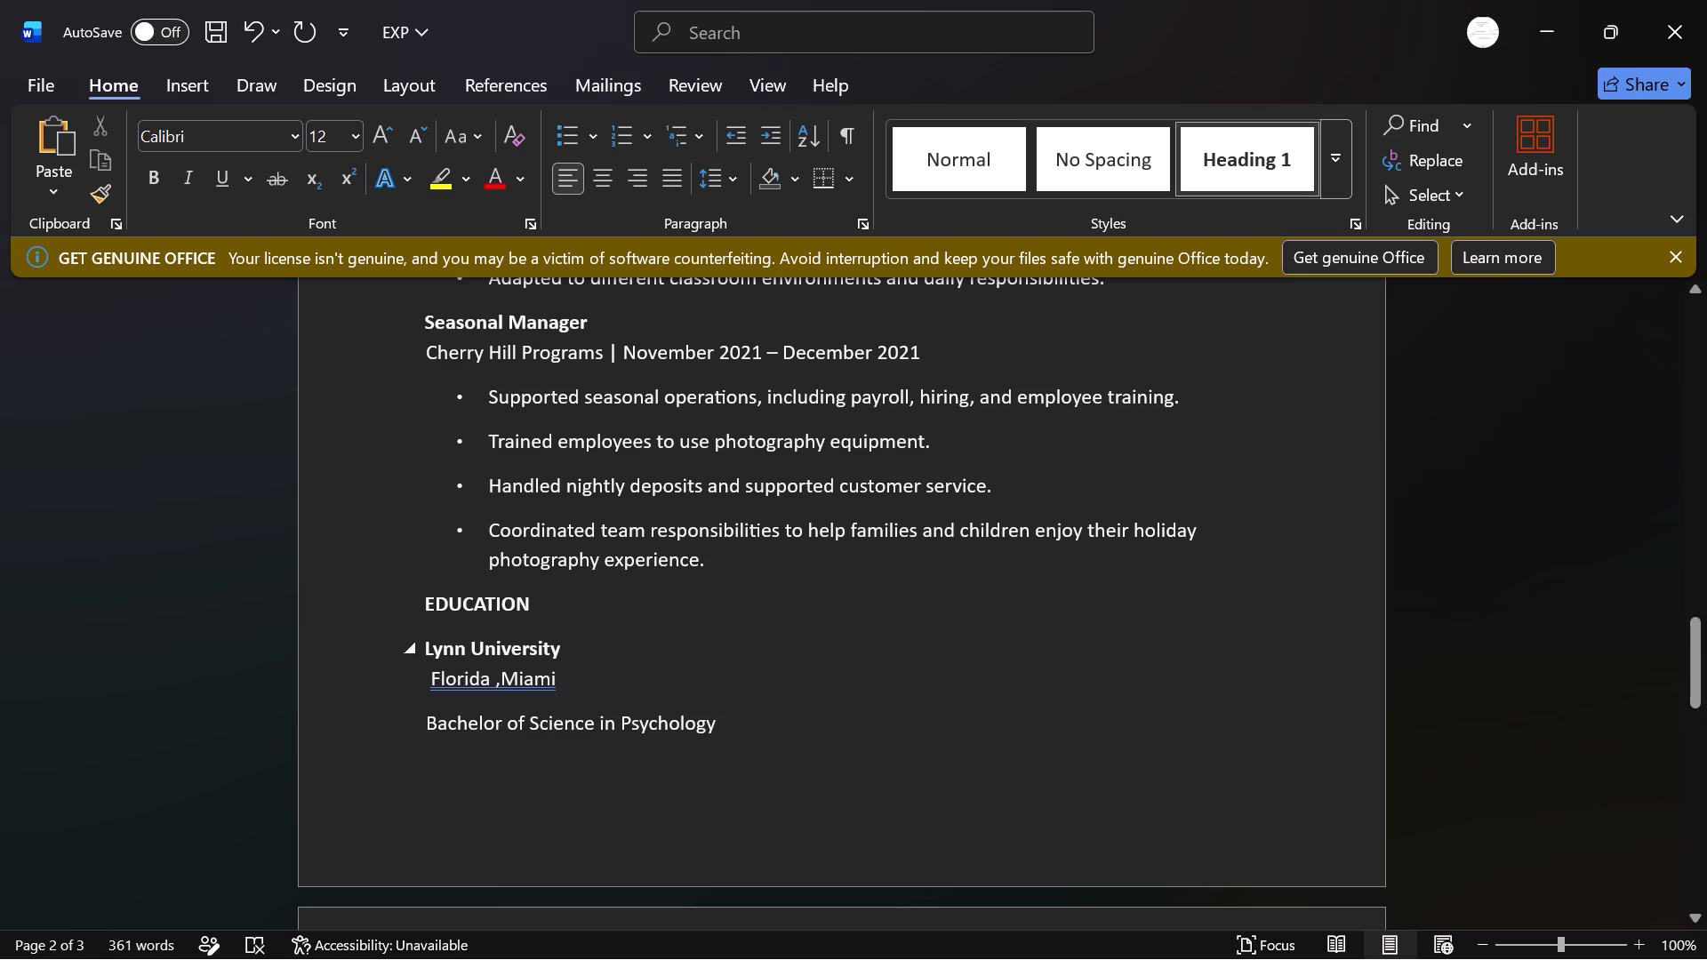
pyautogui.click(677, 665)
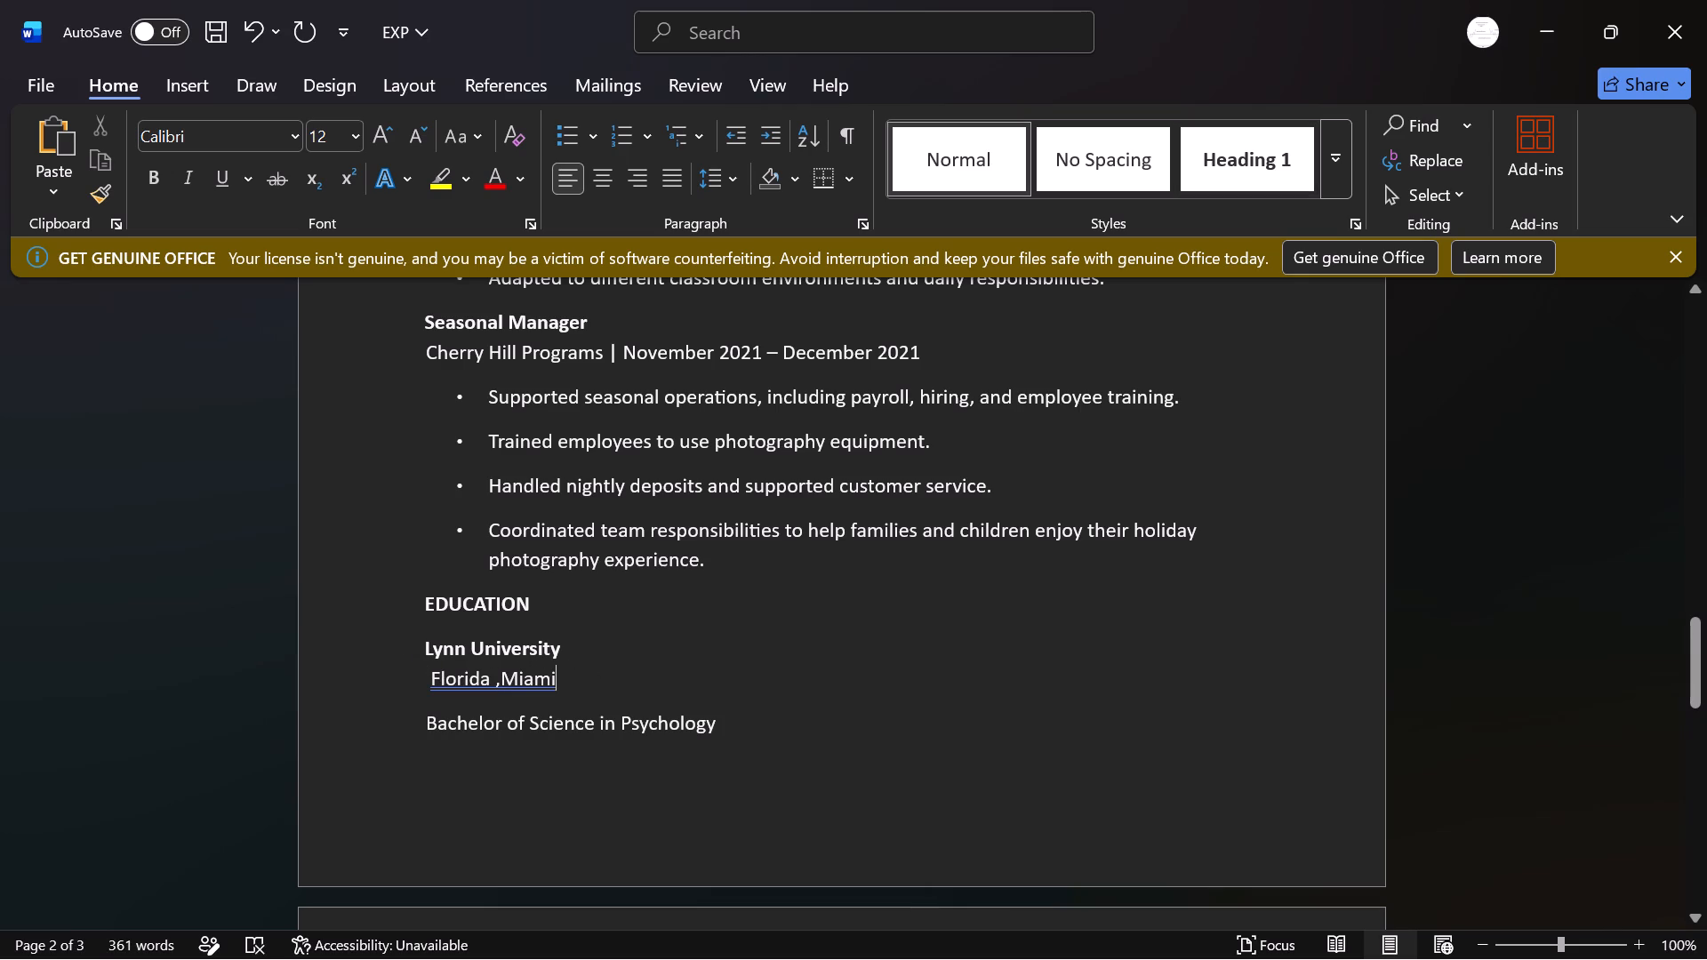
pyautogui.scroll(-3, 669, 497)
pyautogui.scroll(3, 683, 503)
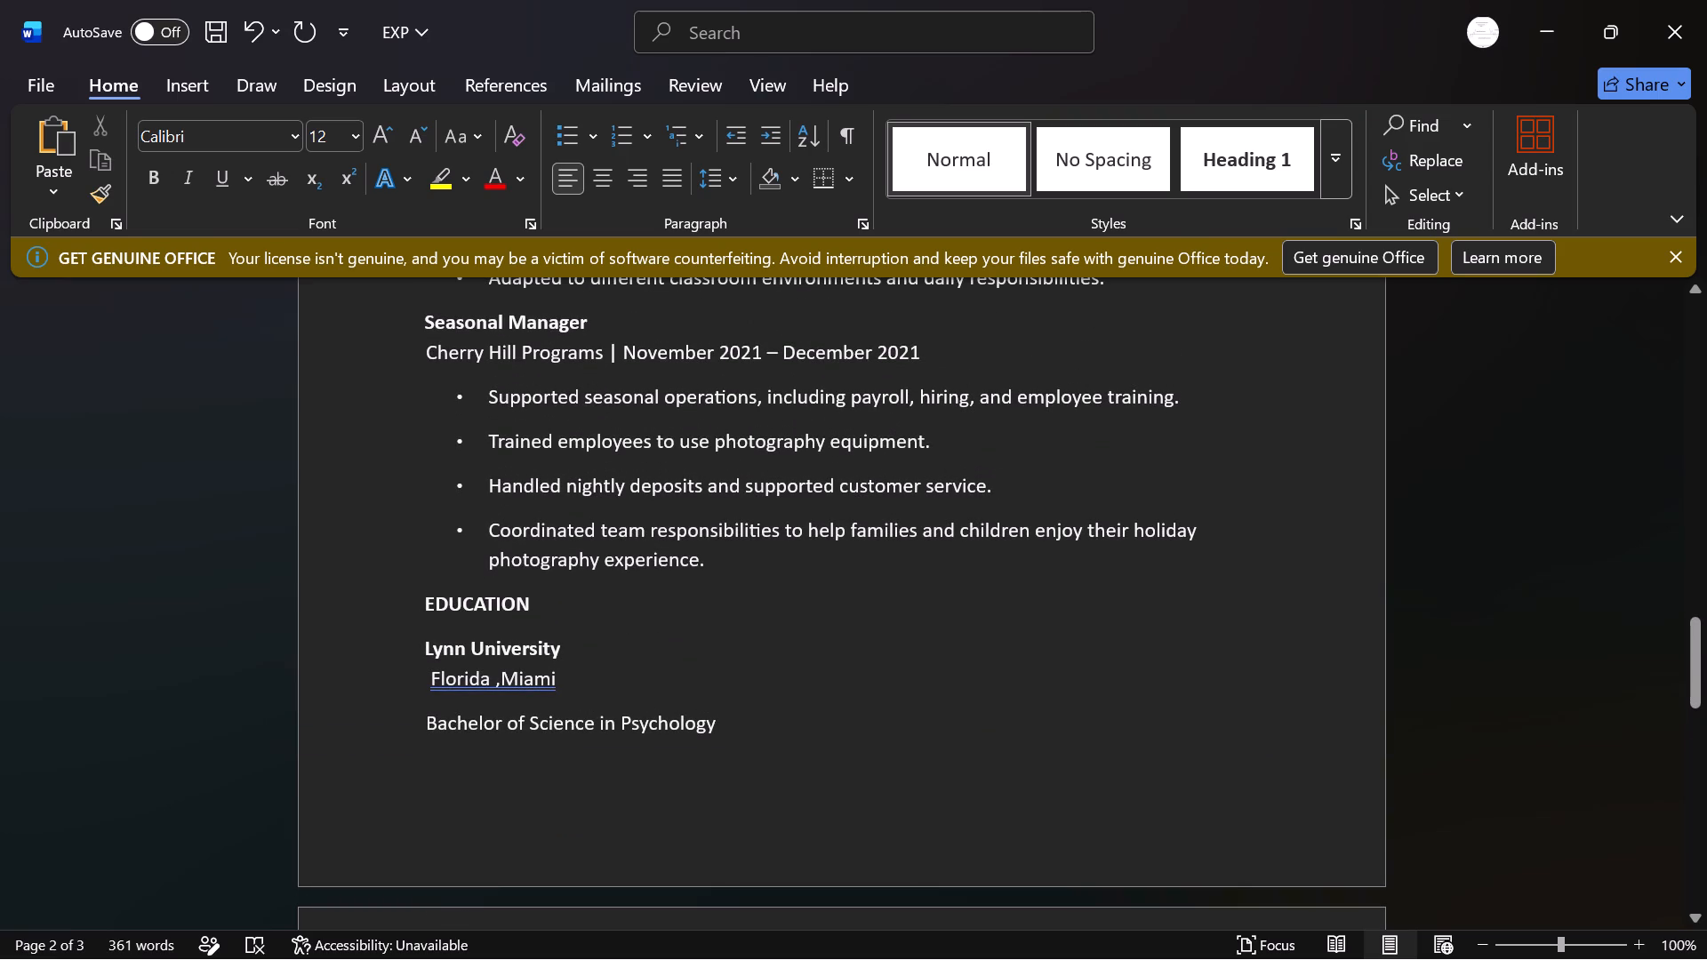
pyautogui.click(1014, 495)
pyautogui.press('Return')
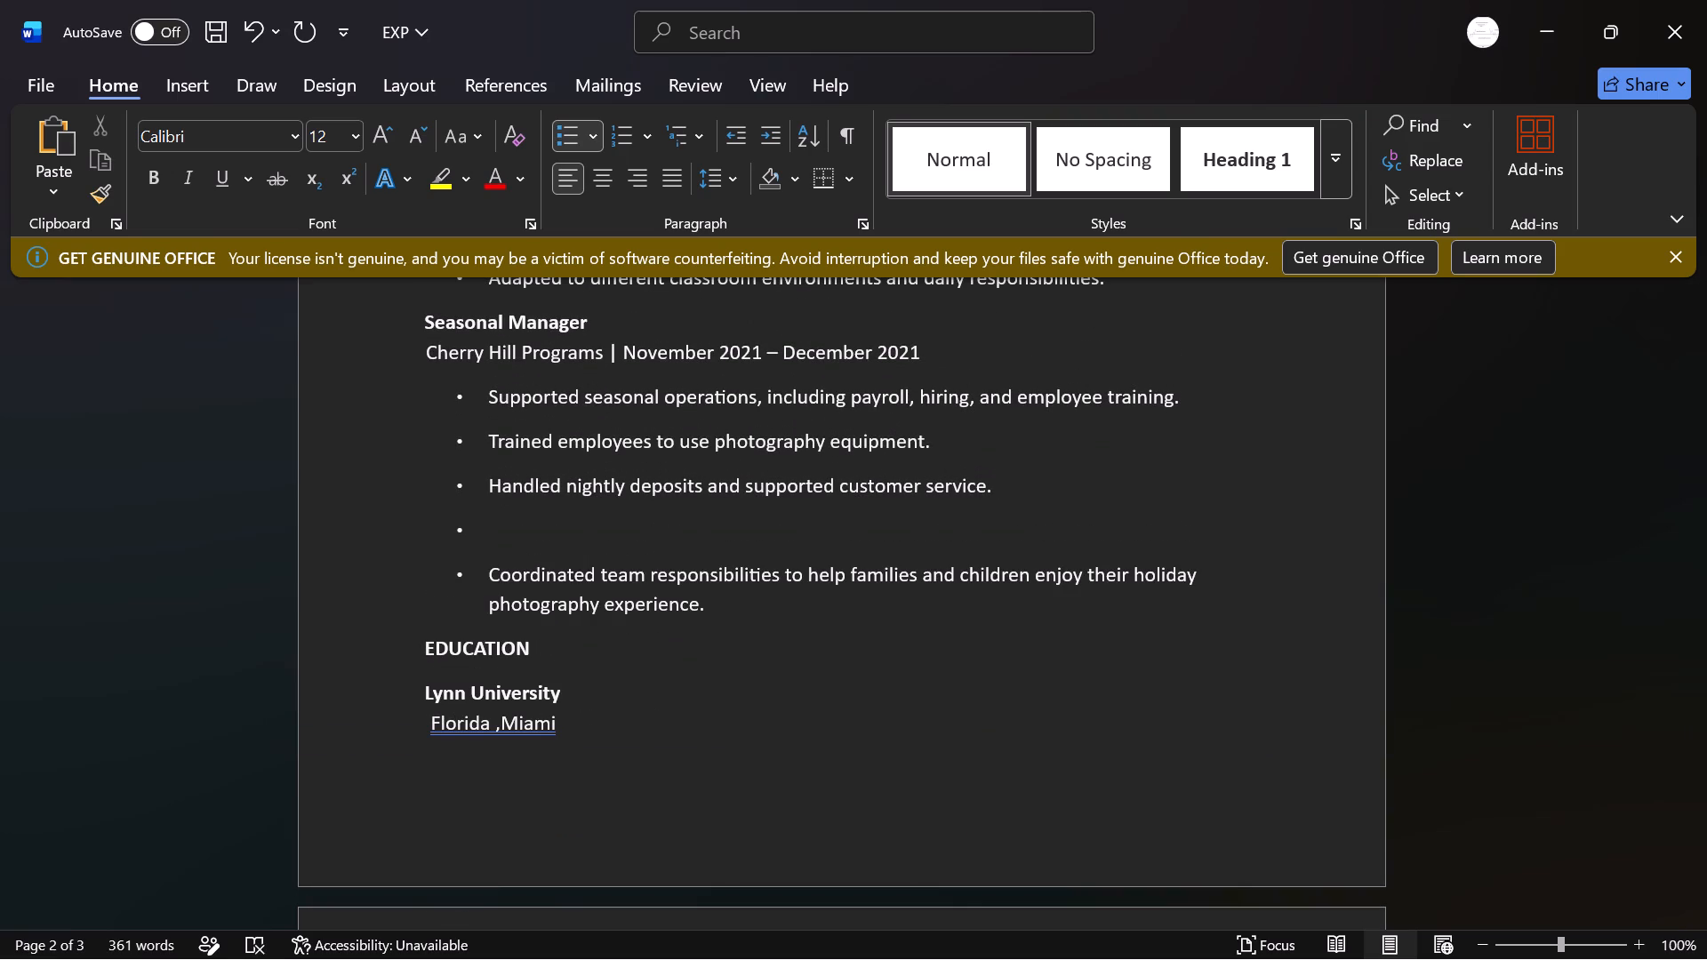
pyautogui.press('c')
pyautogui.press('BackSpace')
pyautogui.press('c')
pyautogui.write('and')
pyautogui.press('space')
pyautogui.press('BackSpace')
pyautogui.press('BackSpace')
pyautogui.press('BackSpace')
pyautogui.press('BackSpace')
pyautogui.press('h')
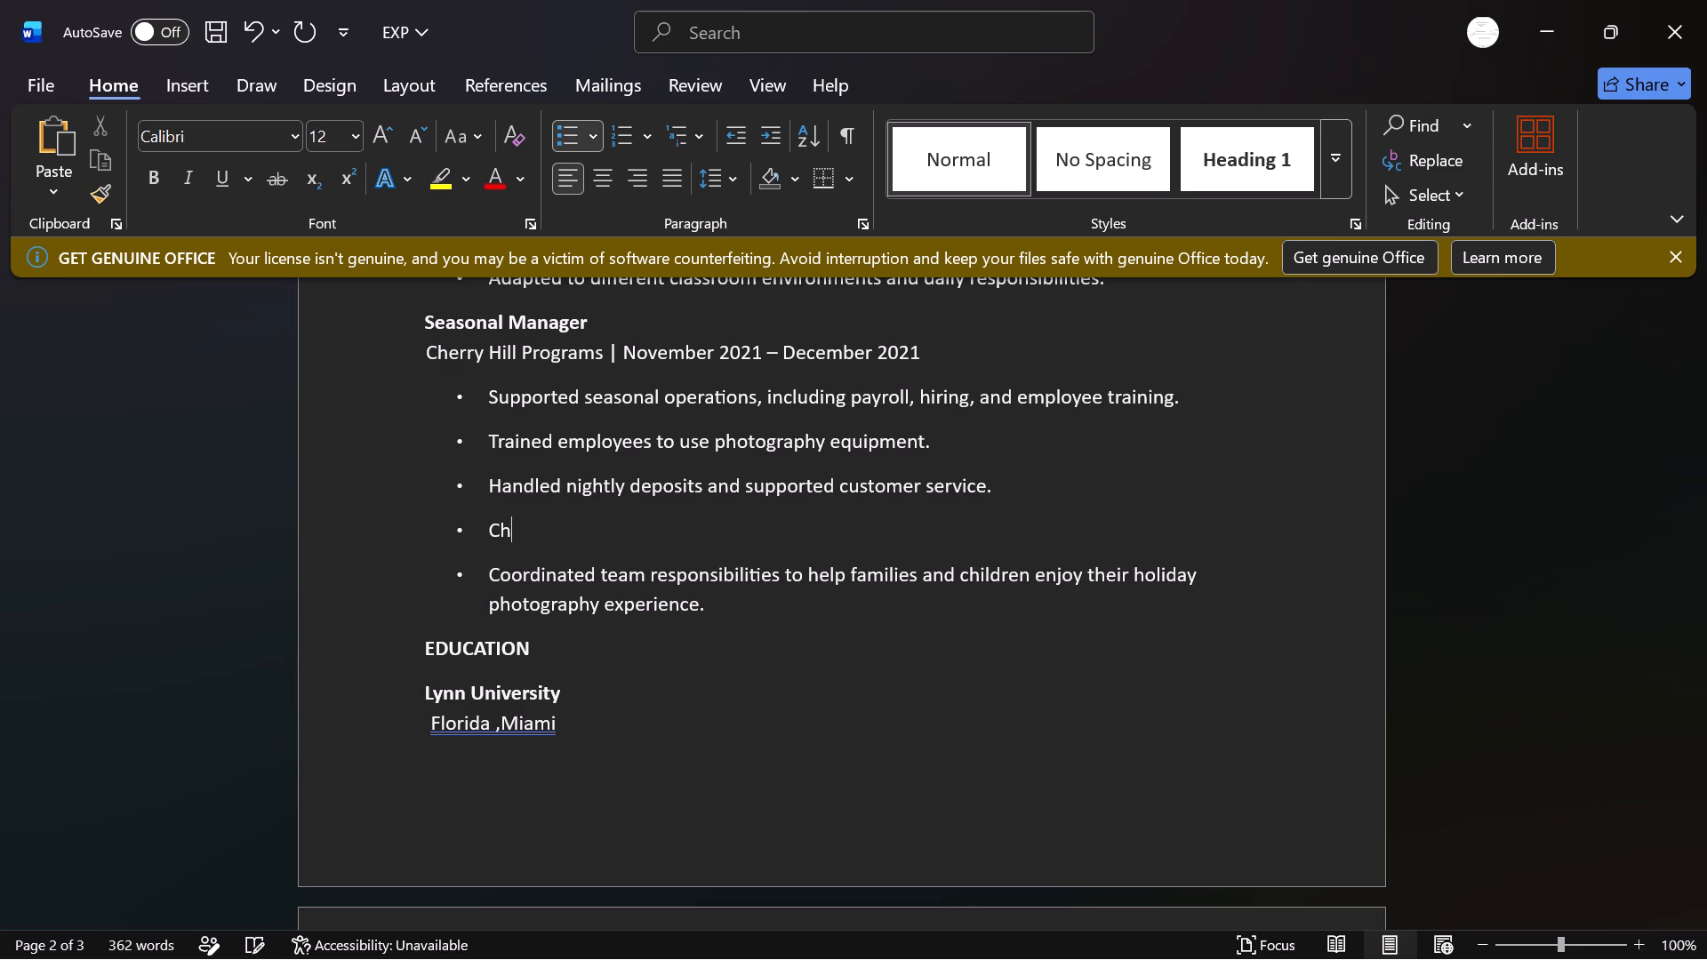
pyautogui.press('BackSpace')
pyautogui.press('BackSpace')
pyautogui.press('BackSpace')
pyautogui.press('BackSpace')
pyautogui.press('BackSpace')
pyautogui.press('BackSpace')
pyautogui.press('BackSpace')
# Add a bullet after "Handled nightly deposits and supported customer service." reading "Sells as experienced seller while checking the products and write them down".
pyautogui.press('Return')
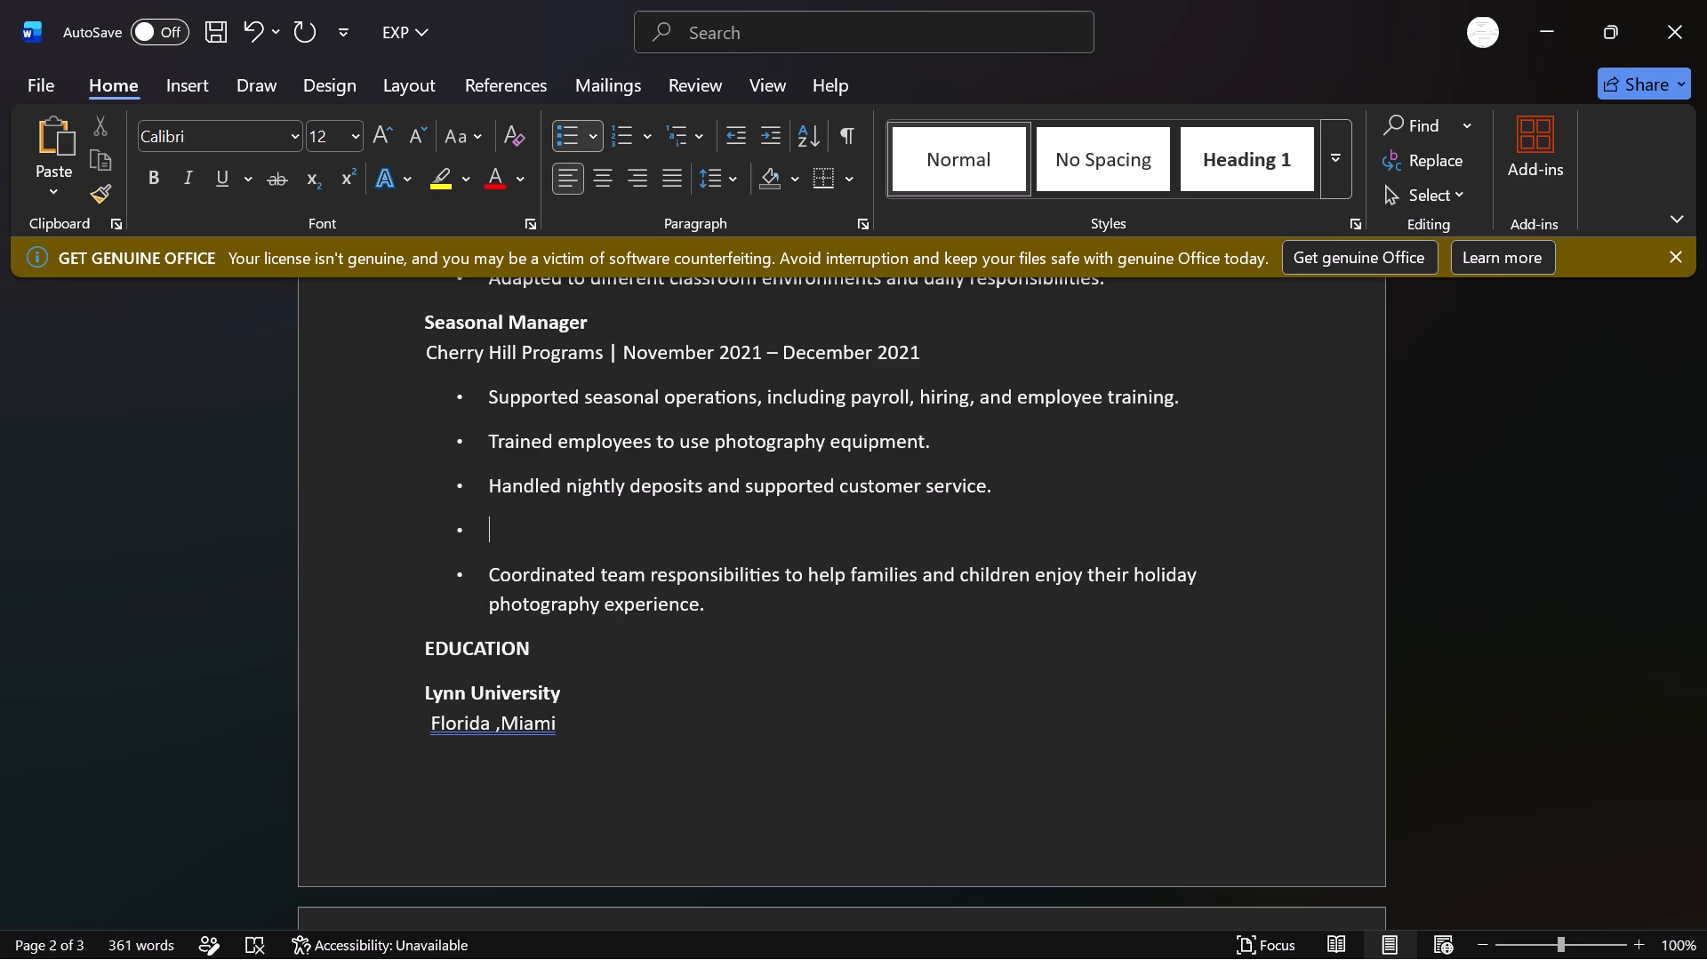
pyautogui.write('sells')
pyautogui.press('space')
pyautogui.write('at')
pyautogui.press('space')
pyautogui.press('BackSpace')
pyautogui.press('BackSpace')
pyautogui.press('a')
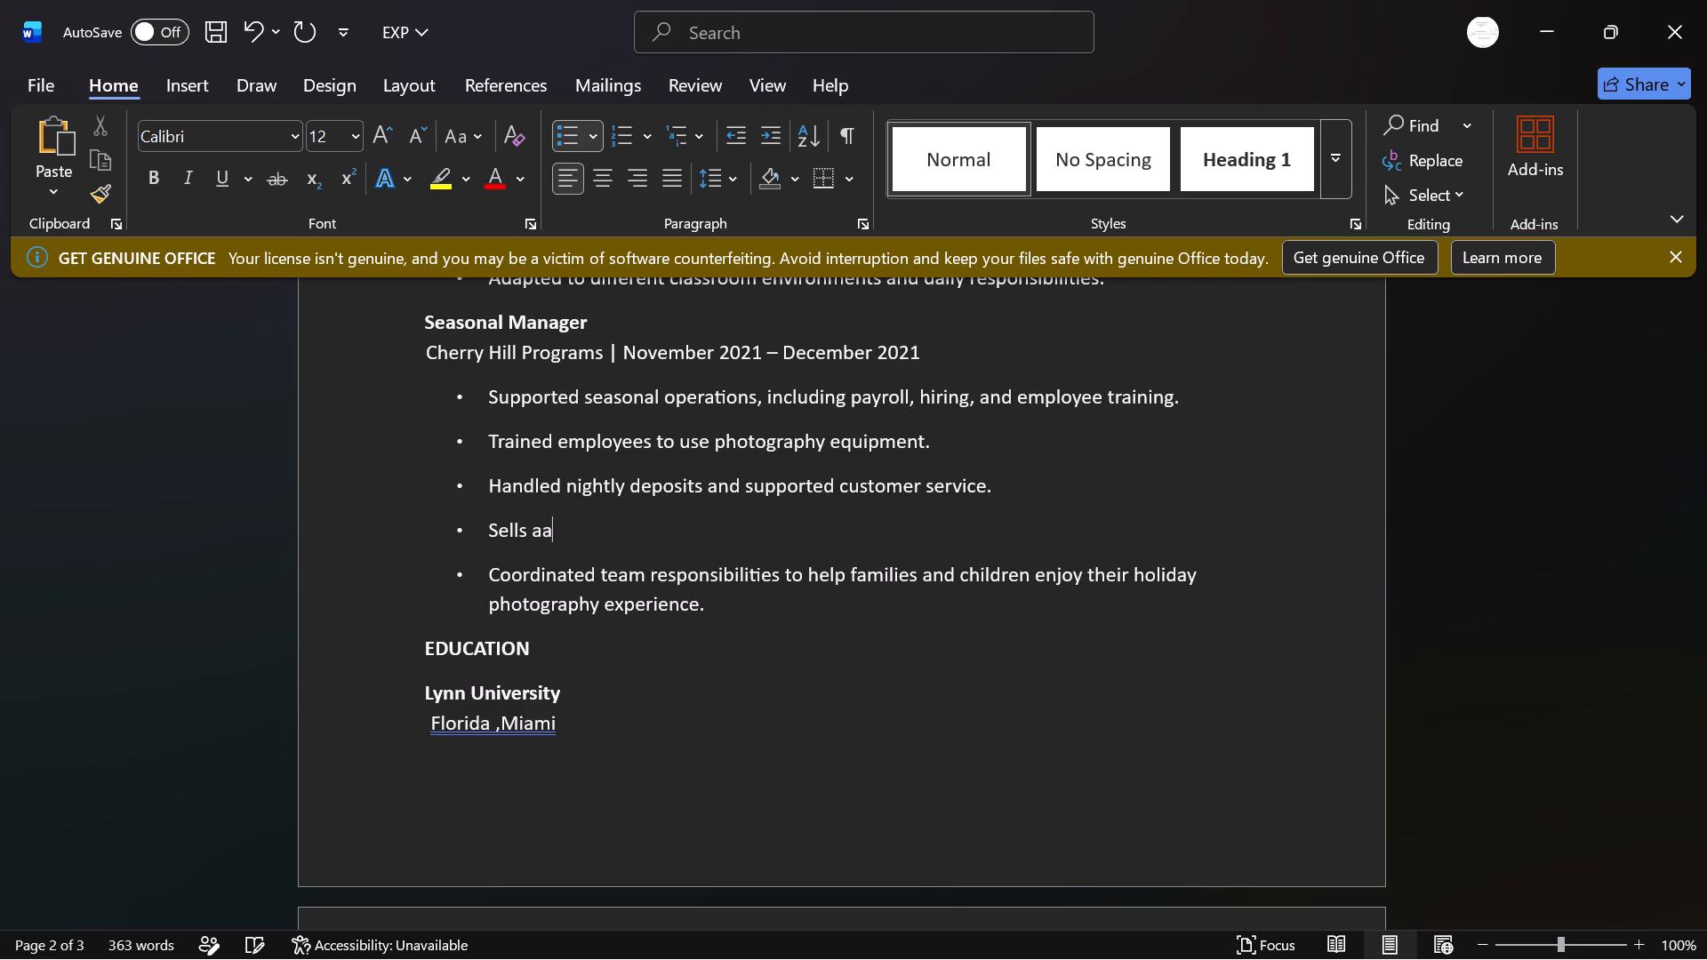
pyautogui.press('BackSpace')
pyautogui.write('s')
pyautogui.press('space')
pyautogui.write('experienced')
pyautogui.press('space')
pyautogui.write('seller for')
pyautogui.press('space')
pyautogui.press('BackSpace')
pyautogui.press('BackSpace')
pyautogui.press('BackSpace')
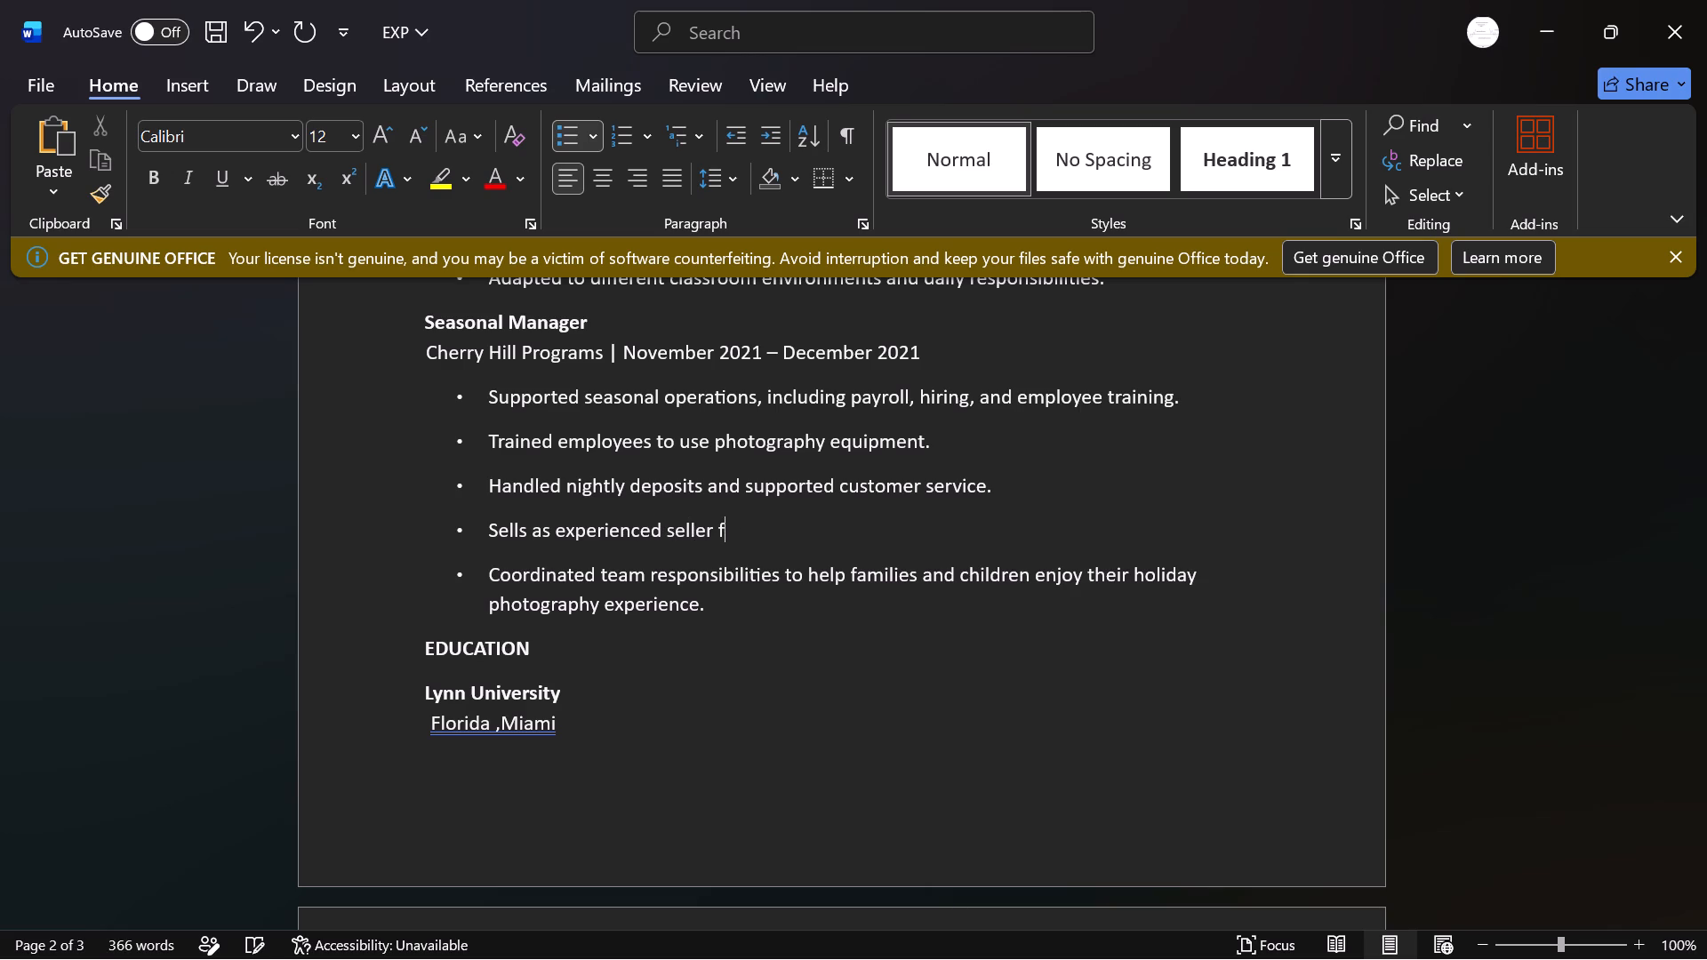
pyautogui.press('BackSpace')
pyautogui.write('while checking the products')
pyautogui.press('space')
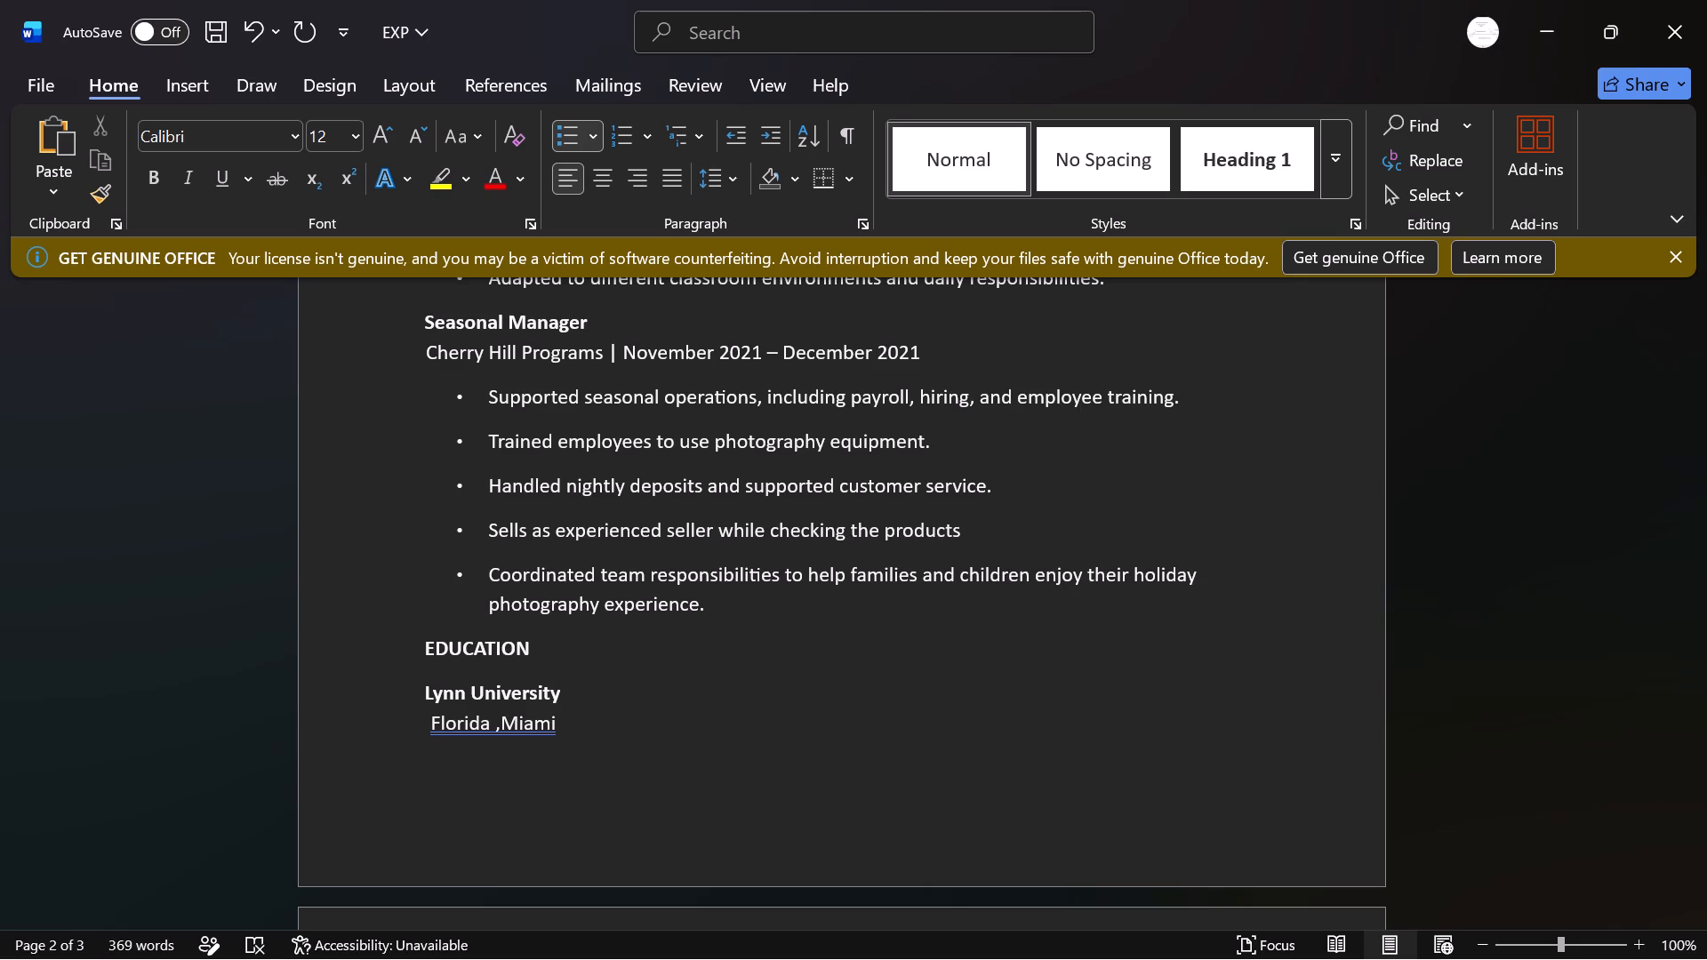
pyautogui.write('and write them down')
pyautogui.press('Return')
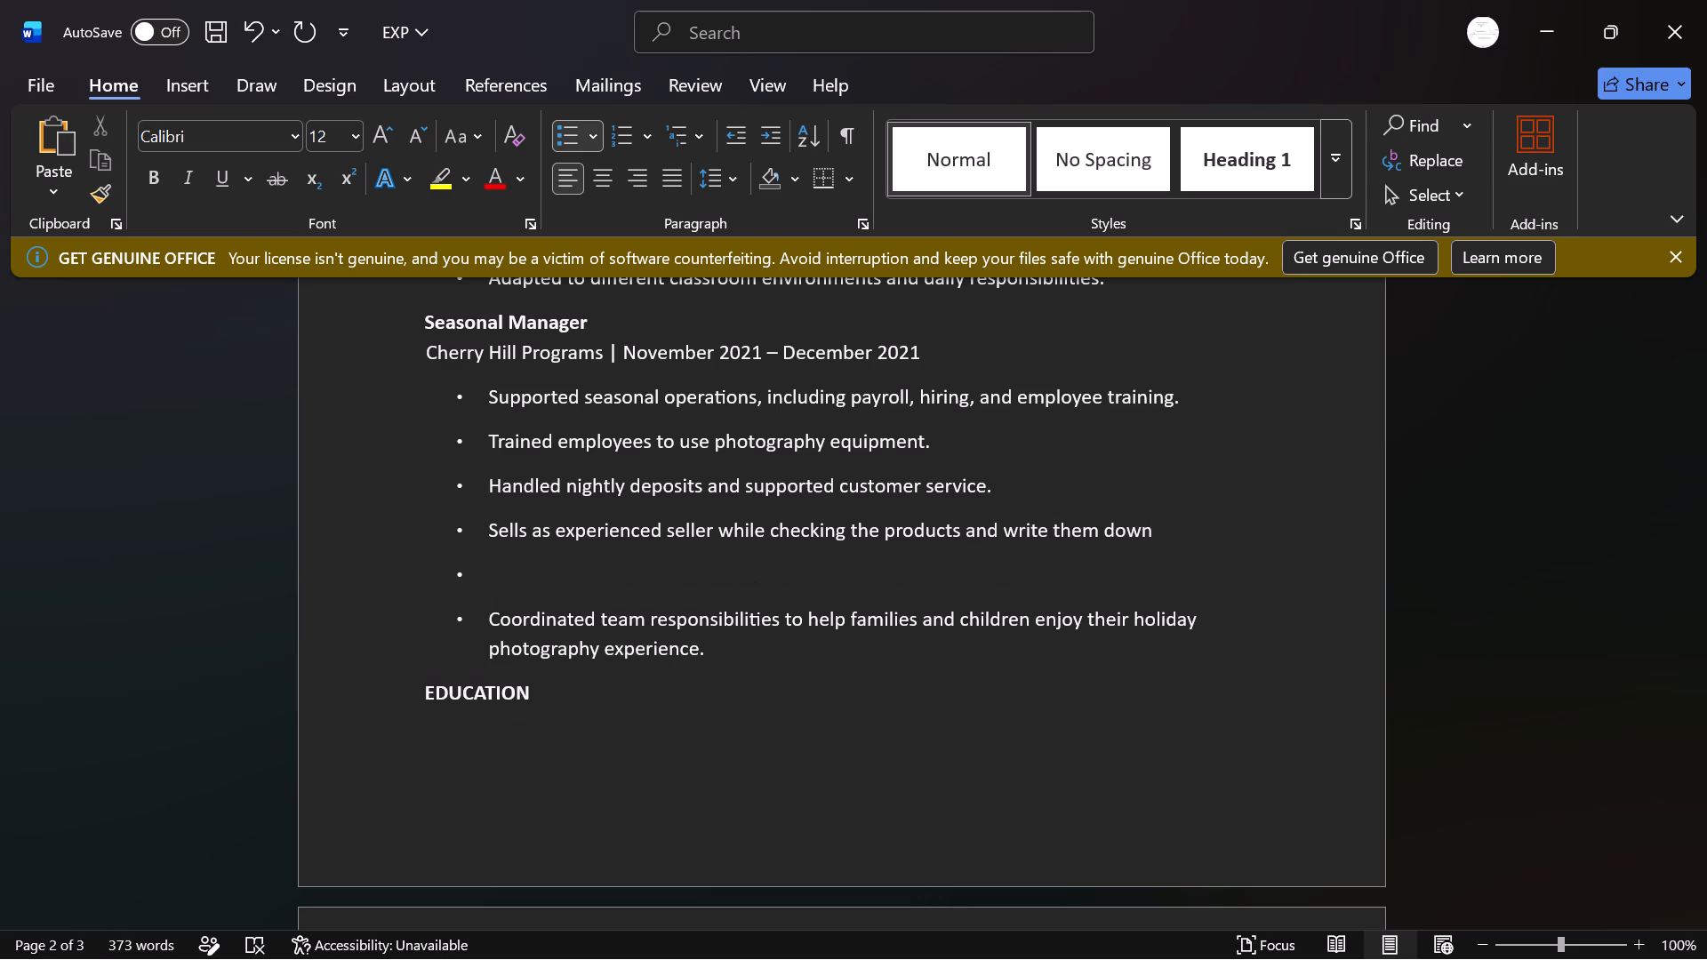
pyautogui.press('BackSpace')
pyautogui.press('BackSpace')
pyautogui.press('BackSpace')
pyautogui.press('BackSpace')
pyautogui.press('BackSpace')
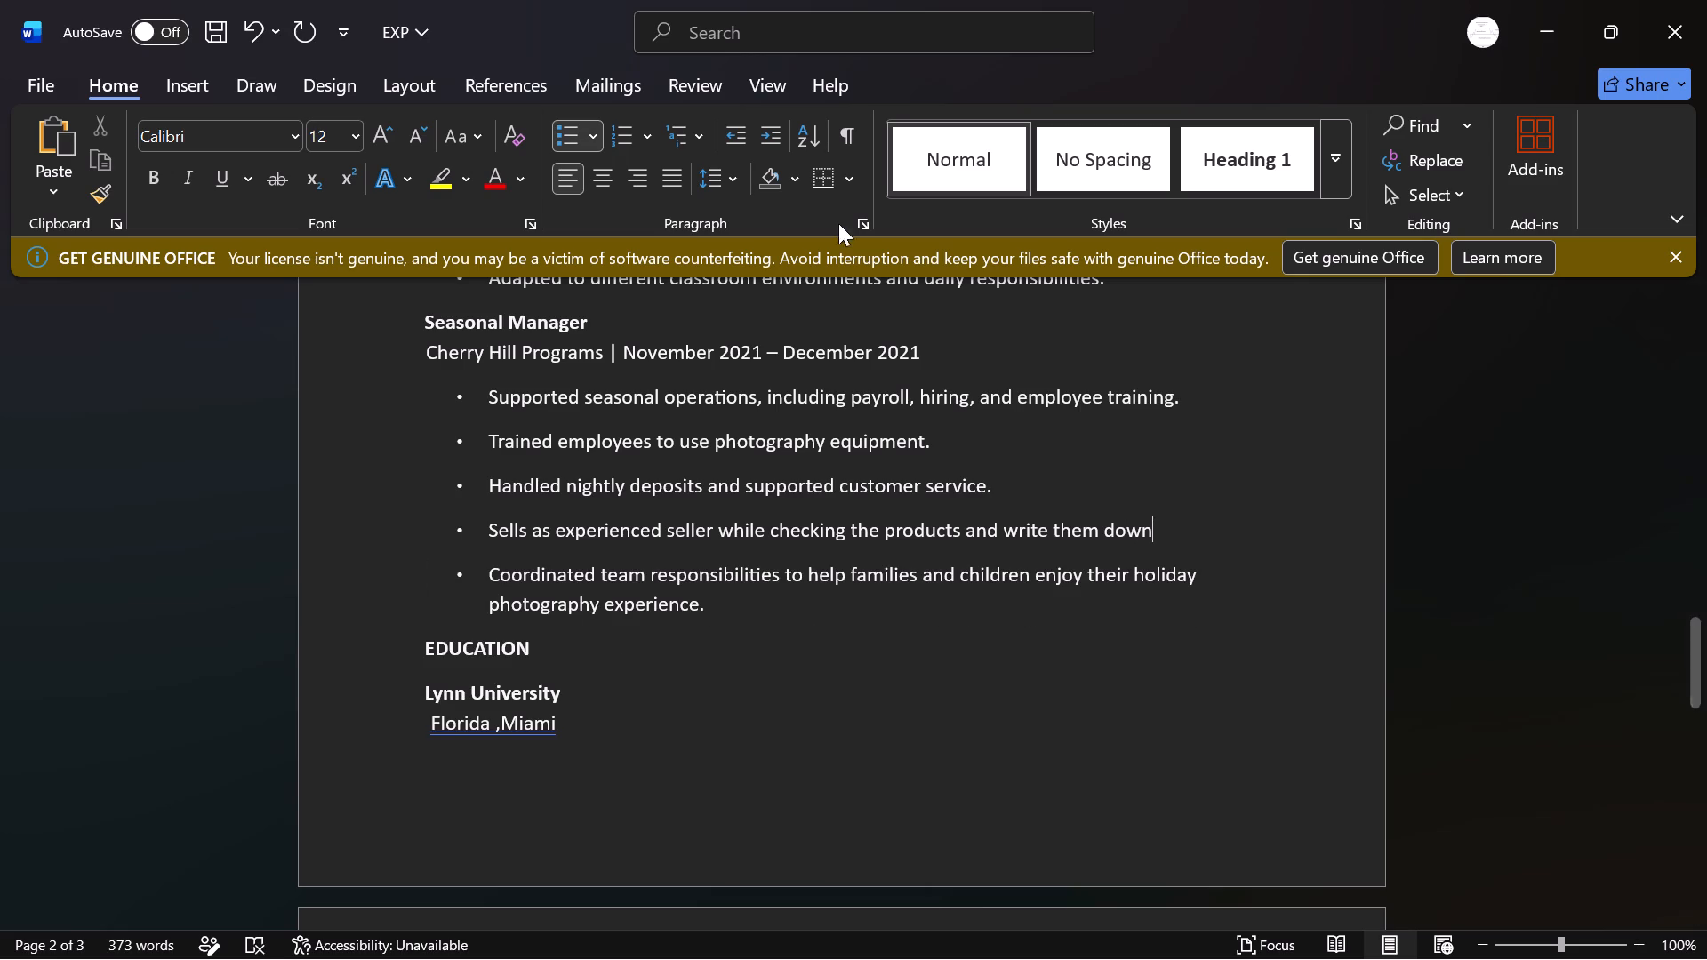
# Add a bullet after "Commercial Photography" in the core skills list reading "Assist the customer with the product choose".
pyautogui.scroll(2, 872, 316)
pyautogui.scroll(1, 815, 582)
pyautogui.scroll(2, 1019, 514)
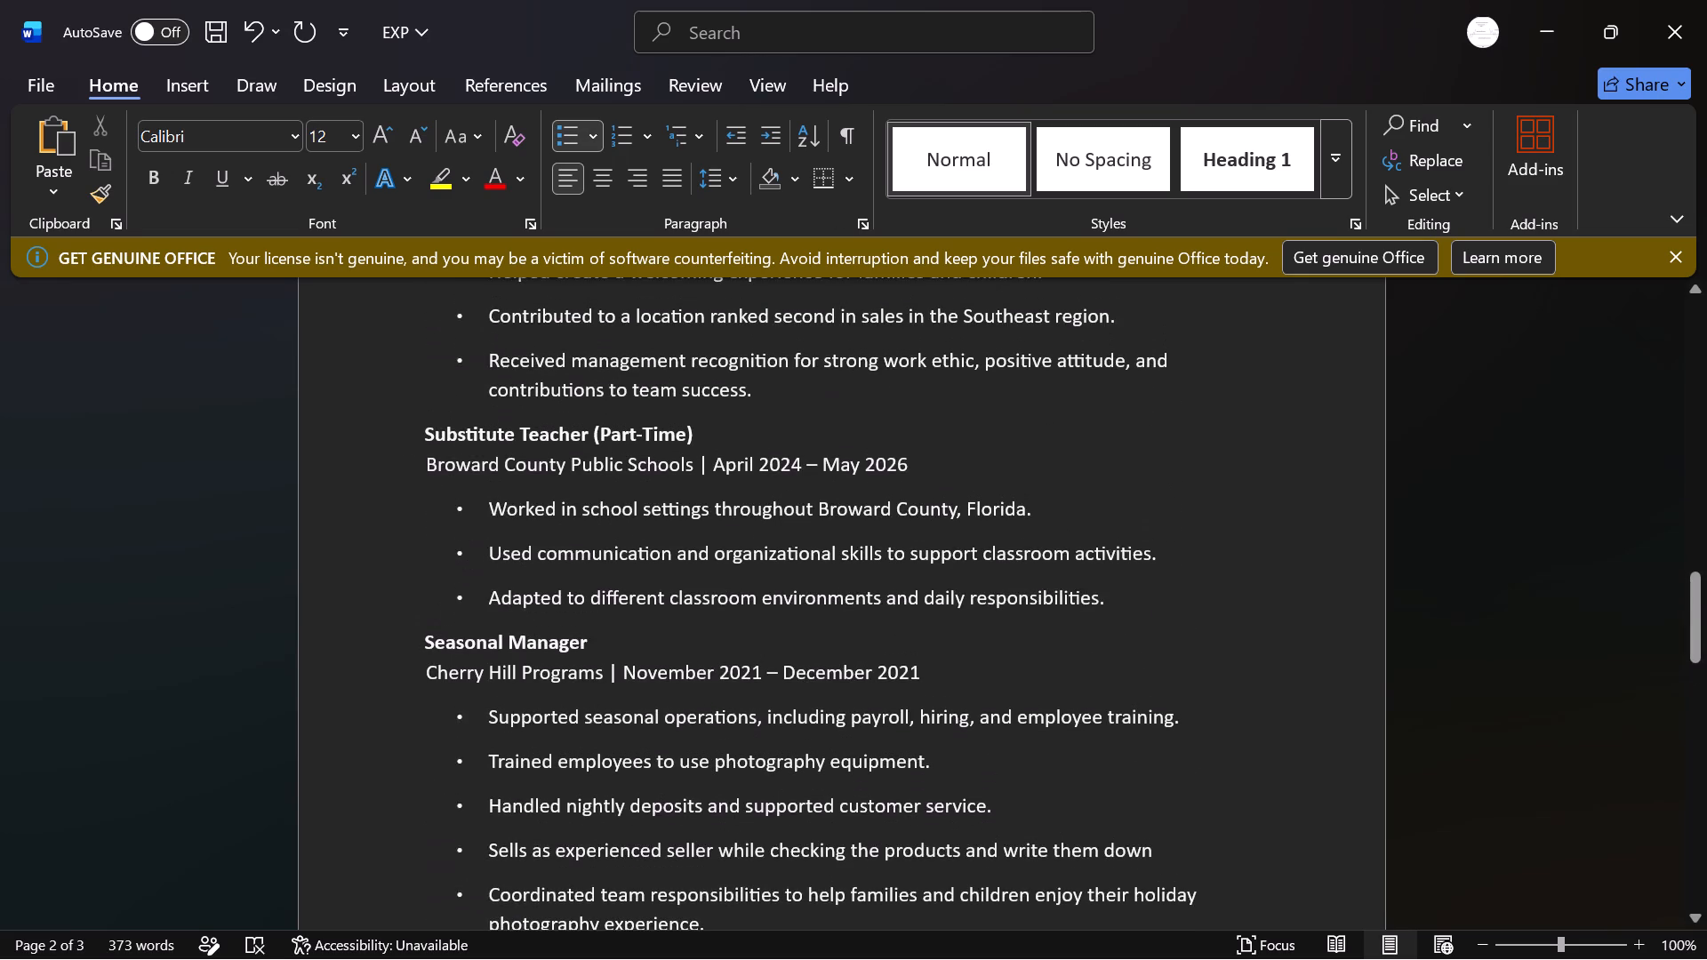
pyautogui.scroll(1, 314, 565)
pyautogui.scroll(2, 793, 531)
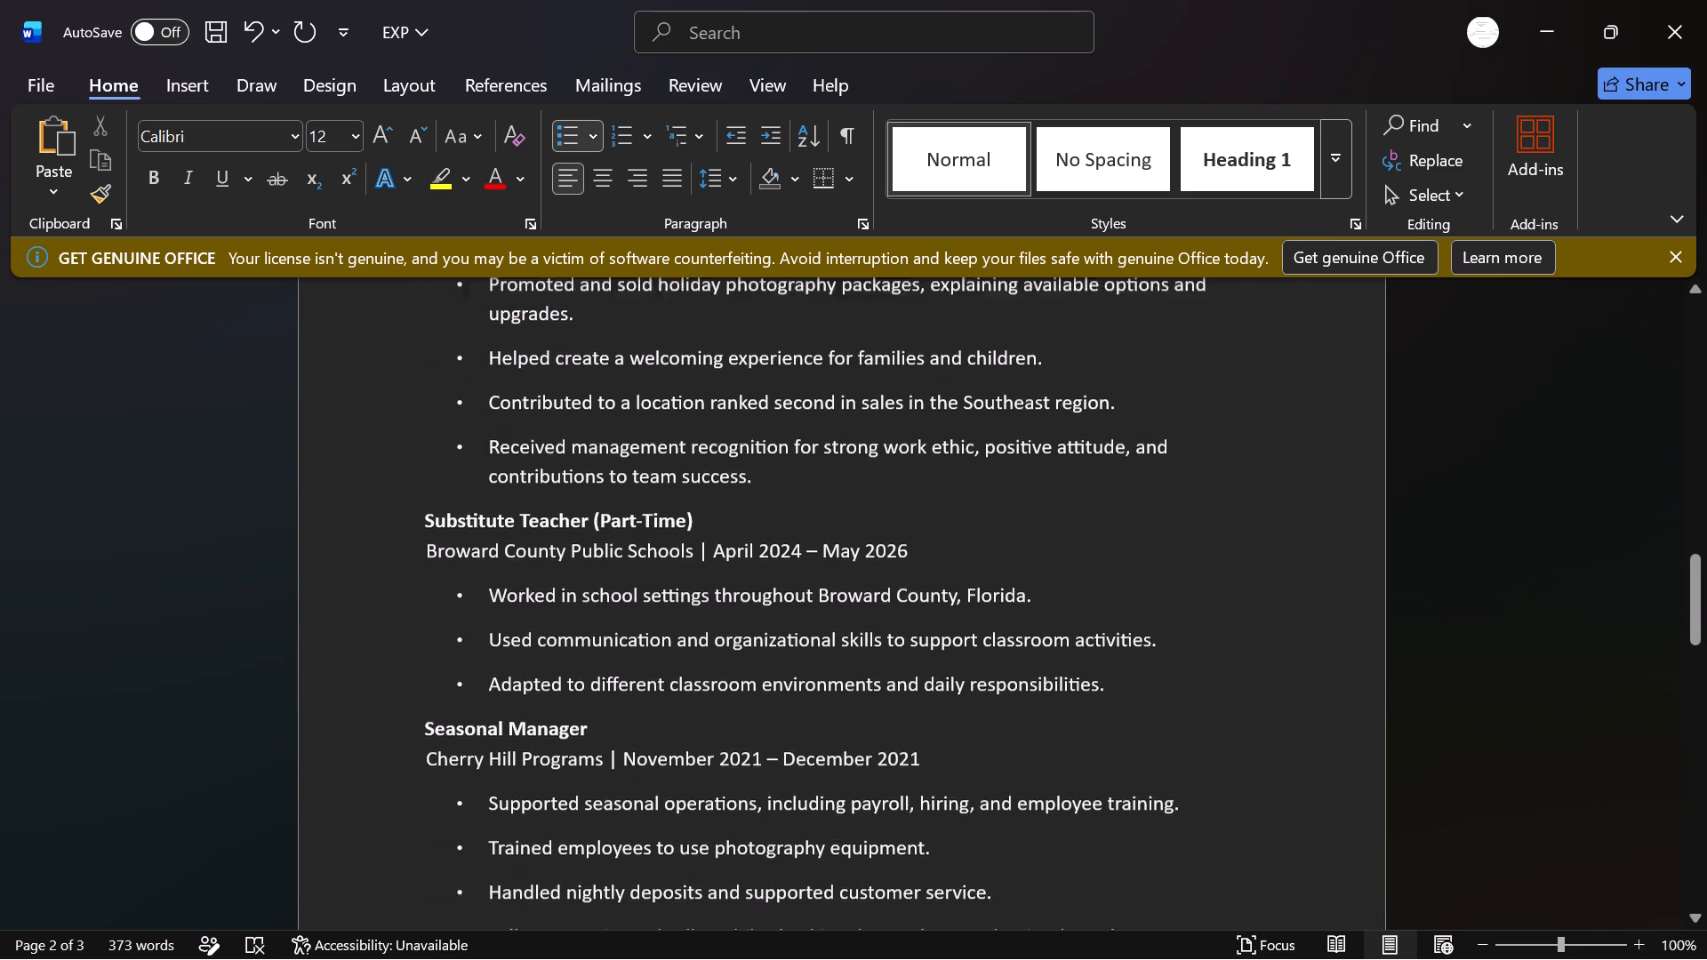
pyautogui.scroll(6, 743, 570)
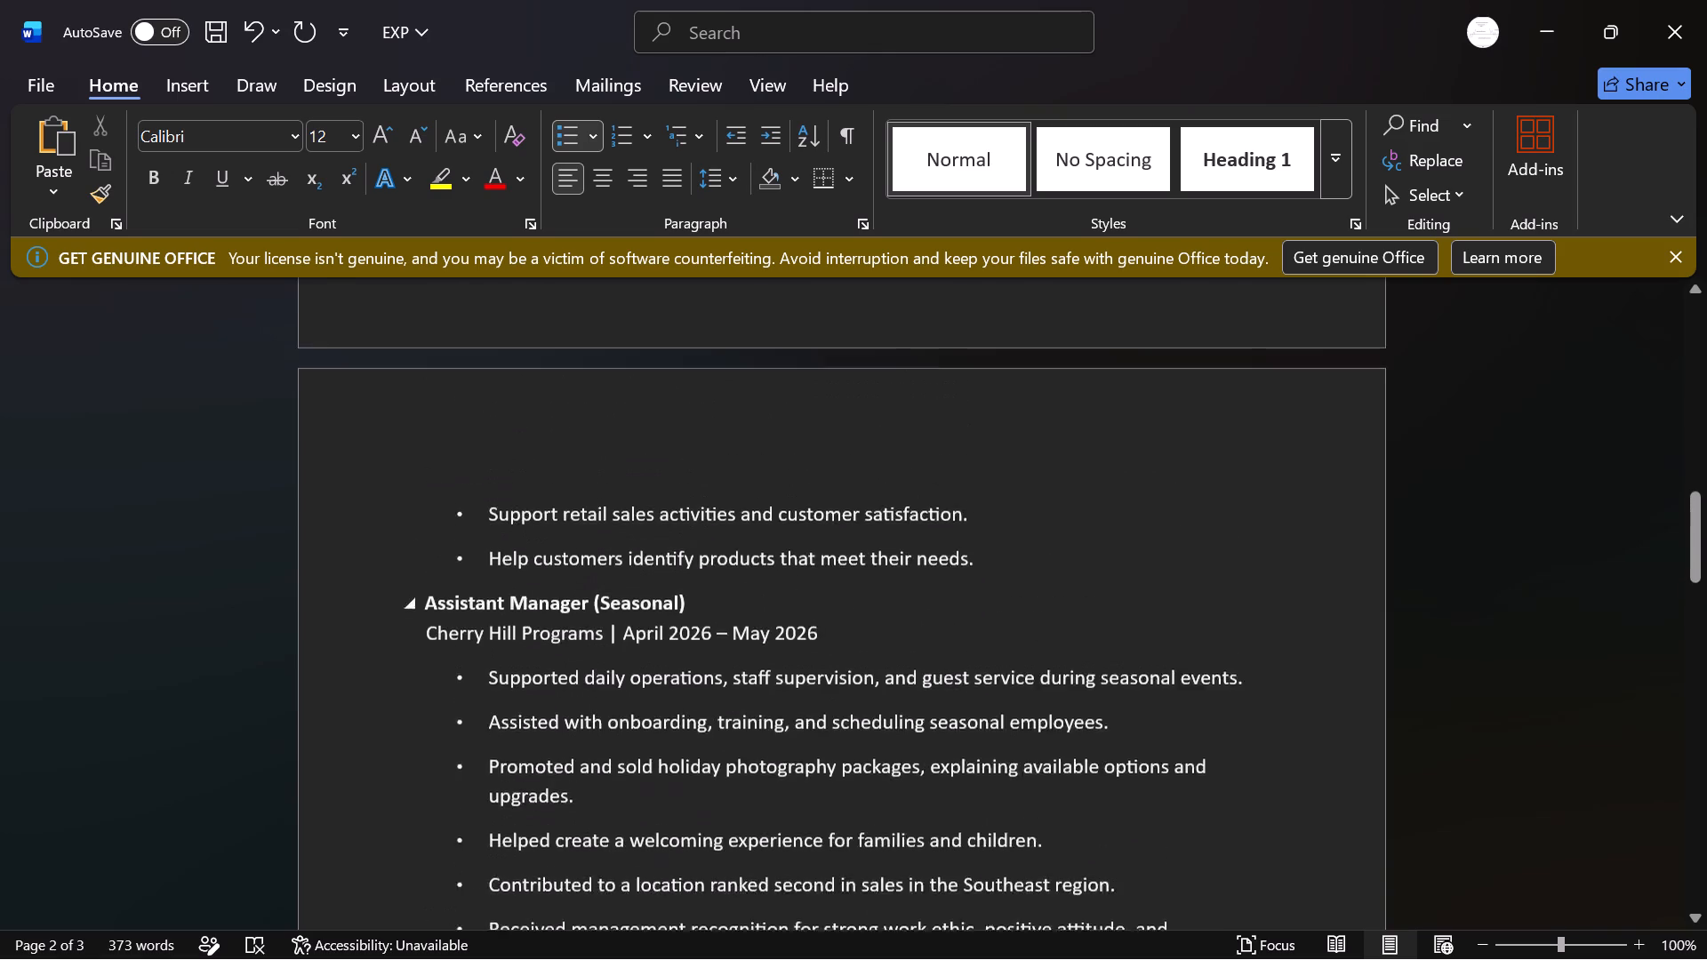
pyautogui.scroll(2, 702, 598)
pyautogui.scroll(4, 634, 712)
pyautogui.scroll(2, 645, 511)
pyautogui.scroll(5, 540, 563)
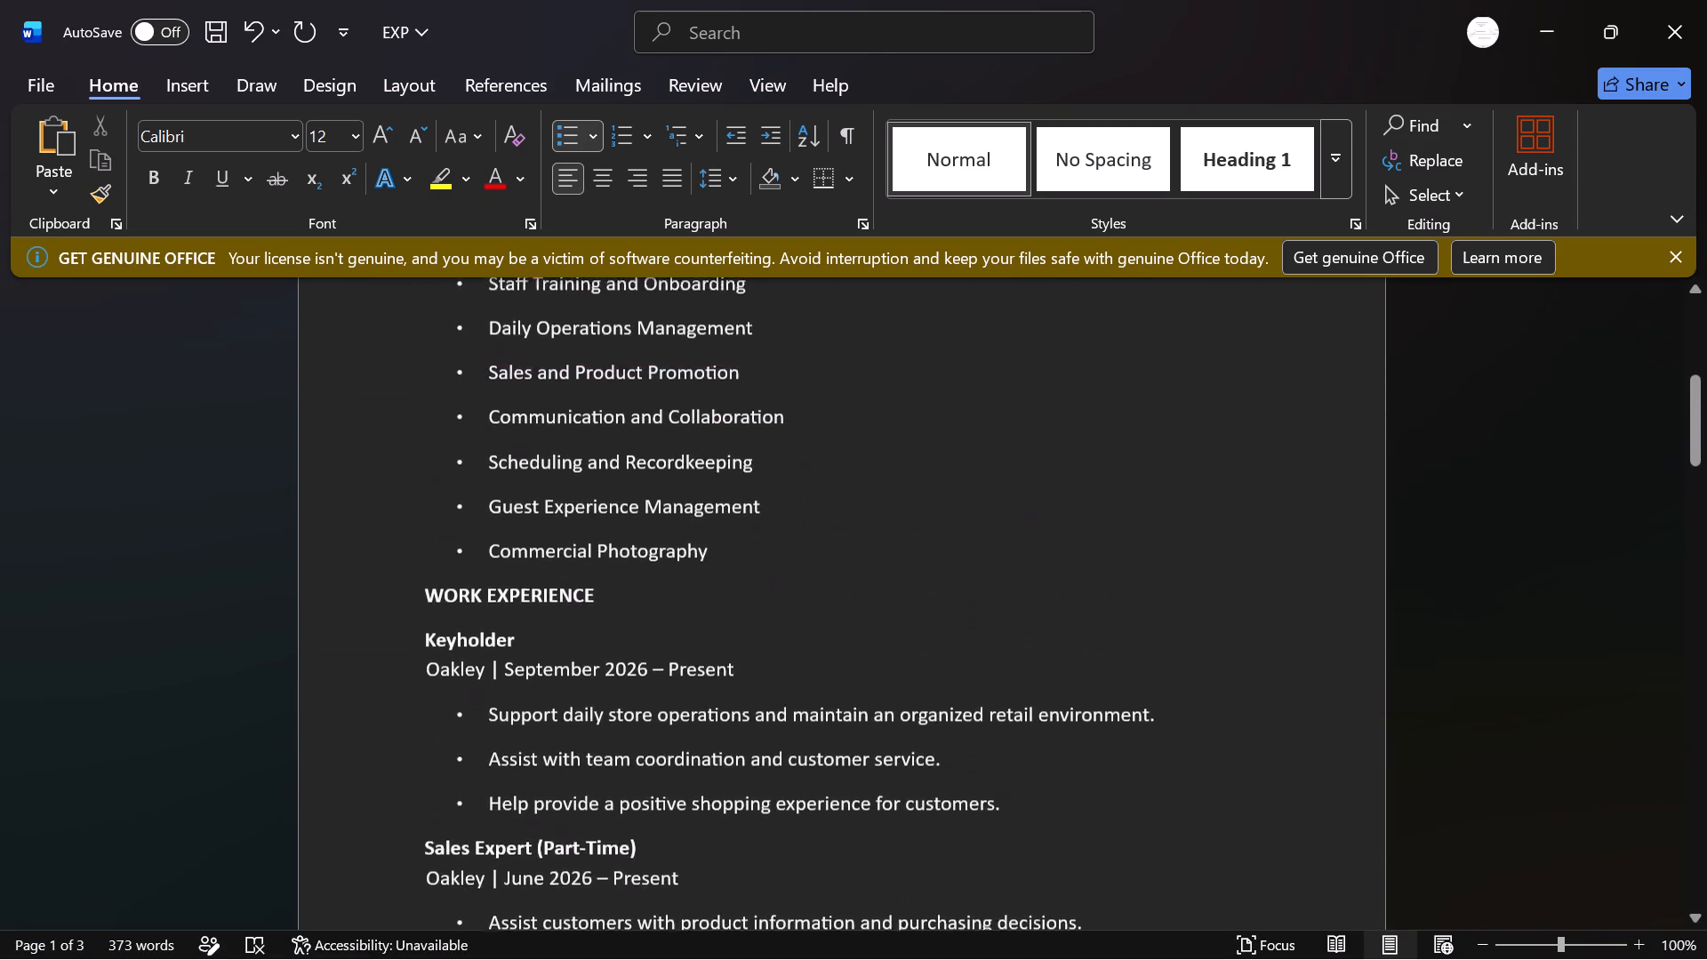
pyautogui.scroll(3, 500, 562)
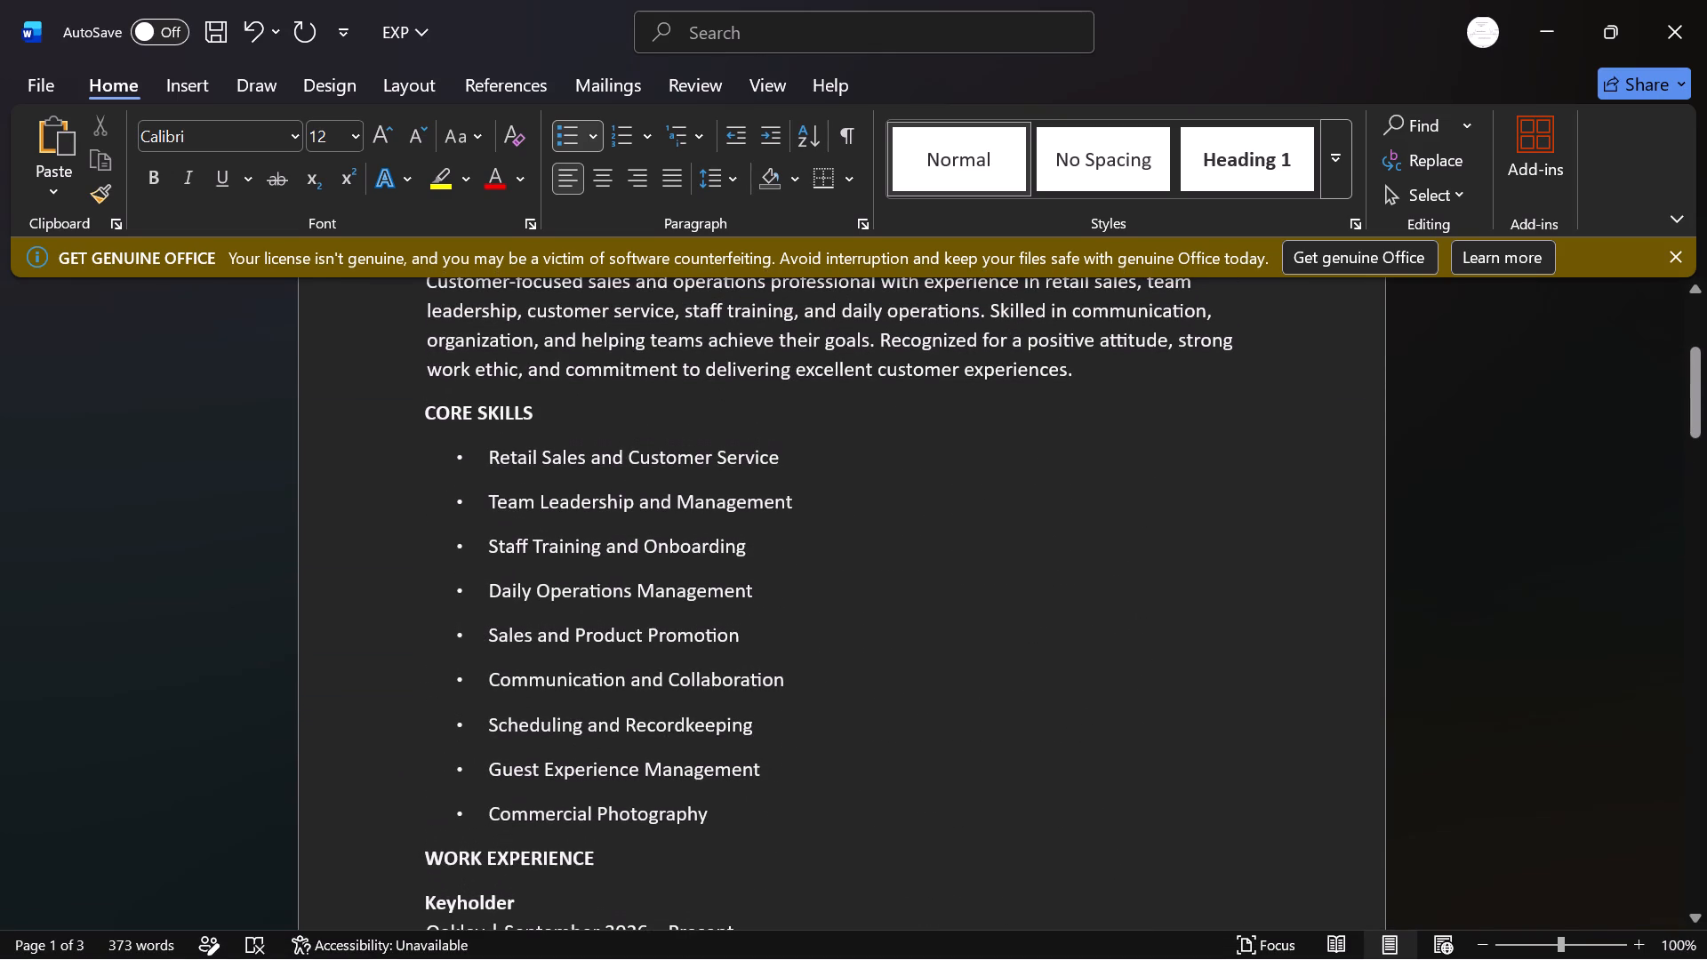
pyautogui.click(760, 830)
pyautogui.press('Return')
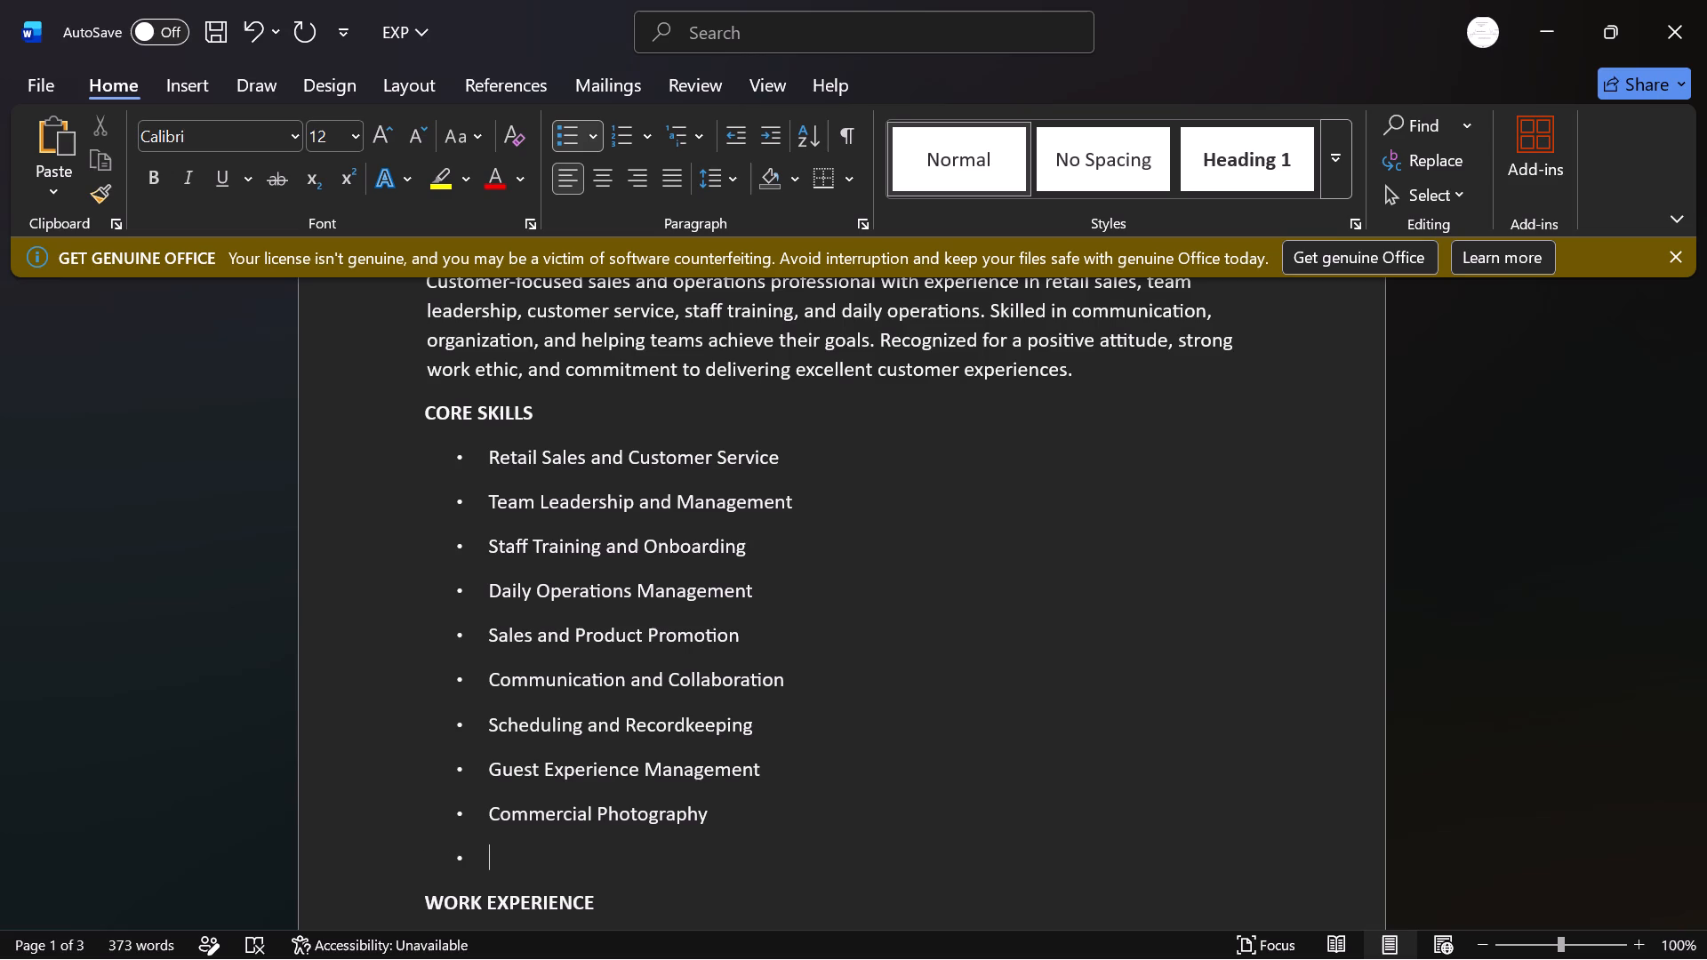
pyautogui.write('assit')
pyautogui.press('BackSpace')
pyautogui.write('st')
pyautogui.press('space')
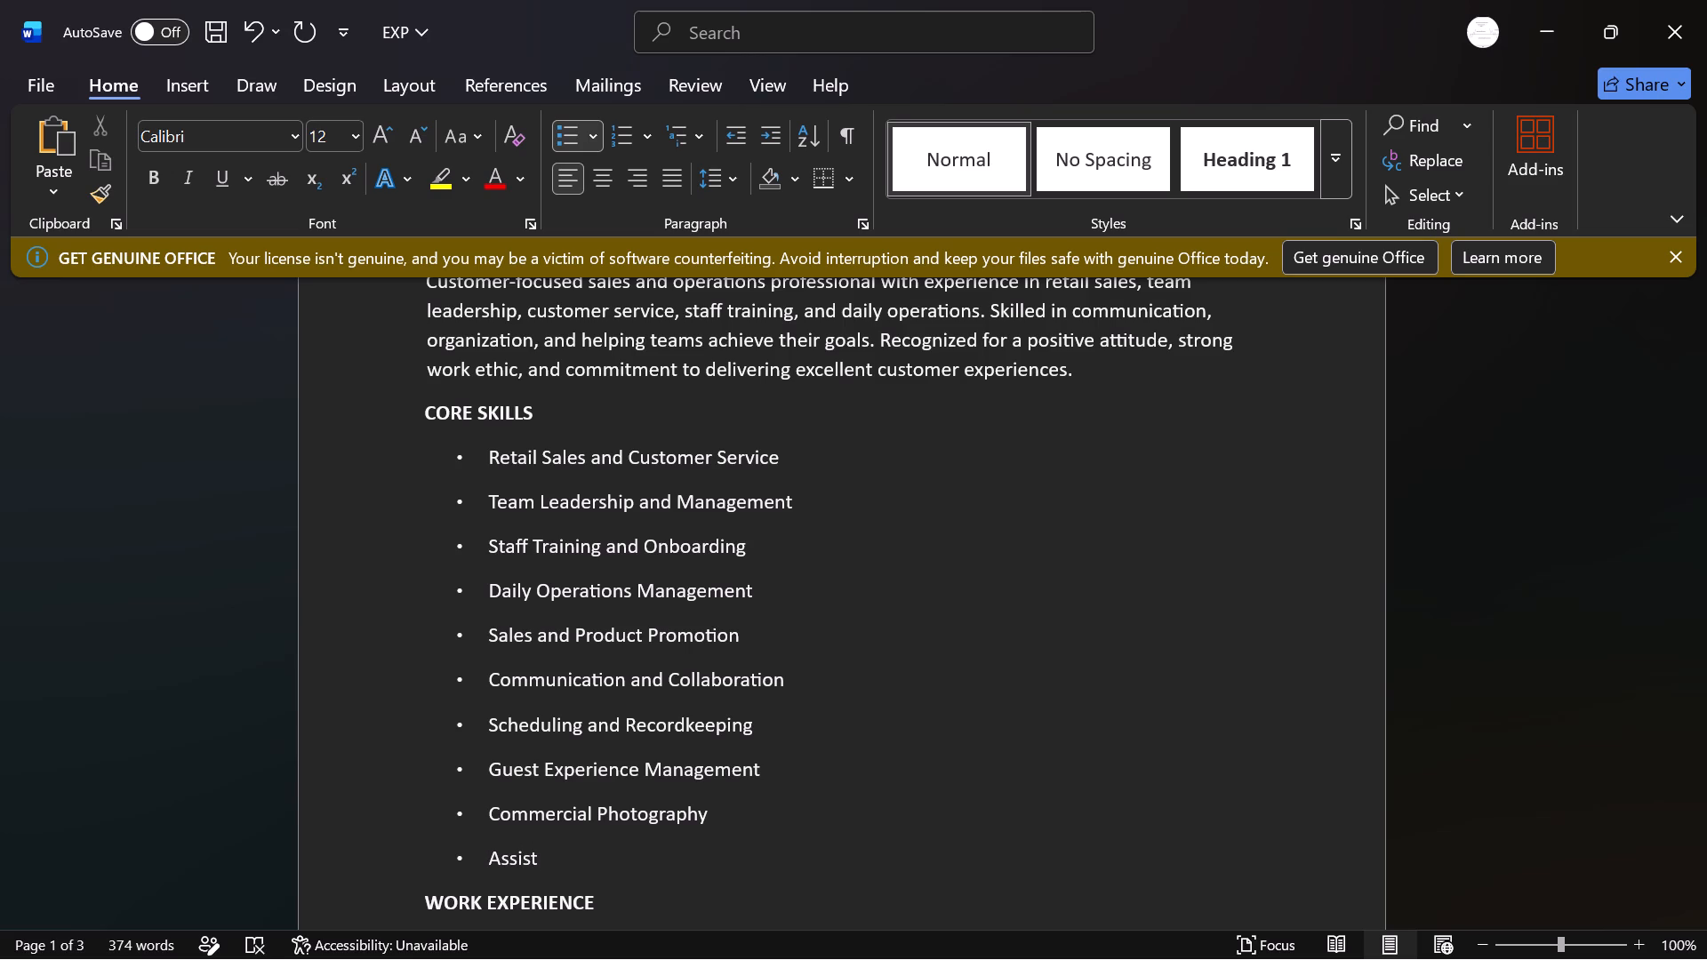
pyautogui.write('the custi')
pyautogui.press('BackSpace')
pyautogui.write('om')
pyautogui.write('er')
pyautogui.press('space')
pyautogui.write('with the p')
pyautogui.write('ro')
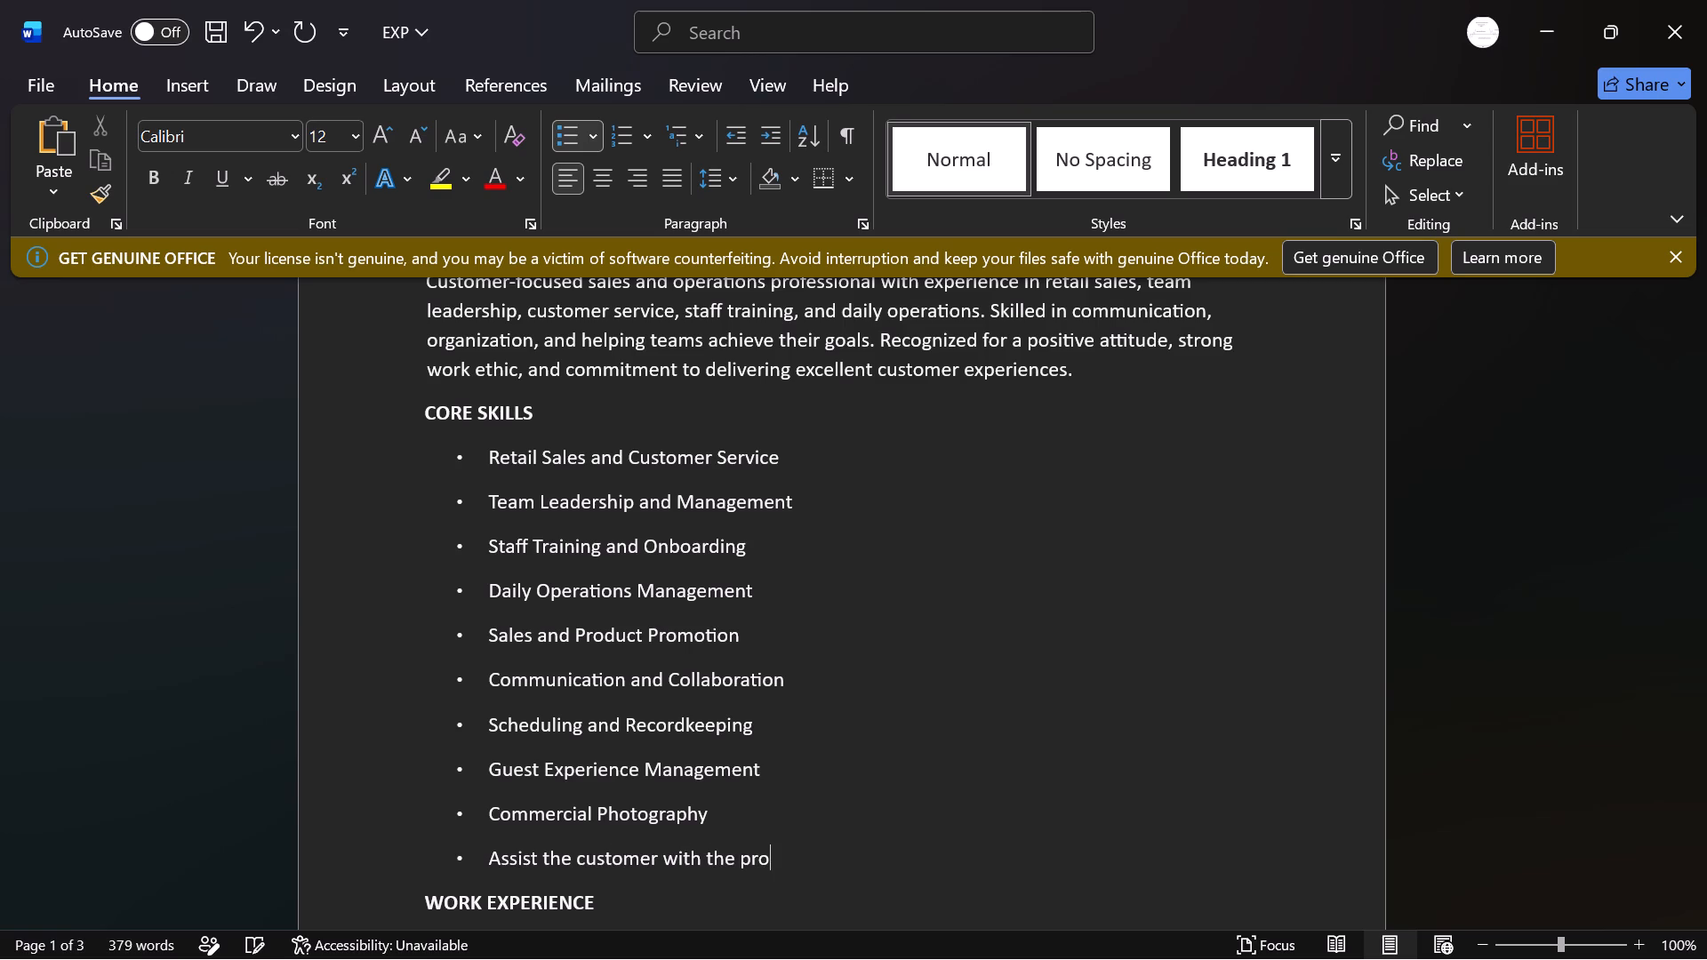
pyautogui.write('duct choose')
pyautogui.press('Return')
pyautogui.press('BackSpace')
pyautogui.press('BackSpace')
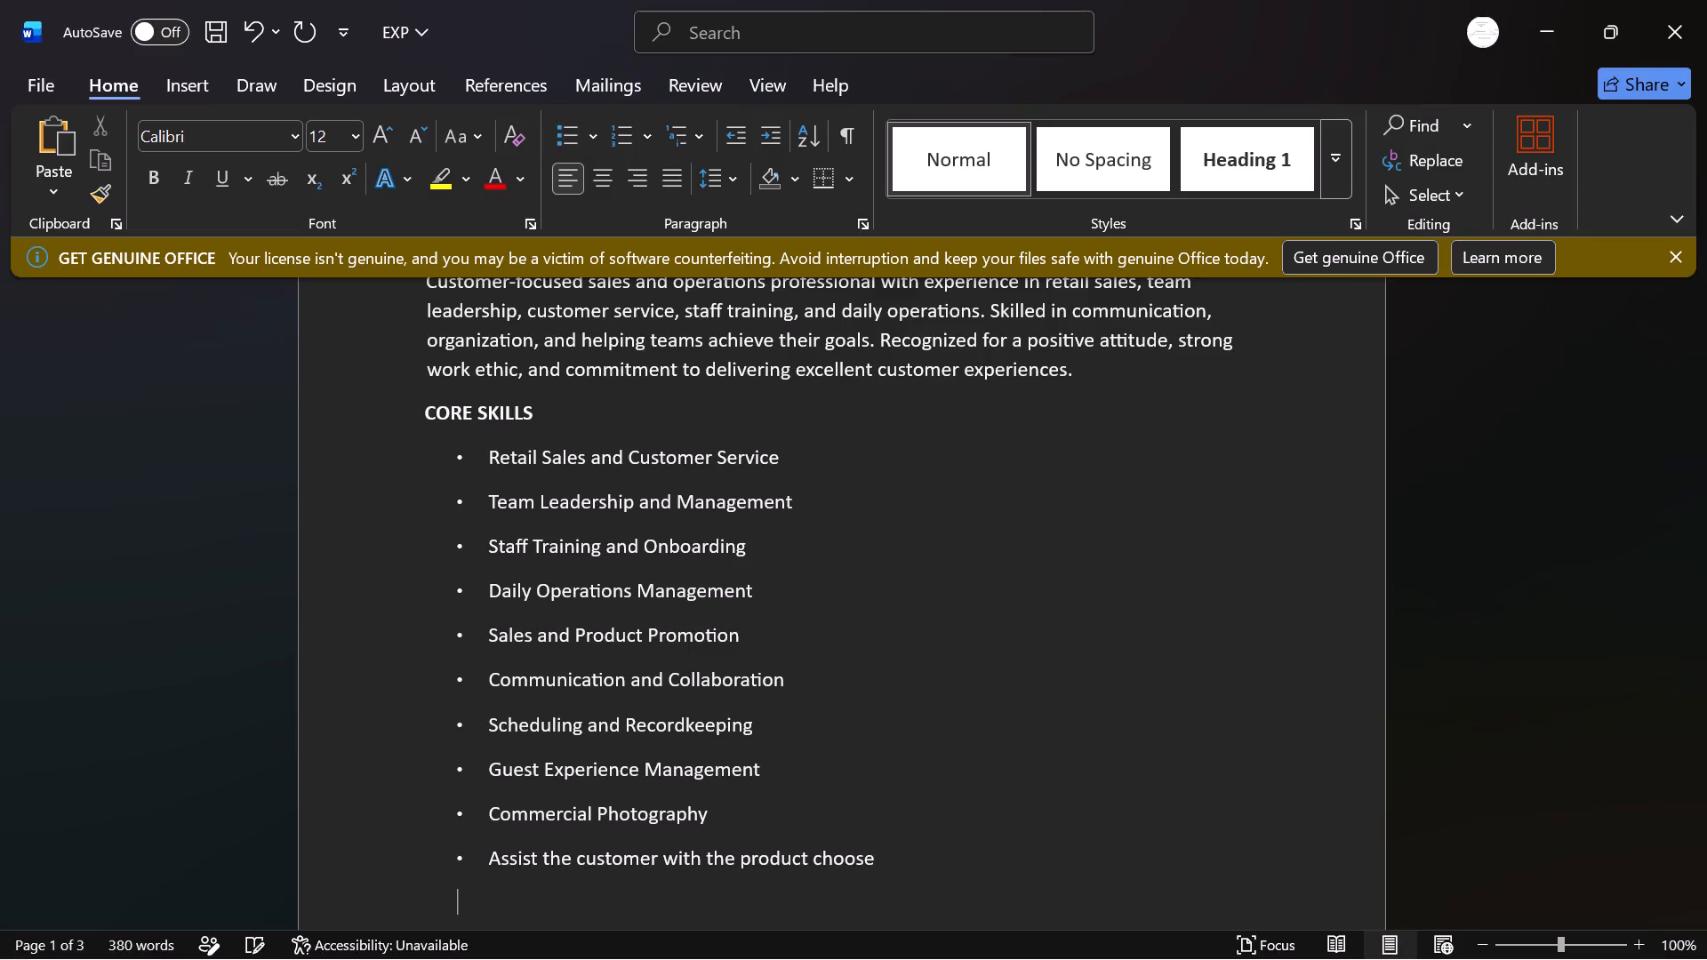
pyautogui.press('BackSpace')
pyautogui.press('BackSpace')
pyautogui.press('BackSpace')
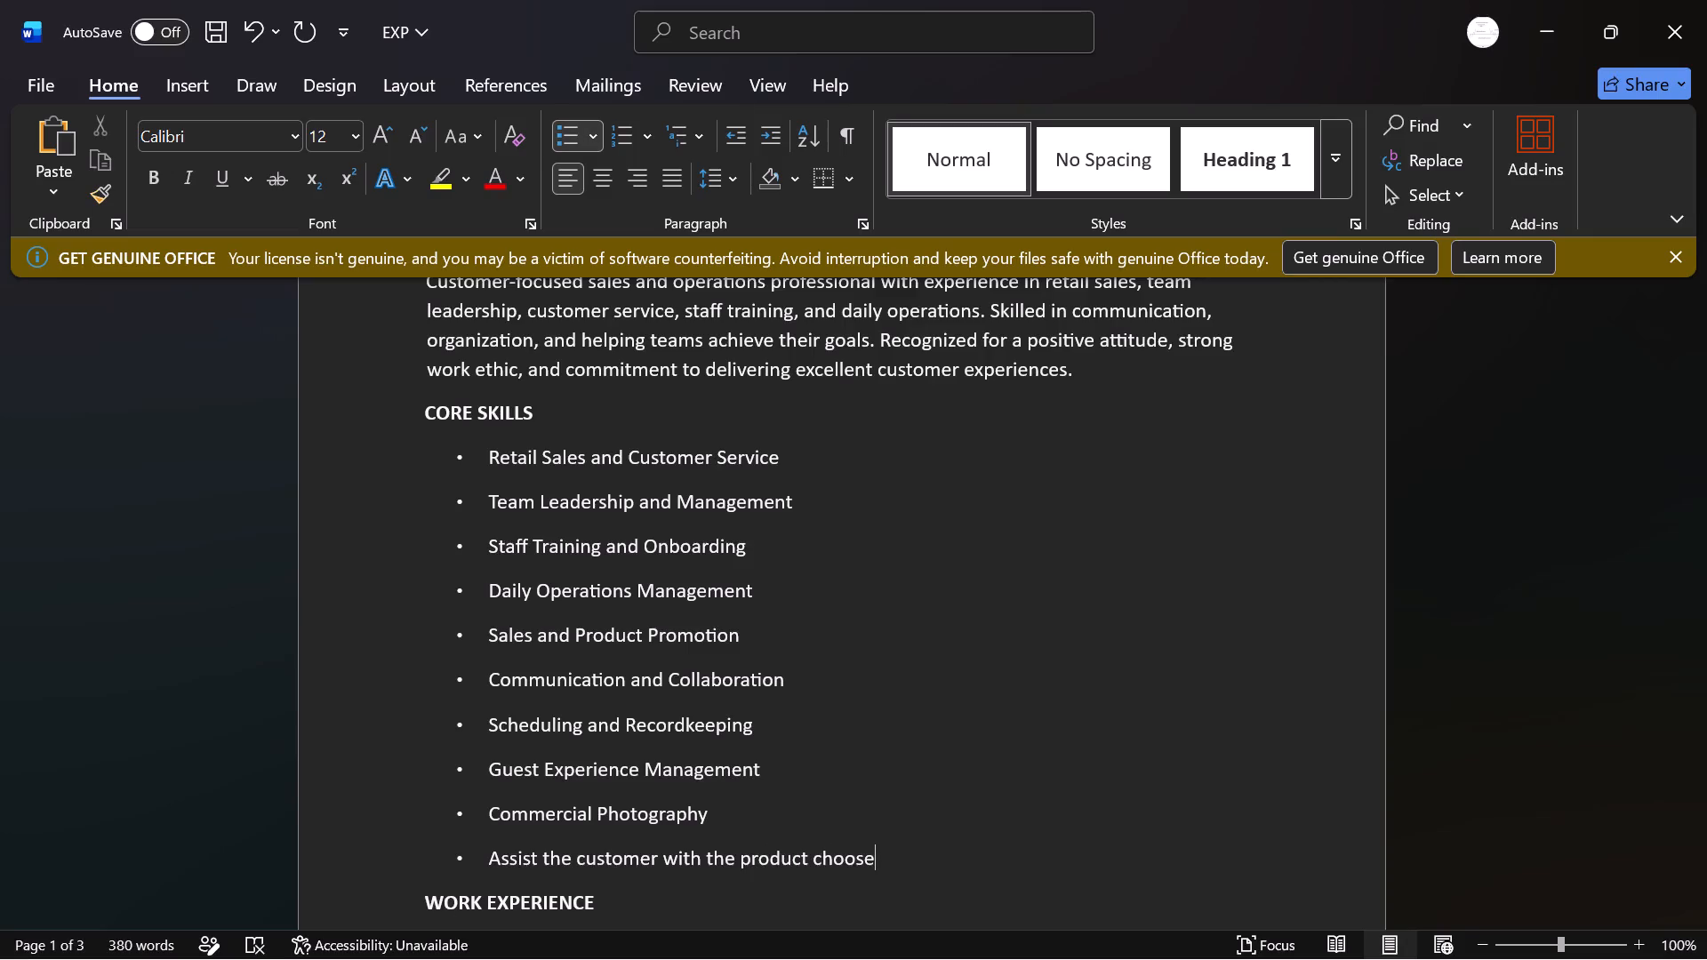
# Replace the city on the résumé header's Location line with "Miami", with a space after the colon.
pyautogui.scroll(3, 465, 696)
pyautogui.scroll(3, 560, 613)
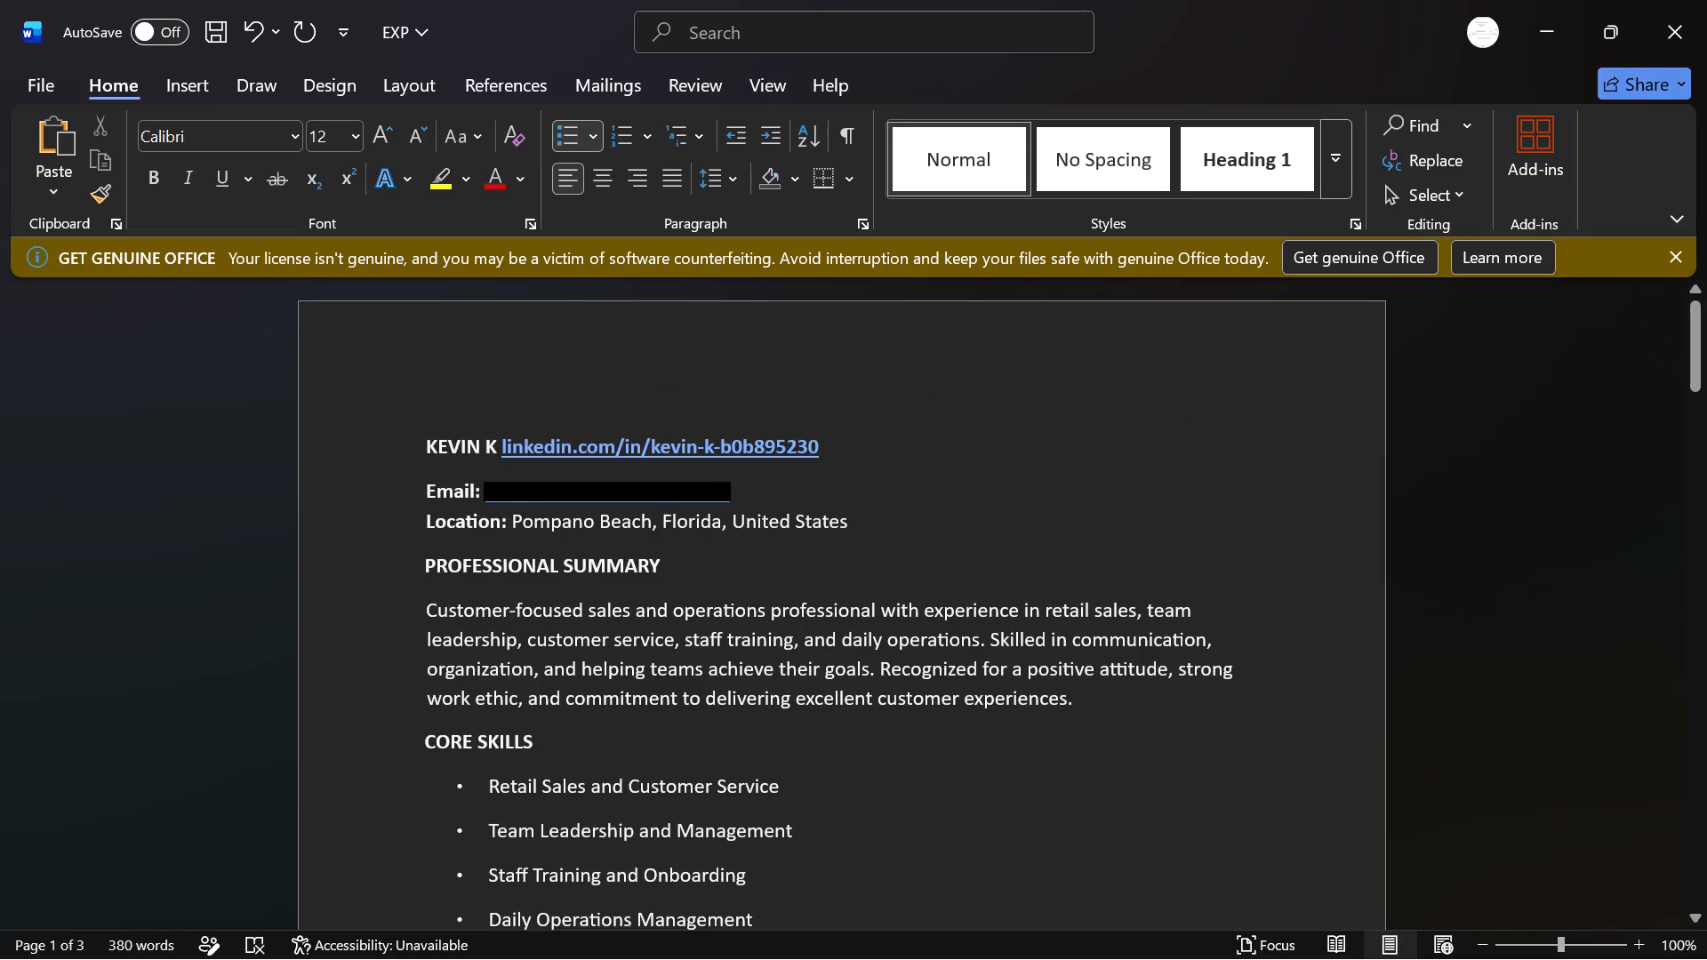
pyautogui.scroll(-1, 749, 547)
pyautogui.moveTo(652, 459); pyautogui.dragTo(645, 457)
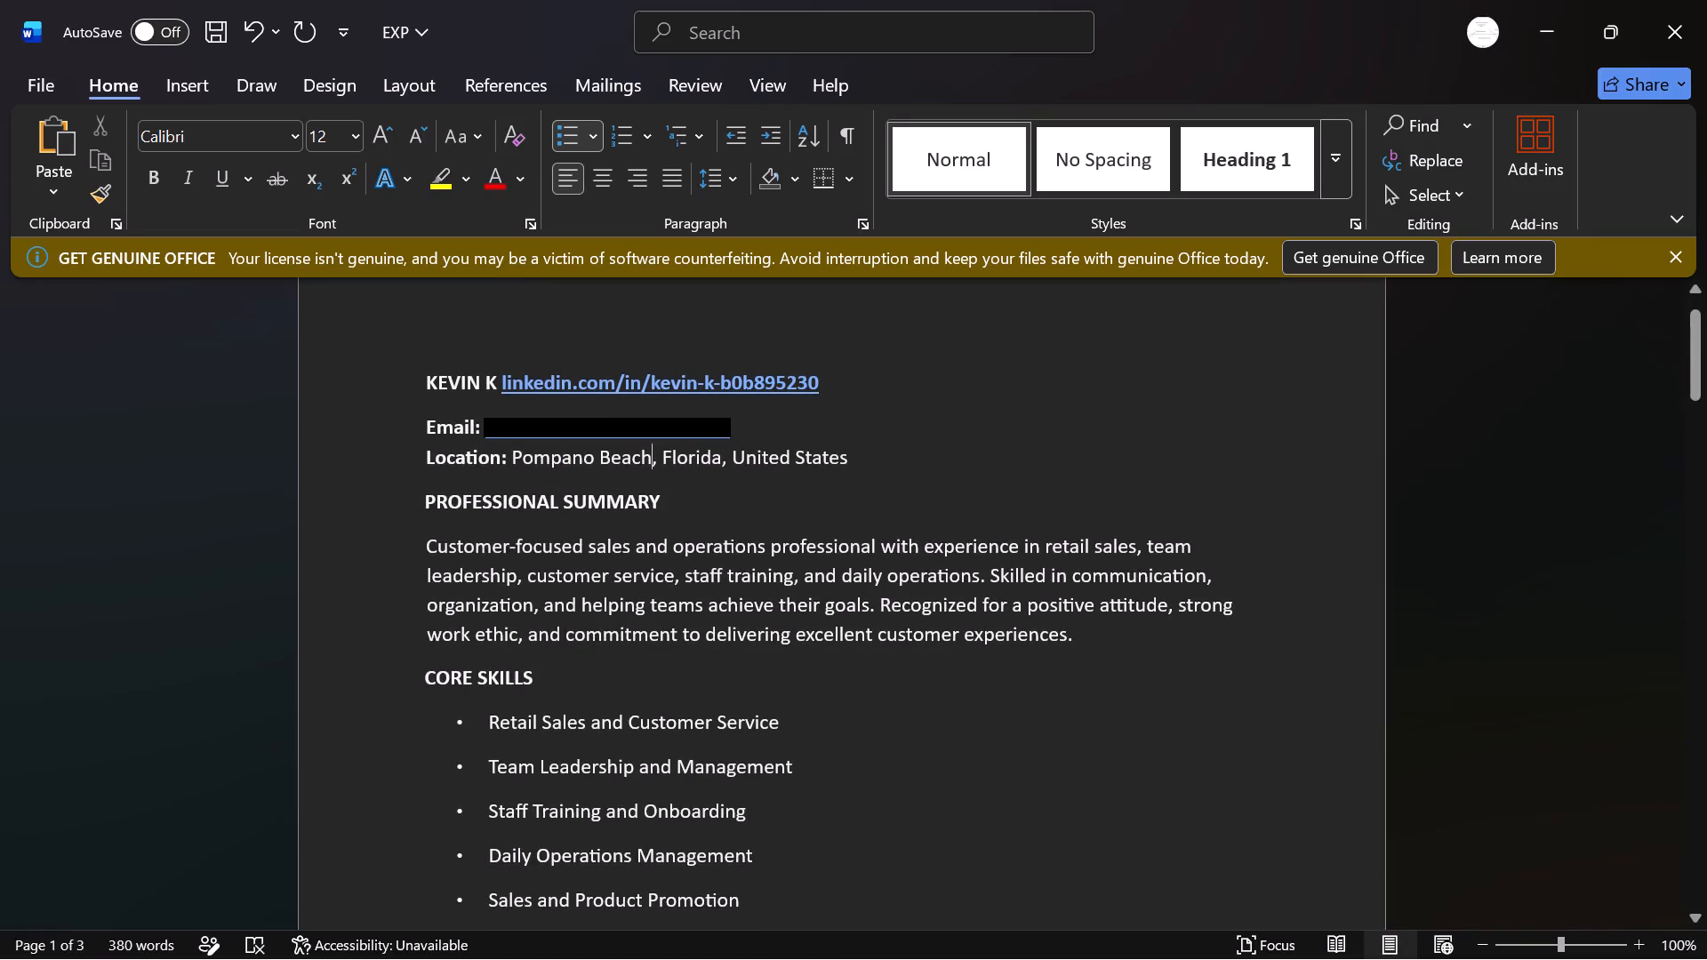
pyautogui.moveTo(645, 457); pyautogui.dragTo(550, 462)
pyautogui.press('BackSpace')
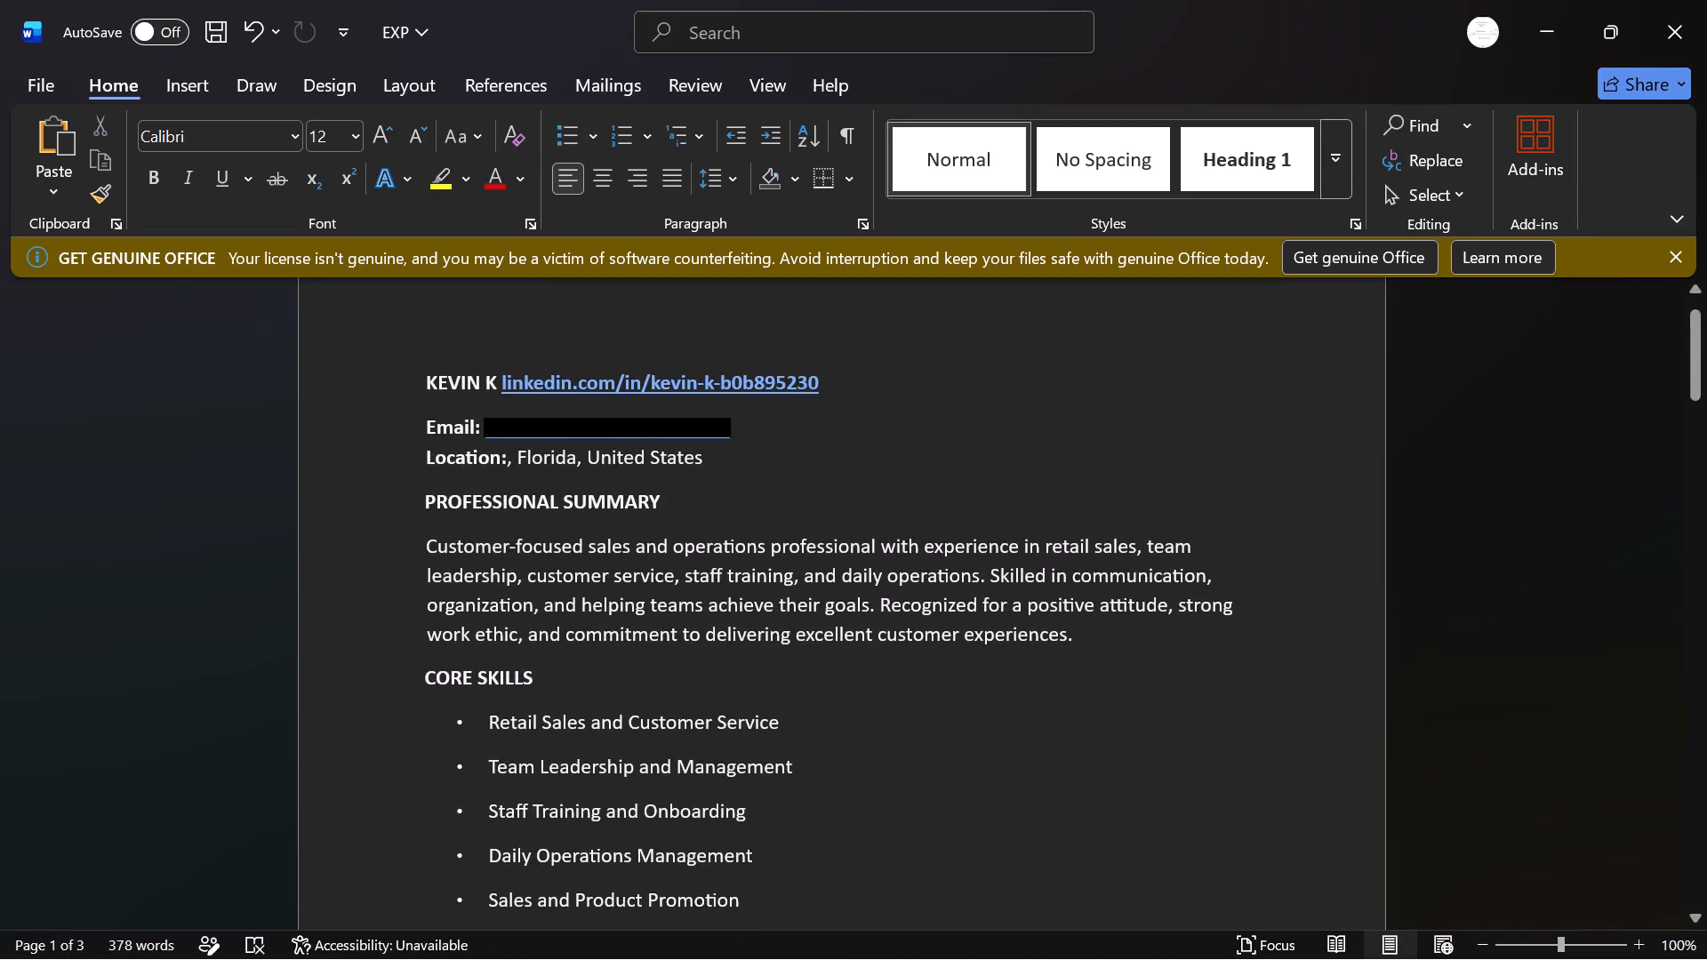
pyautogui.press('m')
pyautogui.write('iami')
pyautogui.click(506, 452)
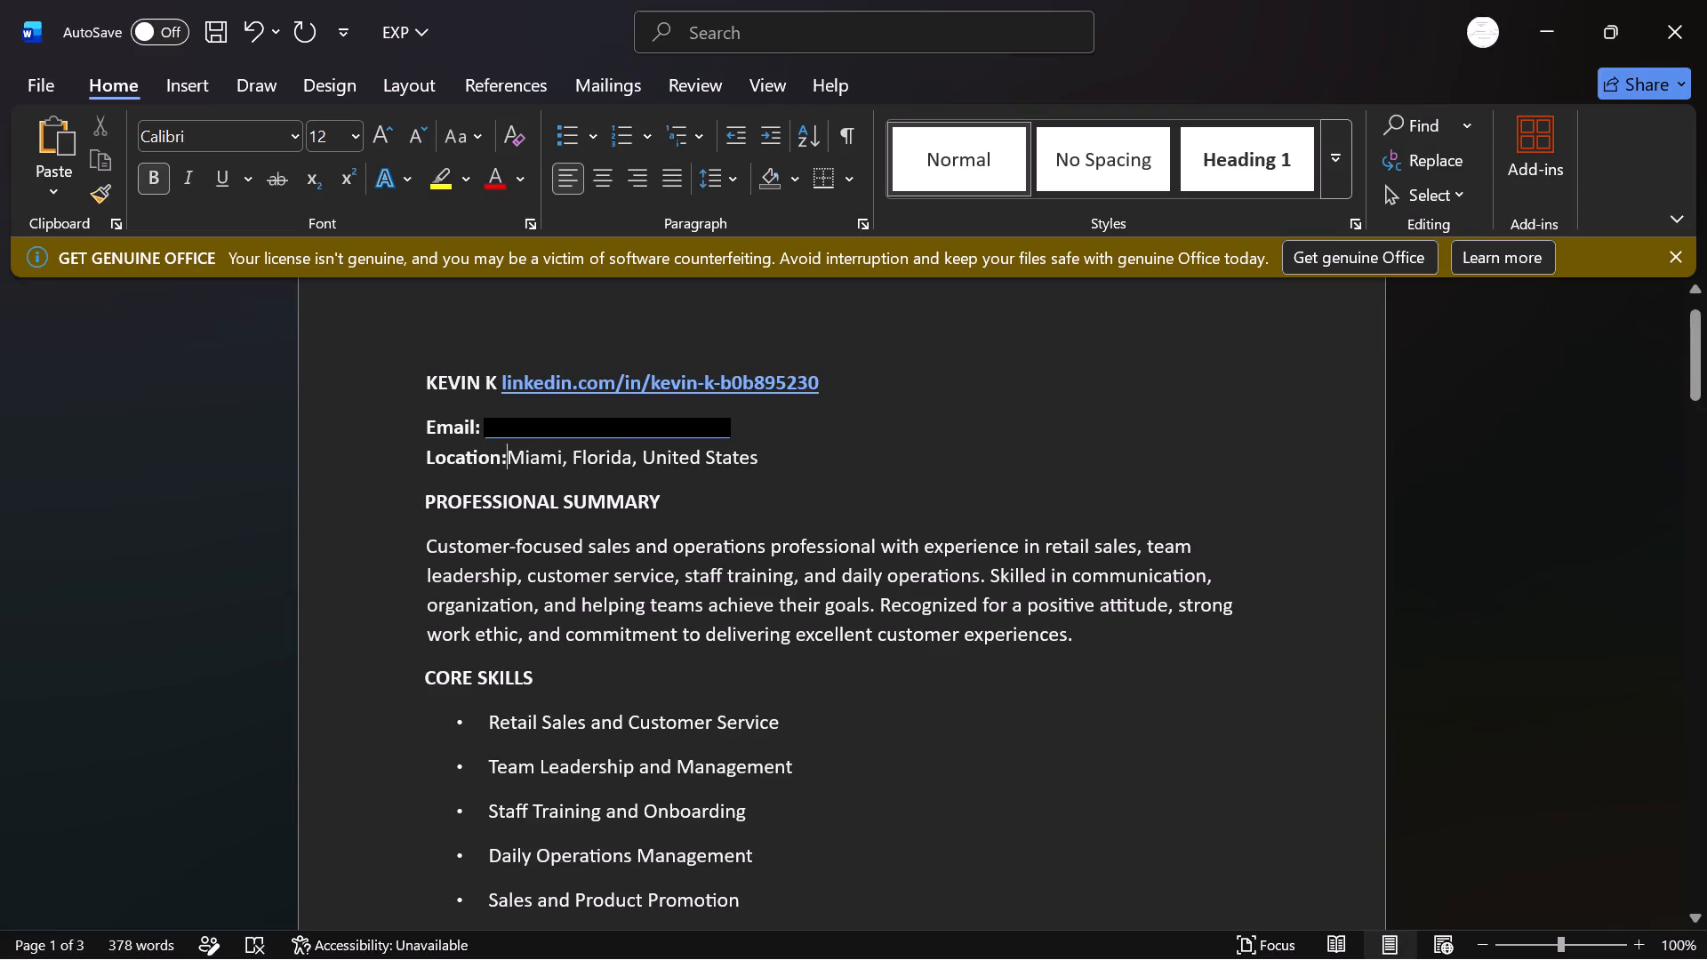
pyautogui.press('space')
# Add a bullet after "Commitment to professional growth and customer satisfaction" in the professional strengths list reading "Ability to assist any of my teams".
pyautogui.scroll(-6, 593, 474)
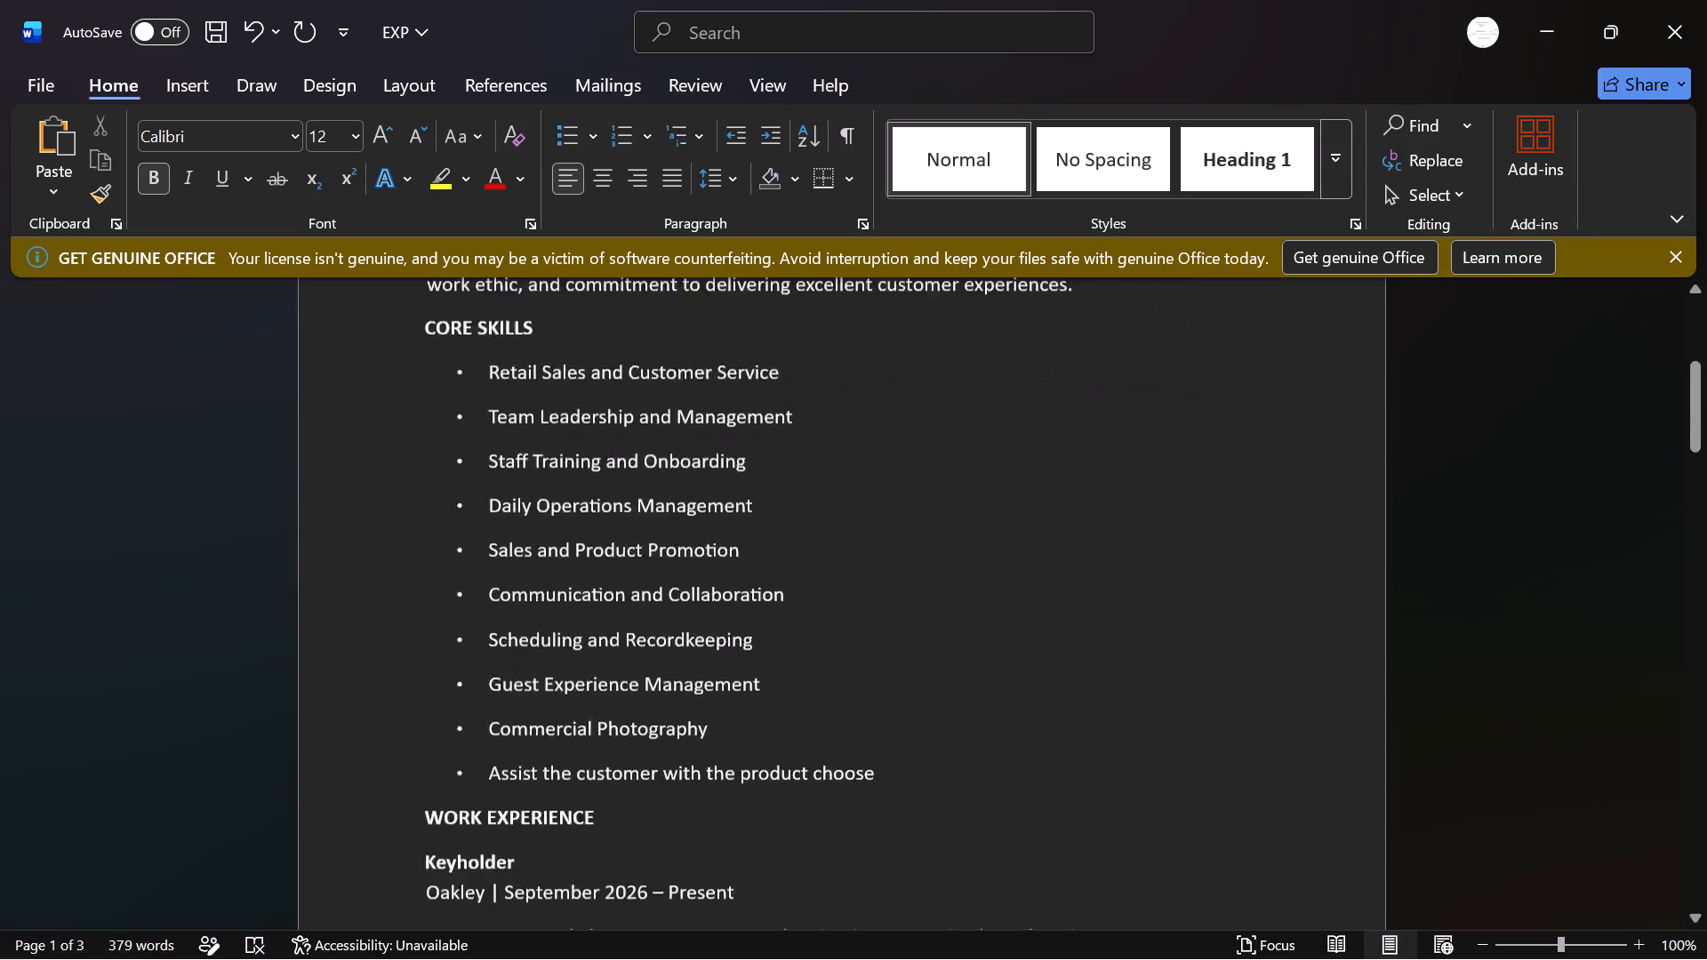
pyautogui.scroll(-5, 601, 488)
pyautogui.scroll(-20, 601, 491)
pyautogui.scroll(-1, 601, 491)
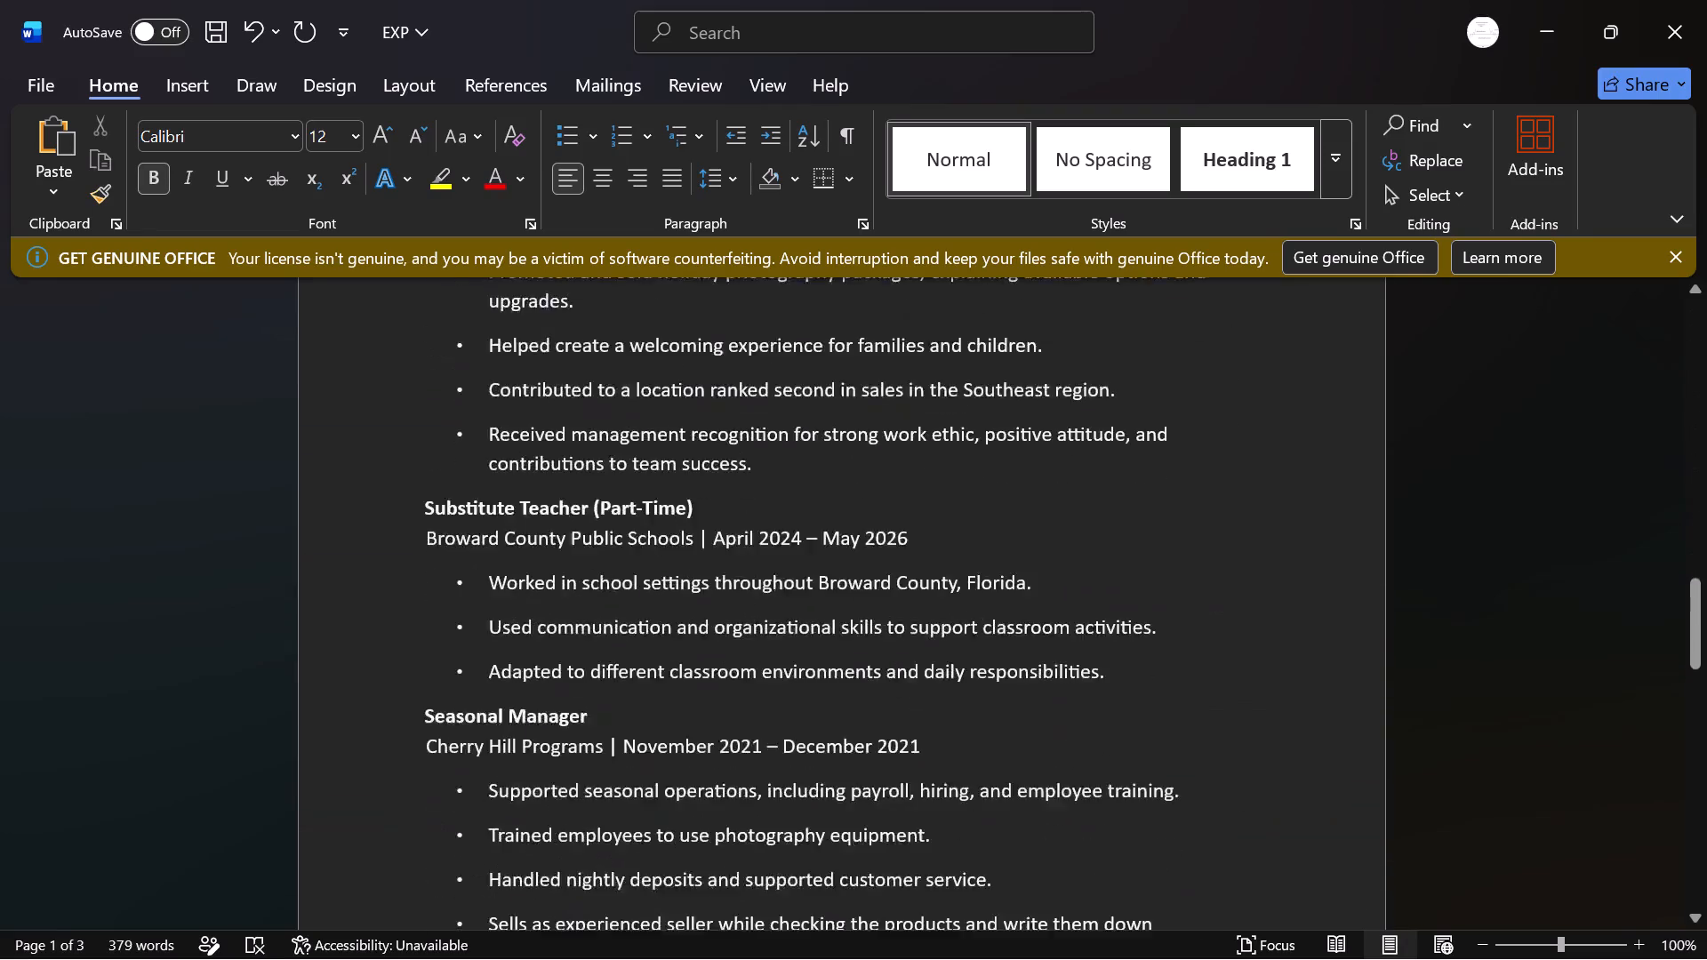
pyautogui.scroll(-18, 608, 498)
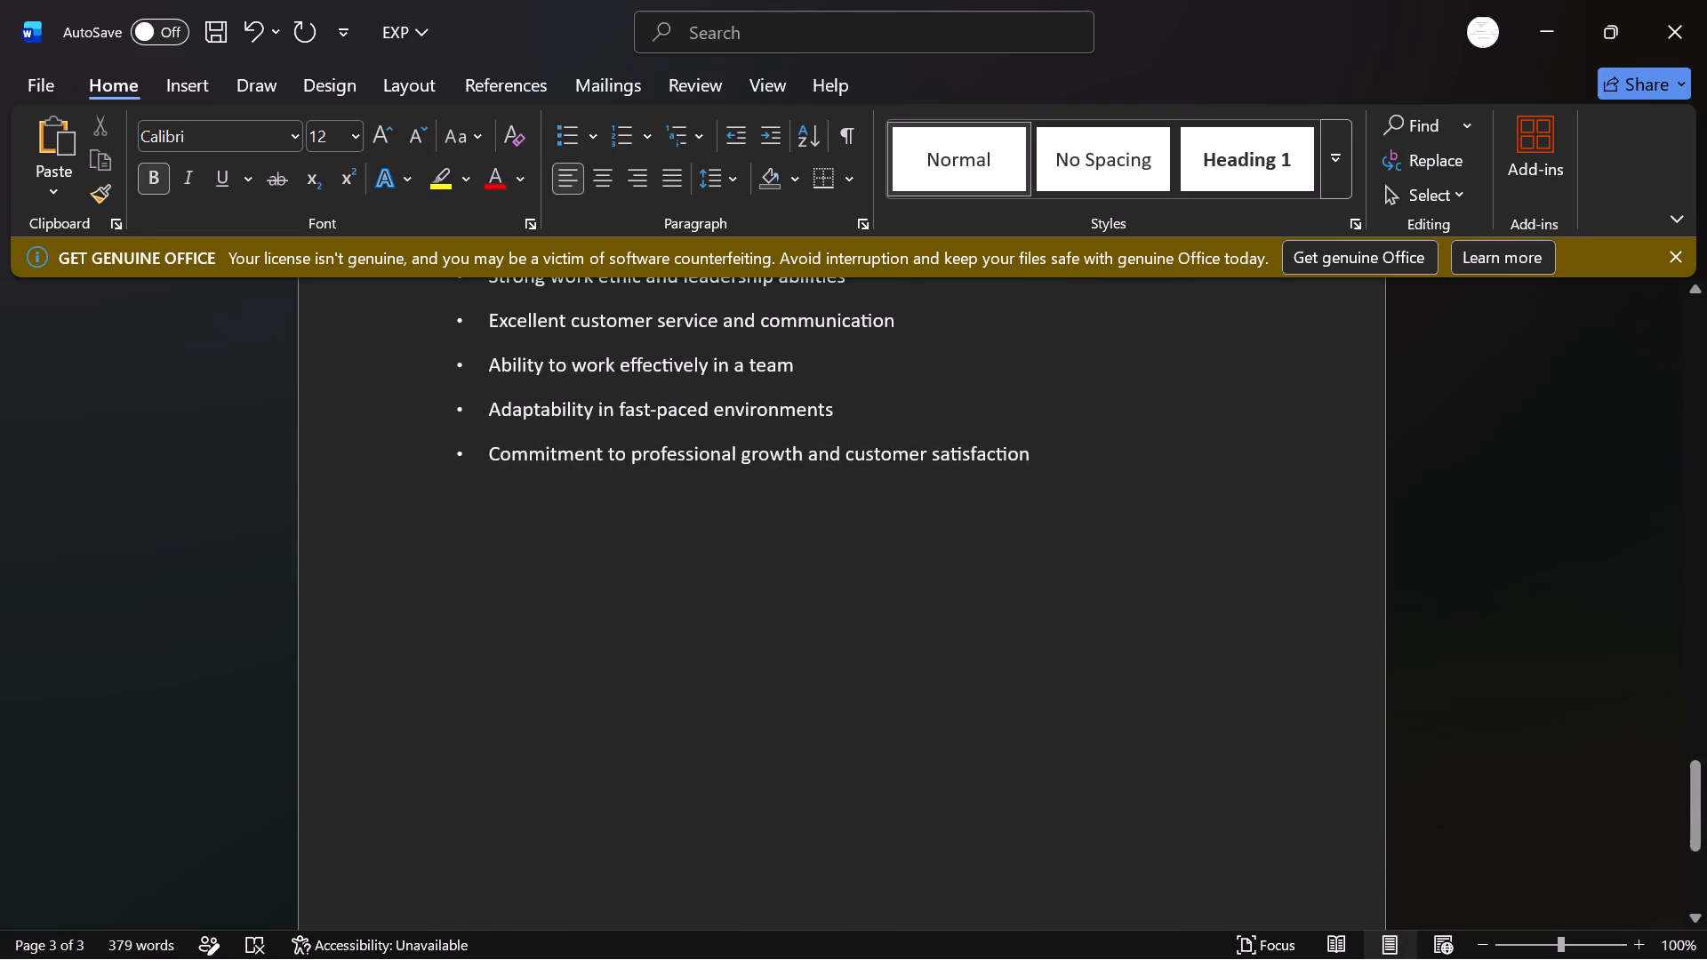
pyautogui.click(1071, 467)
pyautogui.scroll(2, 828, 414)
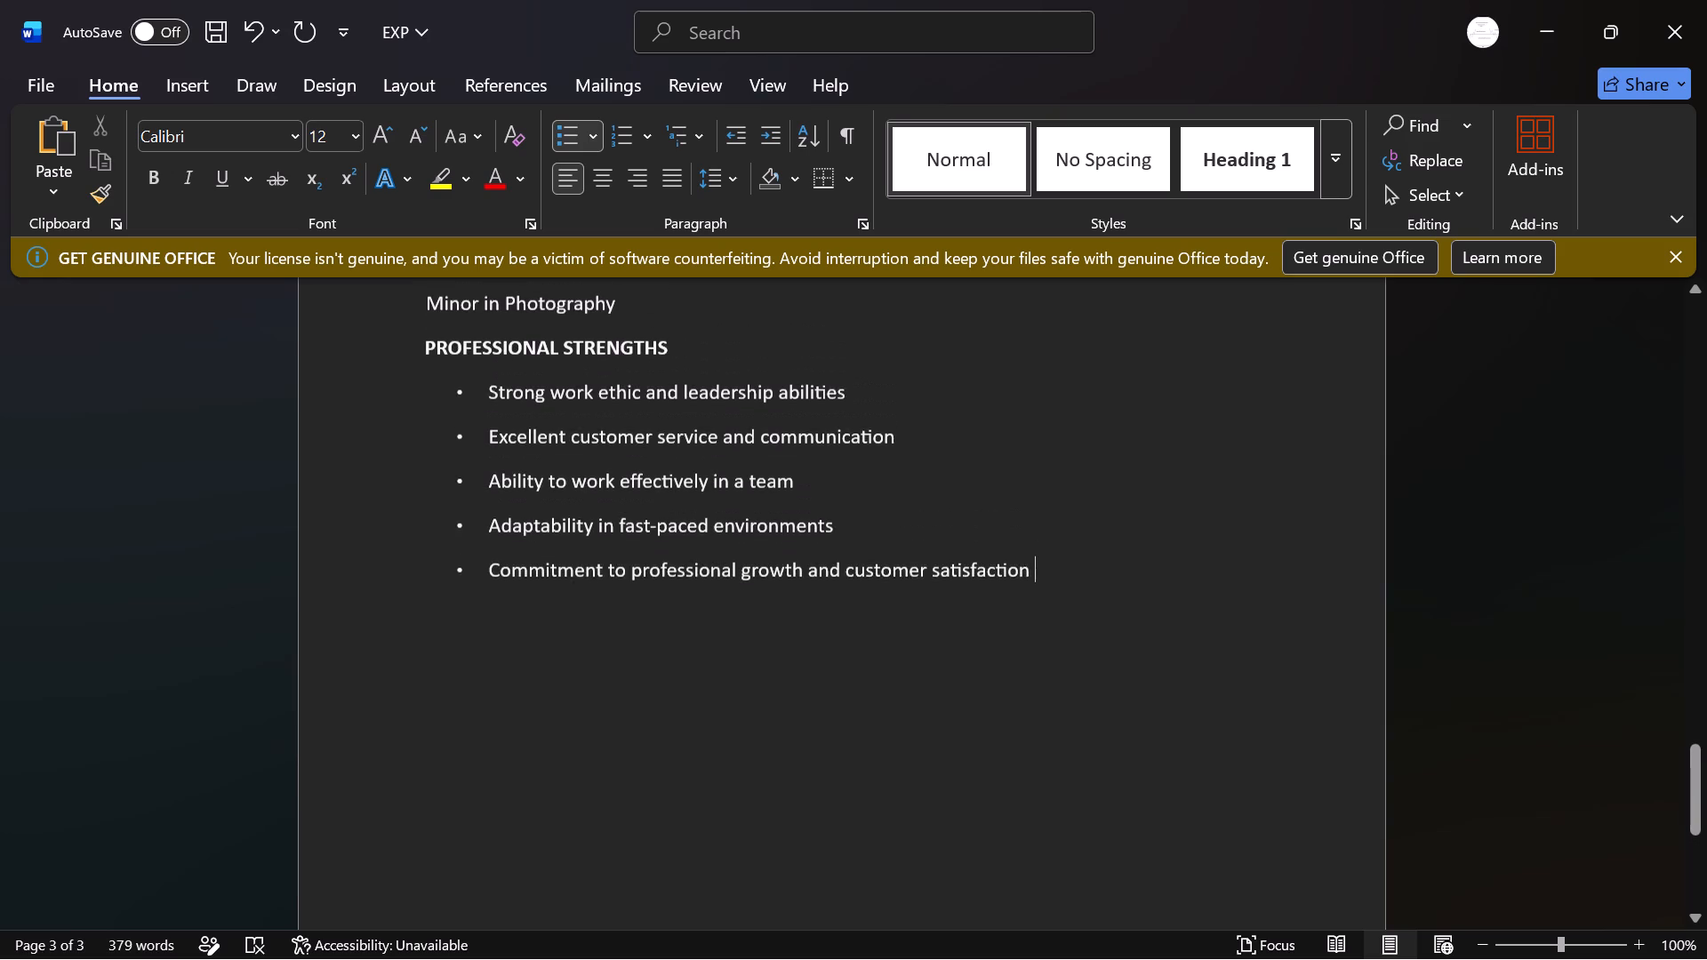
pyautogui.press('Return')
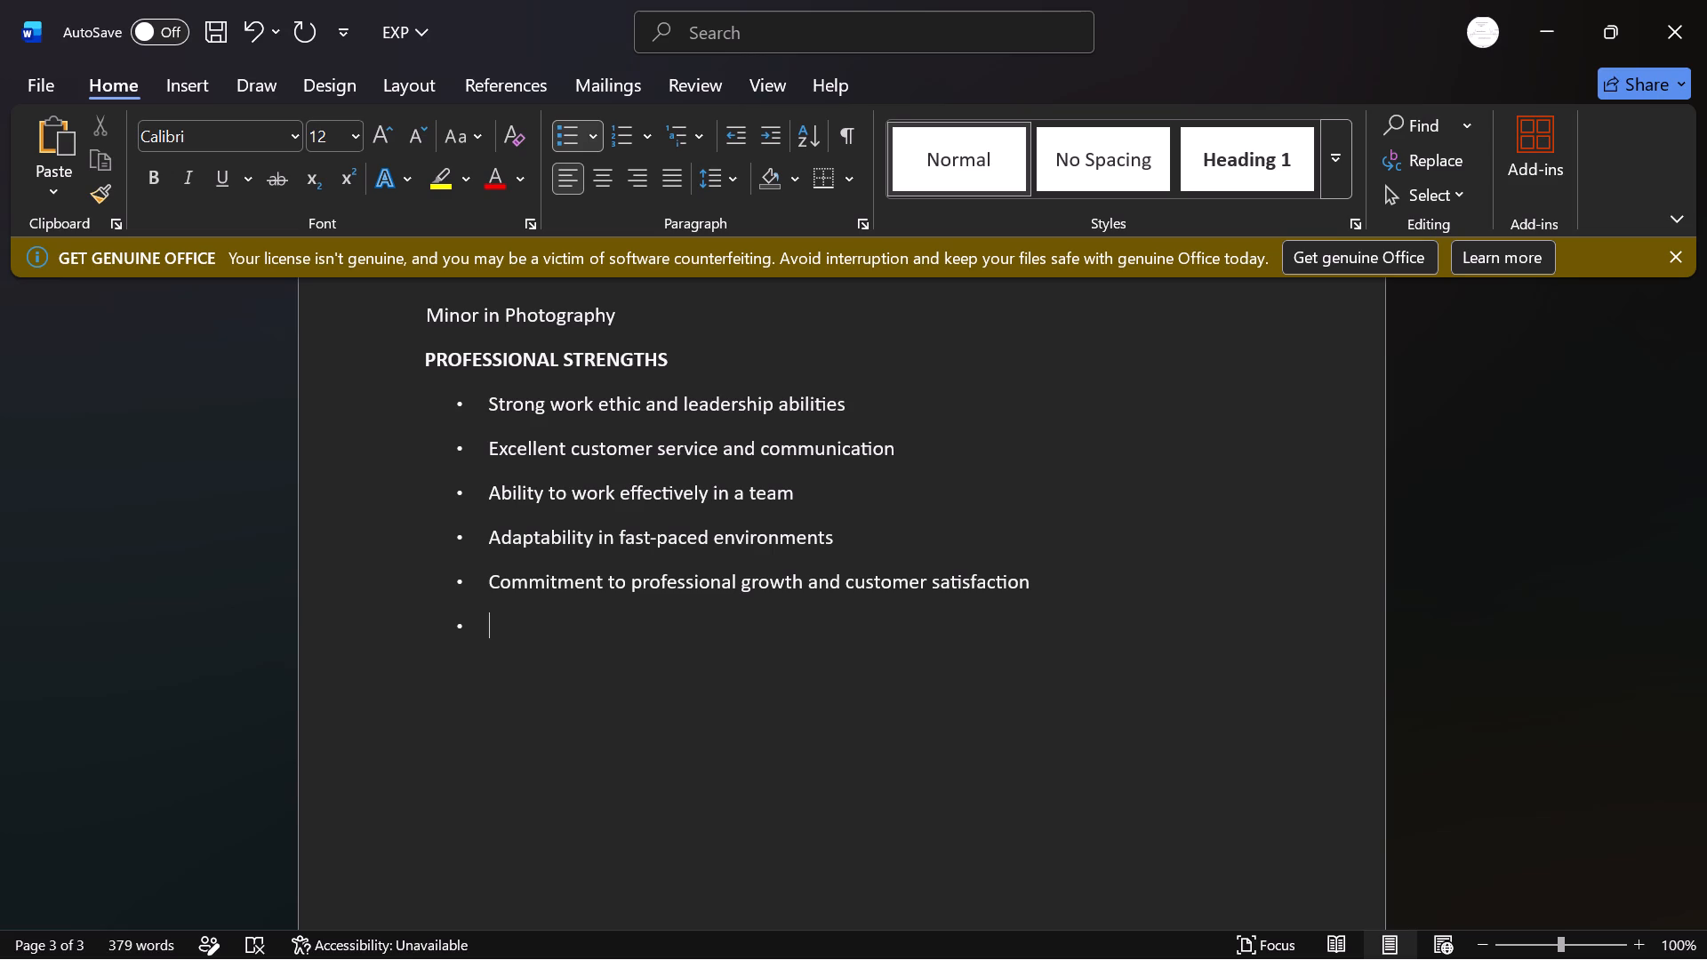
pyautogui.press('a')
pyautogui.write('bility to assit')
pyautogui.press('BackSpace')
pyautogui.write('st any')
pyautogui.press('space')
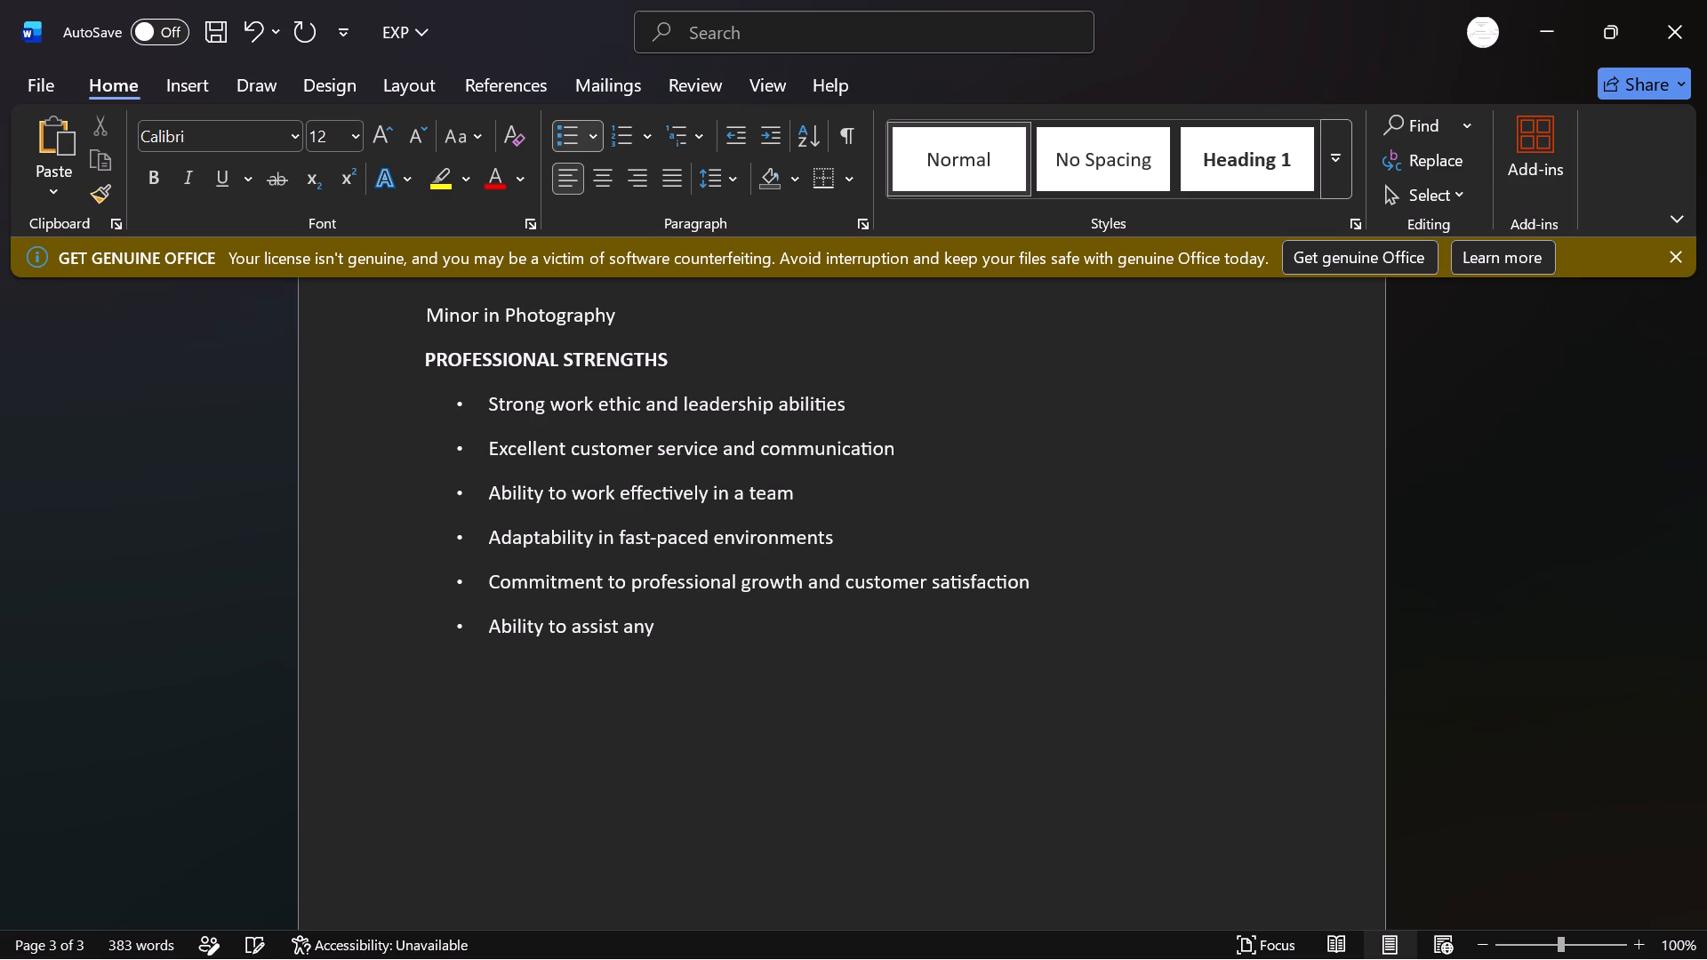
pyautogui.write('on')
pyautogui.press('BackSpace')
pyautogui.write('f my teams')
# Review the résumé from the professional strengths back up through education and work experience, dismissing the Get Genuine Office notice.
pyautogui.scroll(1, 983, 619)
pyautogui.scroll(2, 541, 614)
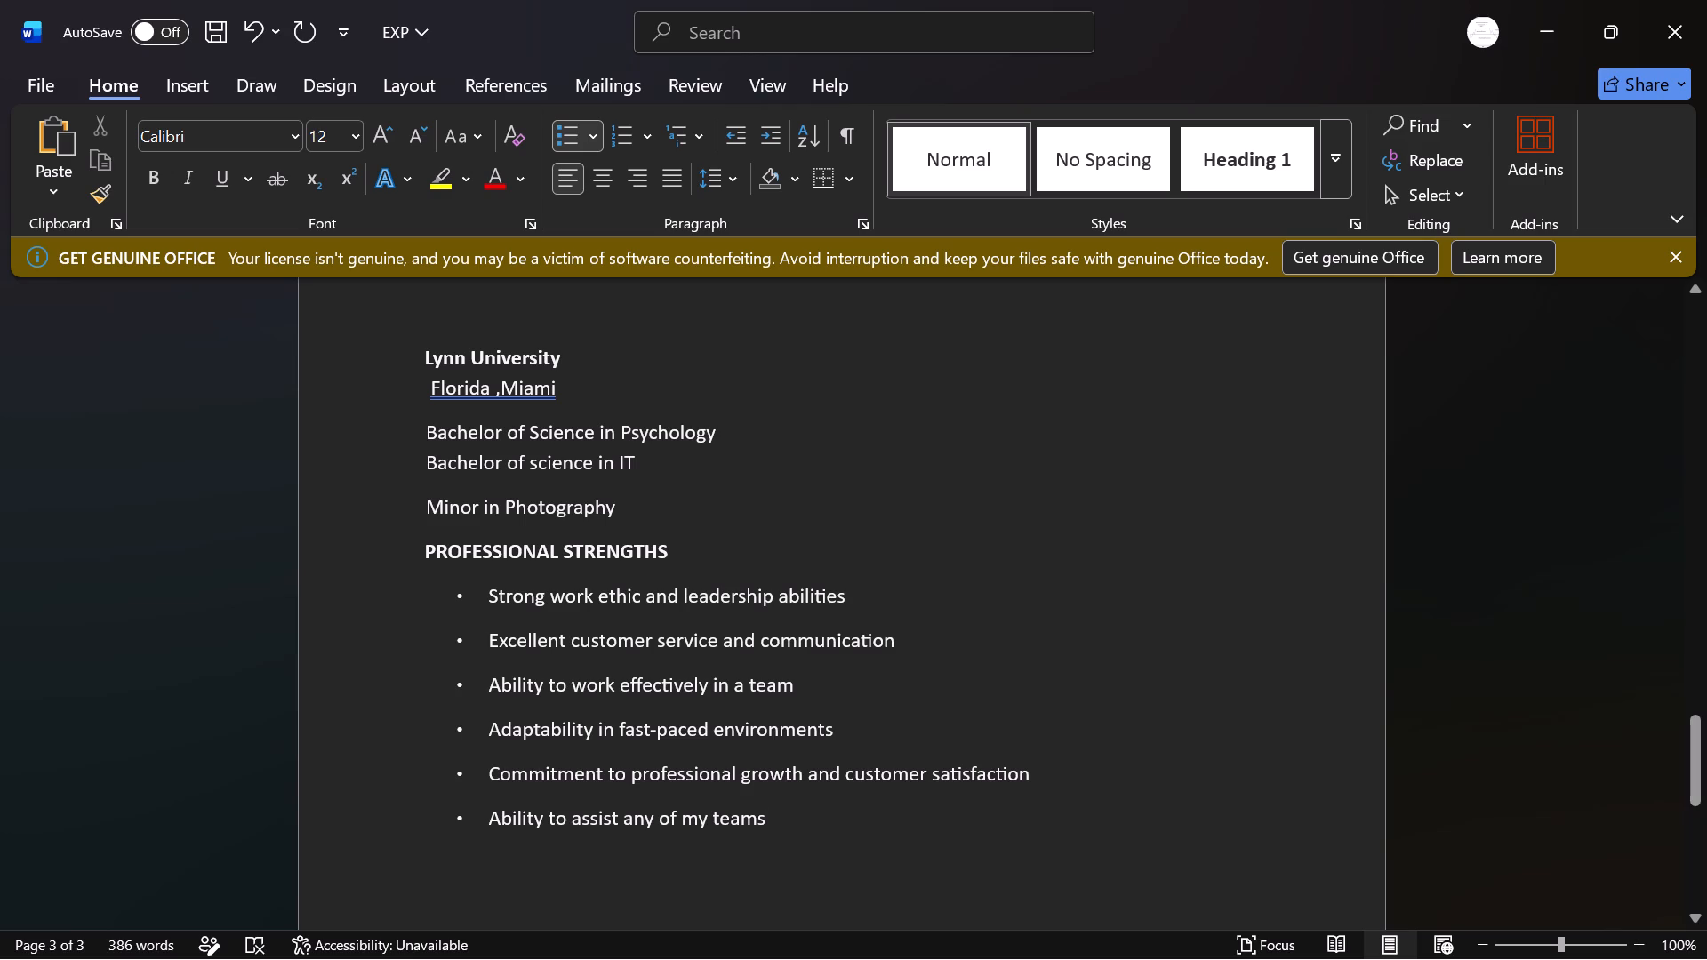
pyautogui.scroll(4, 579, 596)
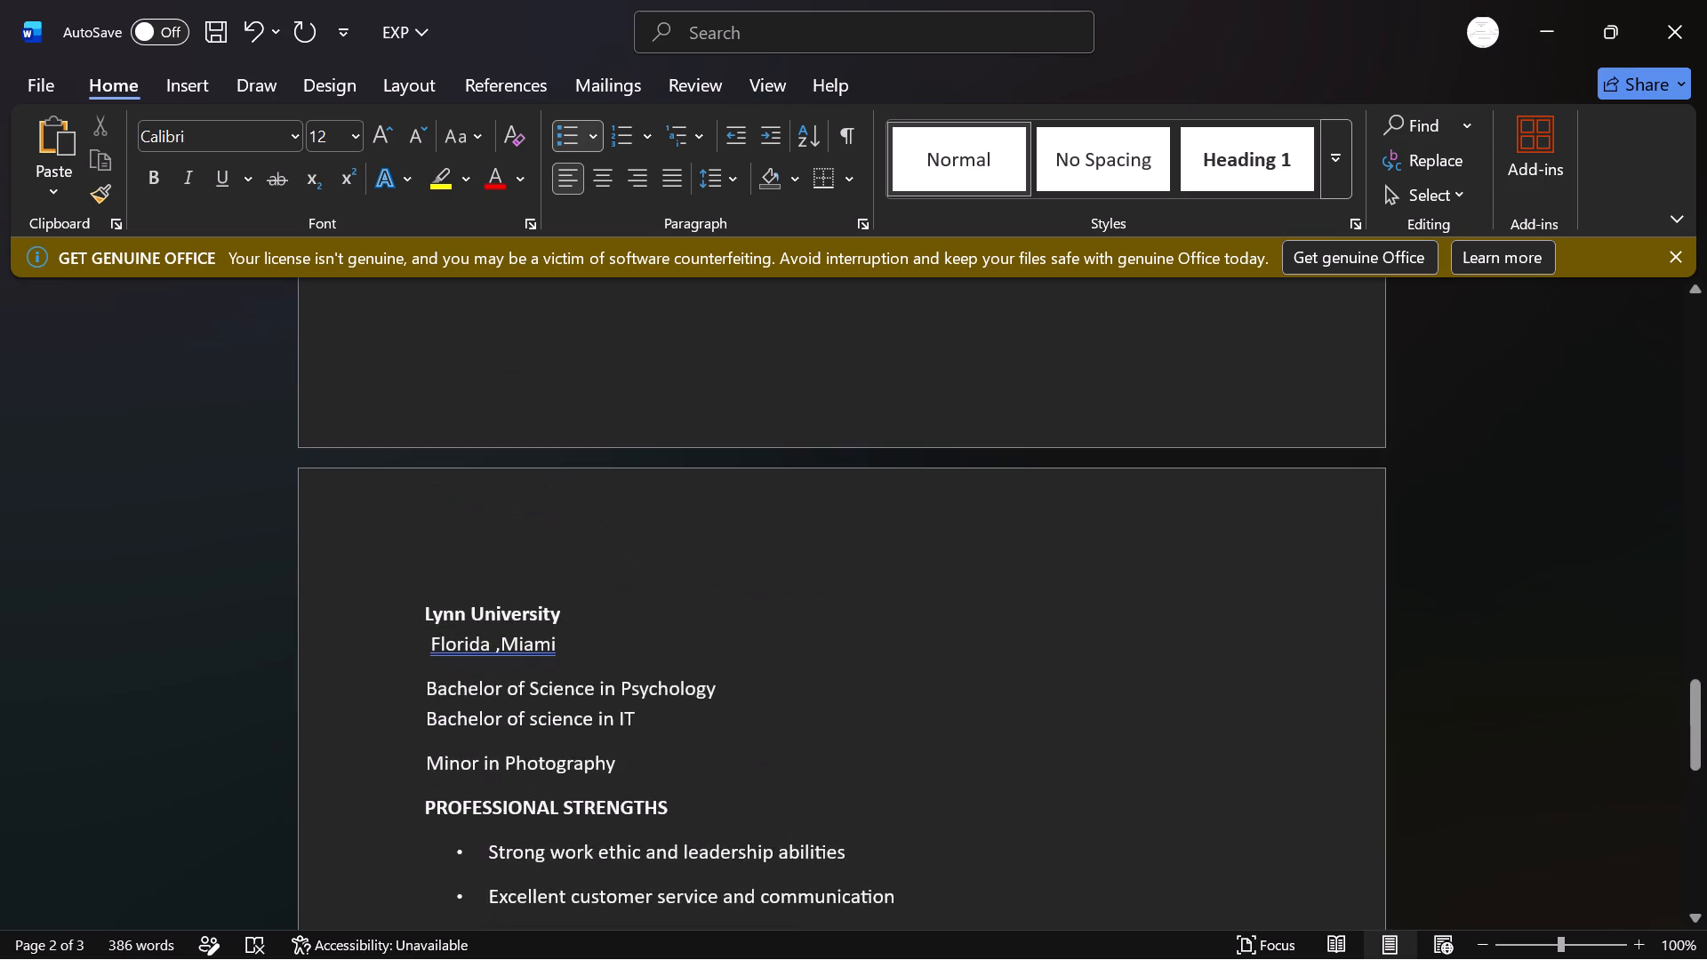
pyautogui.scroll(7, 577, 596)
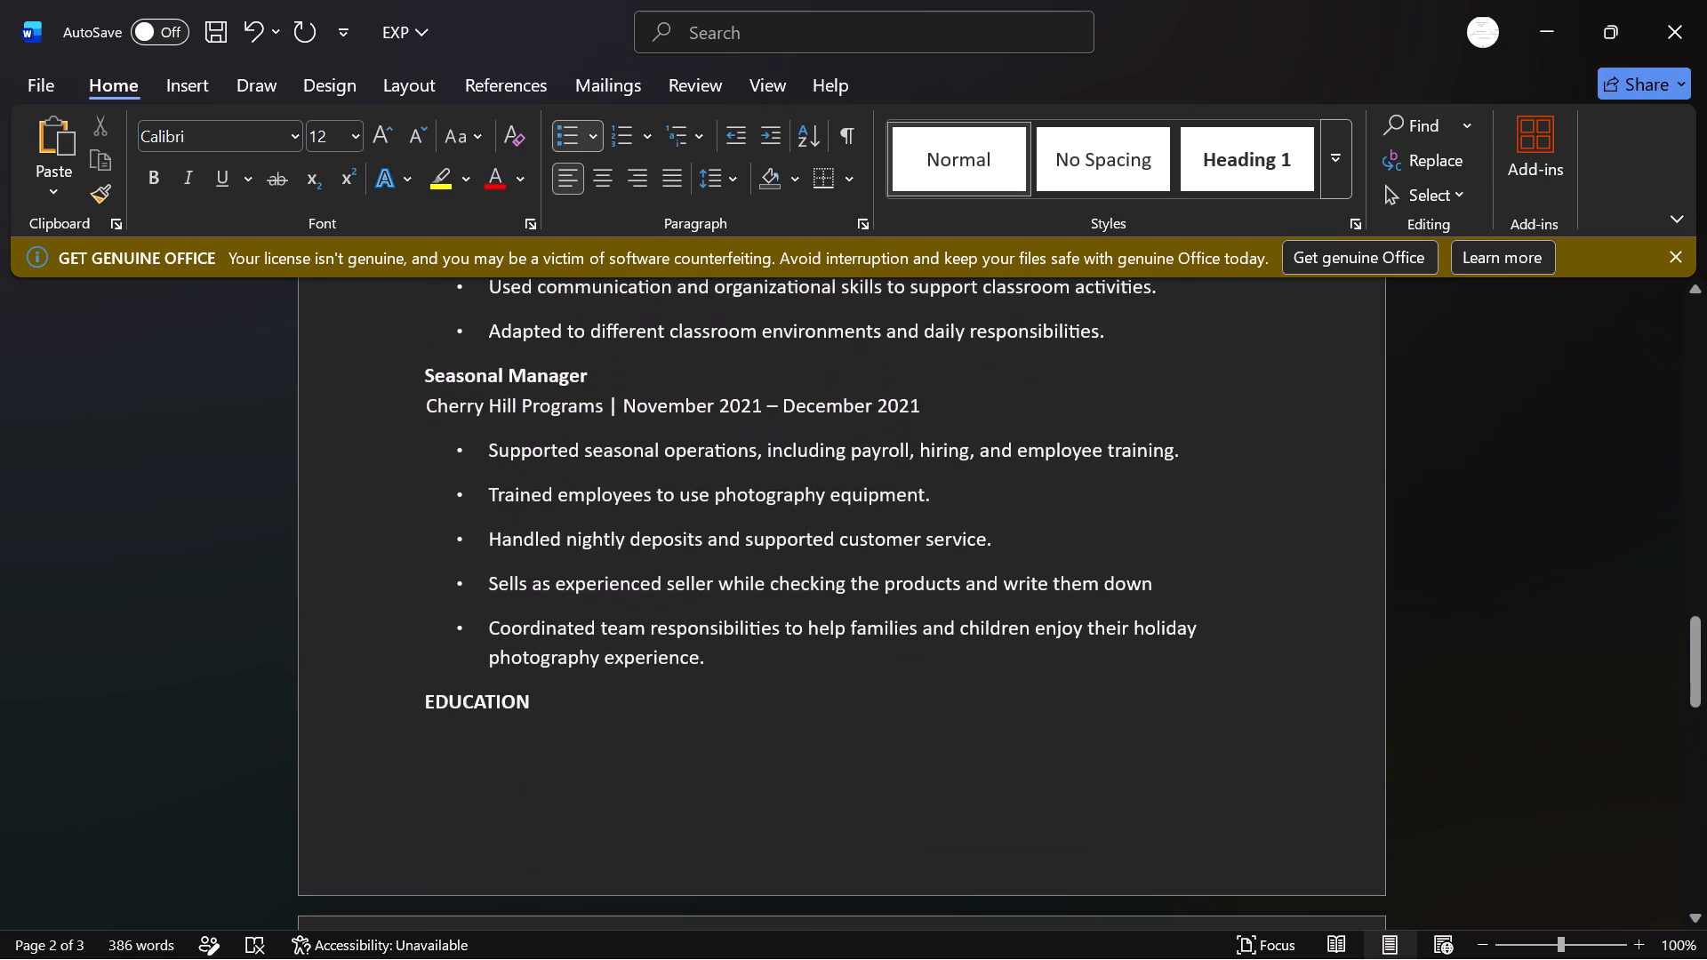
pyautogui.click(1669, 262)
pyautogui.scroll(5, 719, 588)
pyautogui.scroll(6, 651, 558)
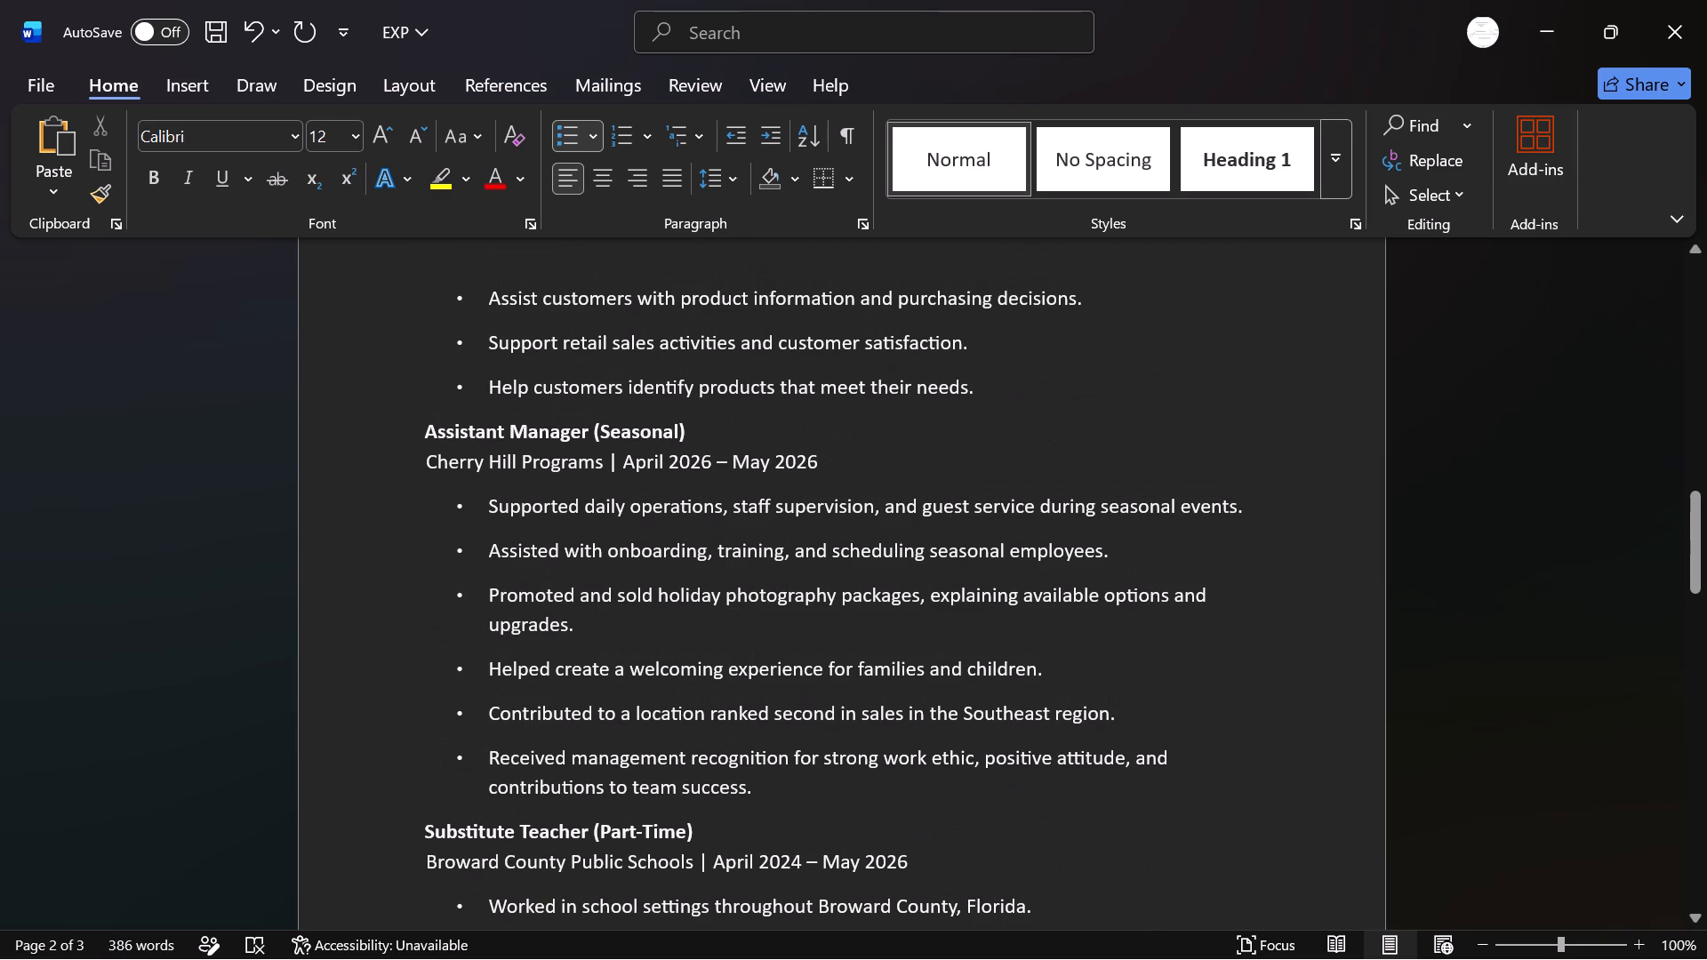
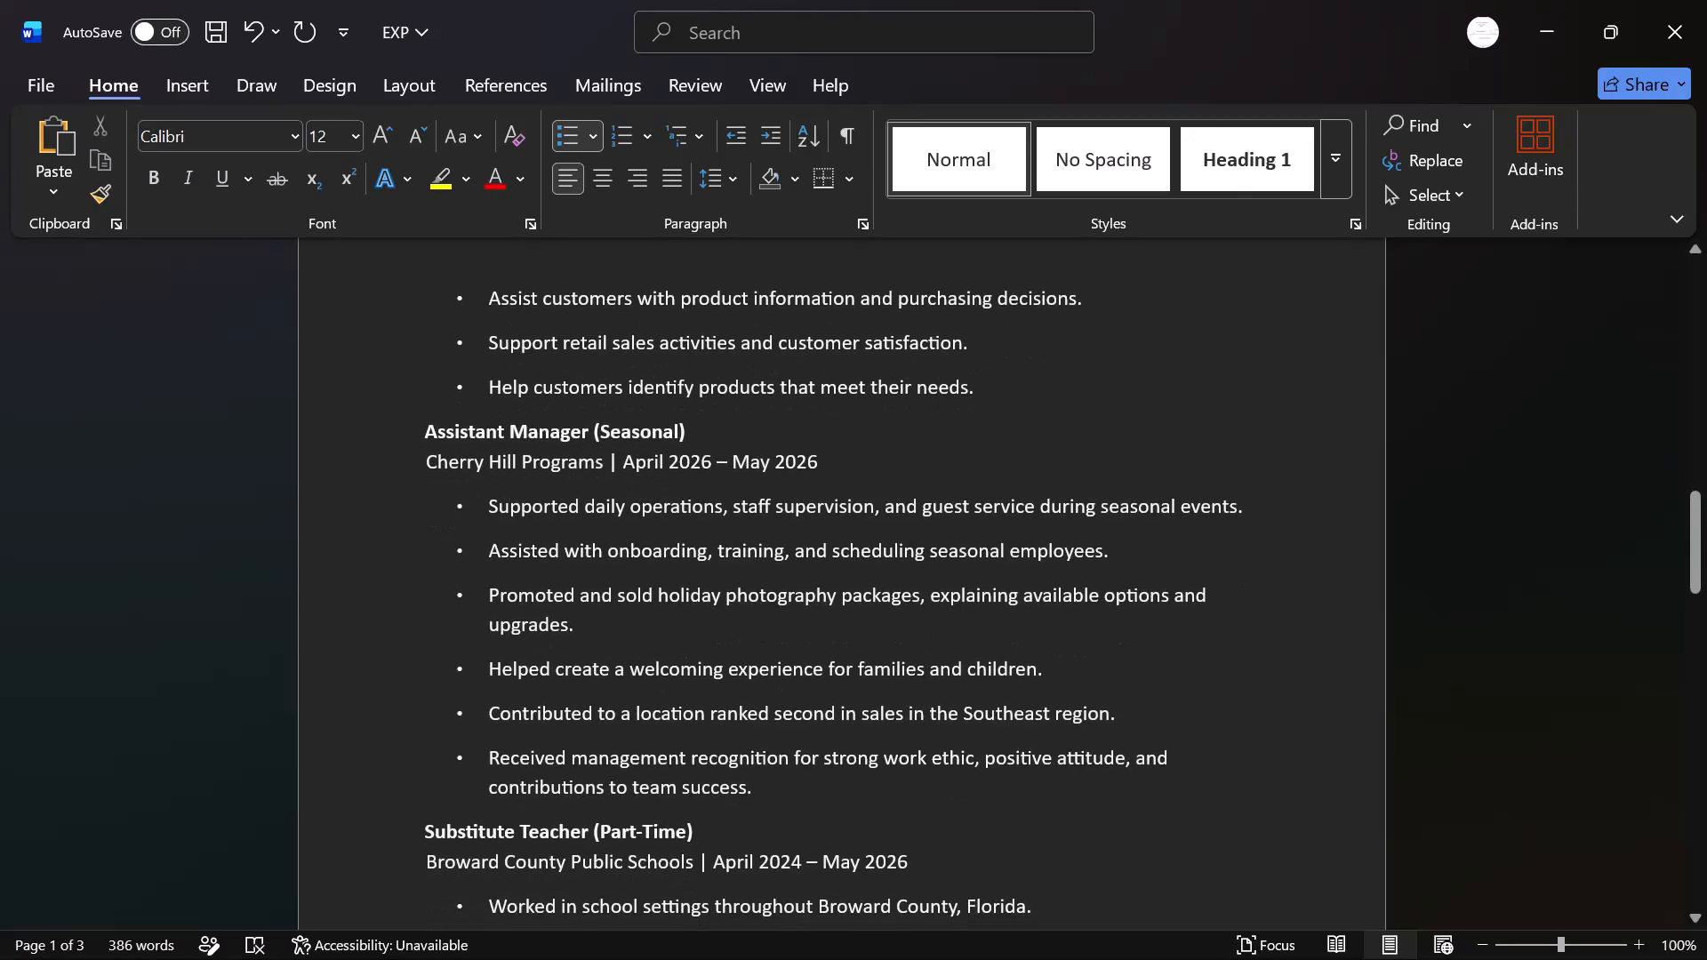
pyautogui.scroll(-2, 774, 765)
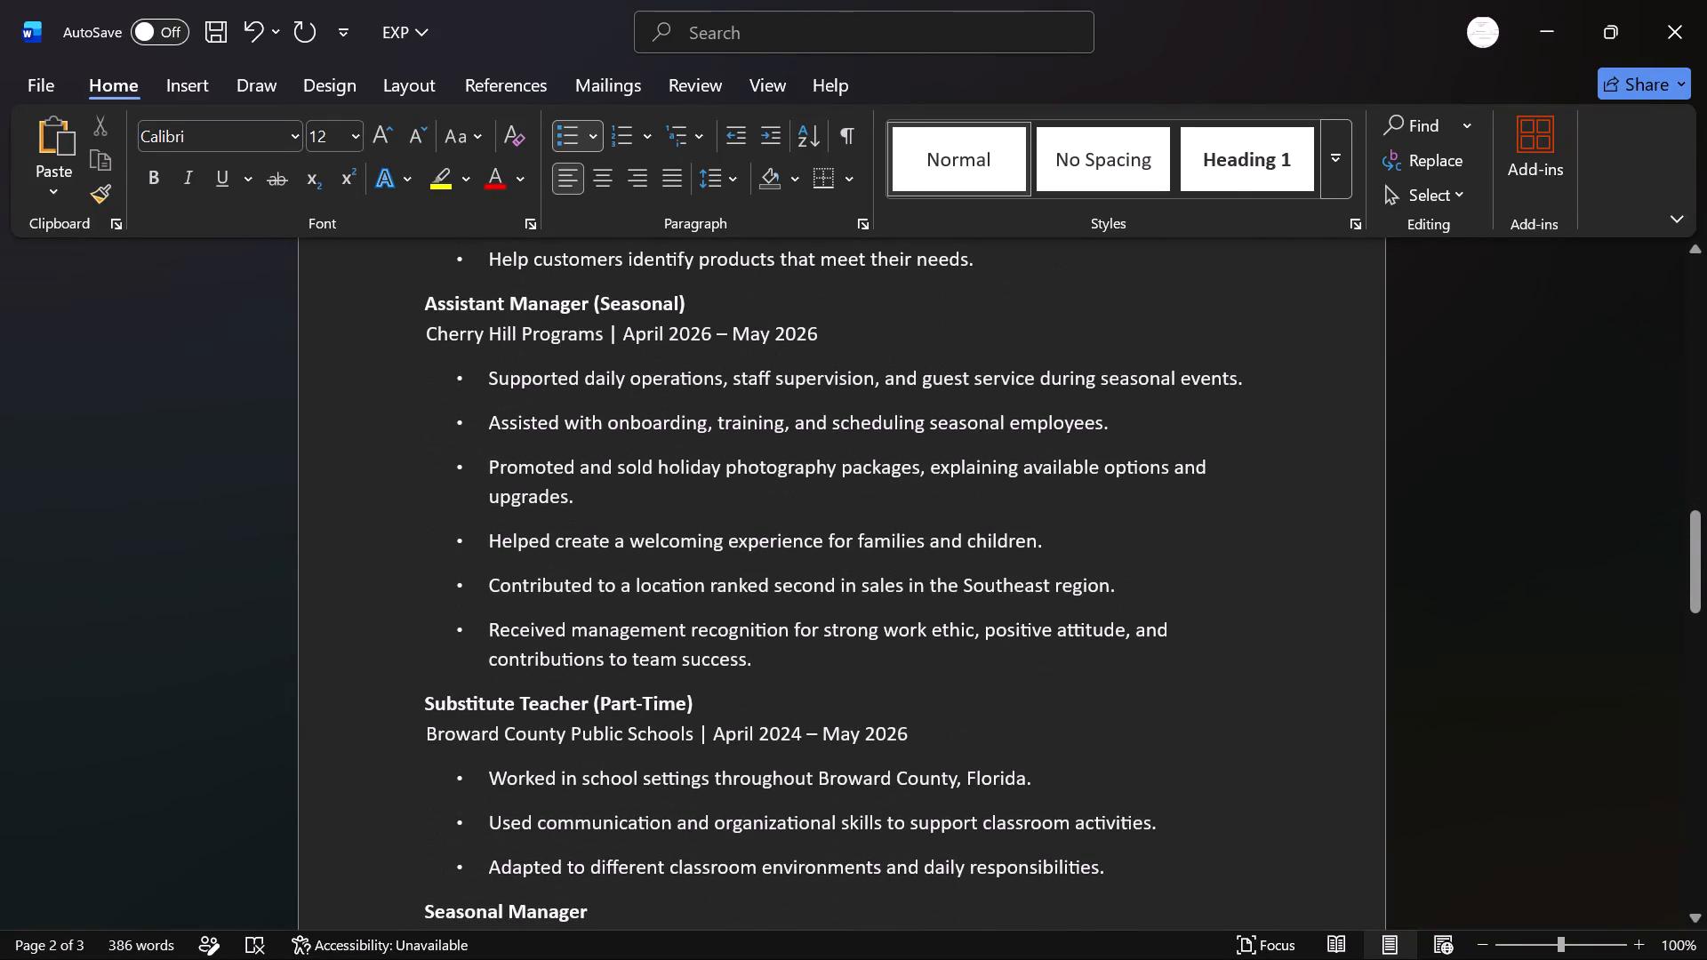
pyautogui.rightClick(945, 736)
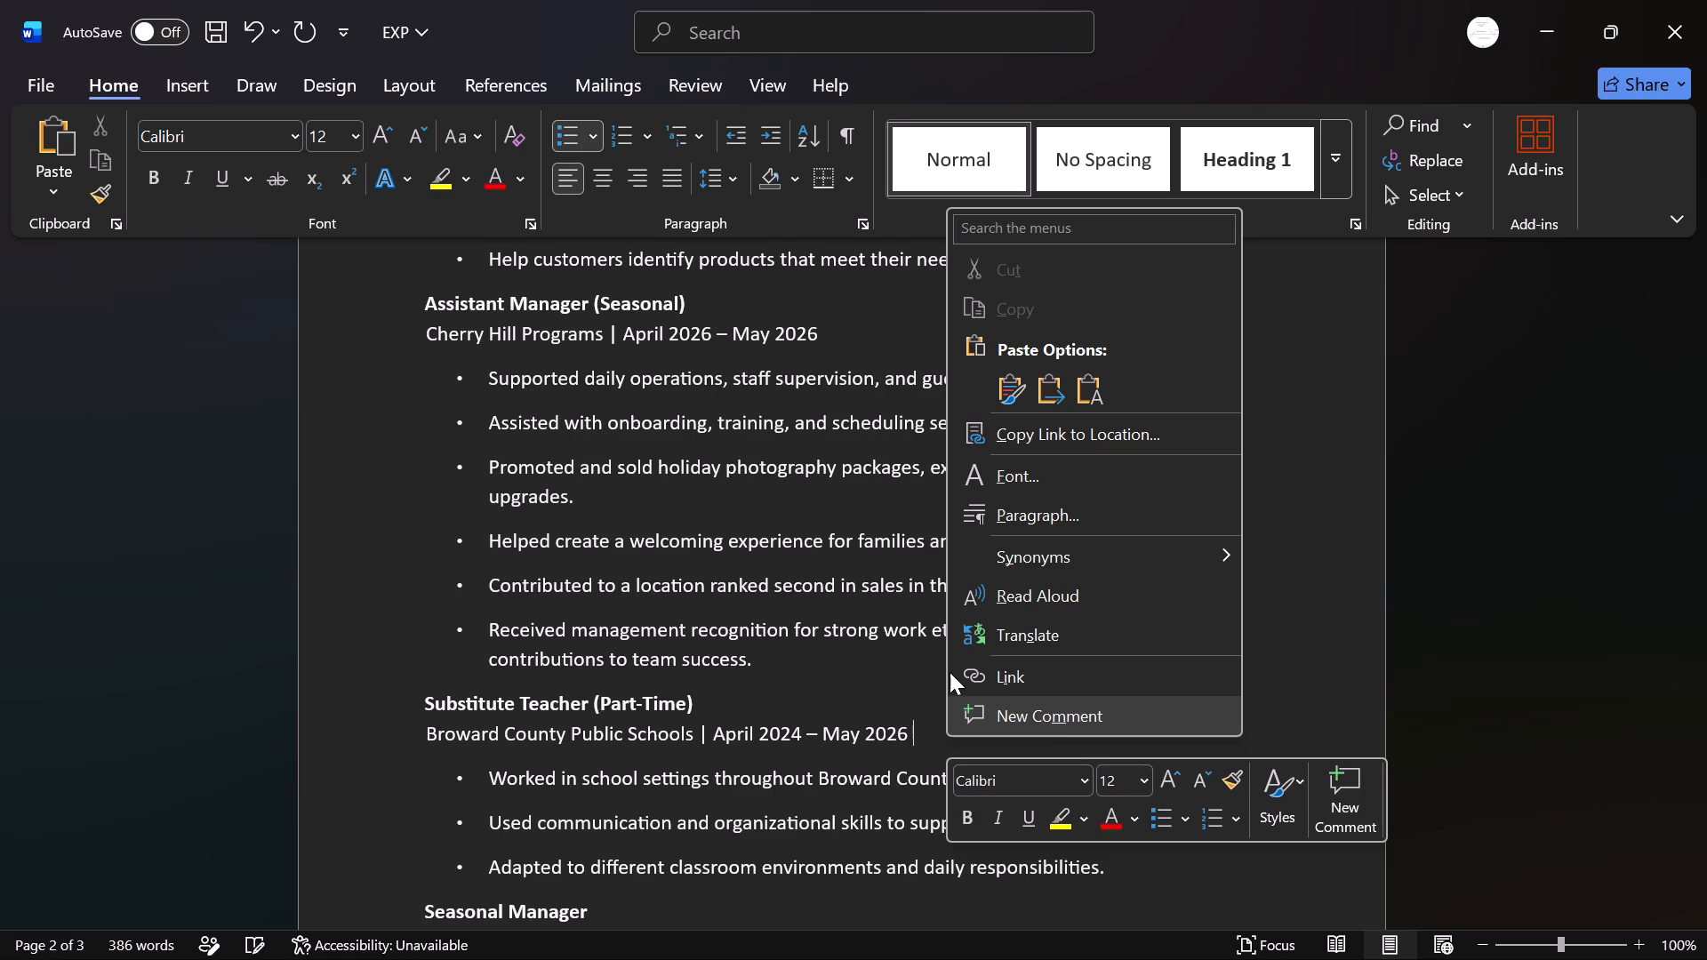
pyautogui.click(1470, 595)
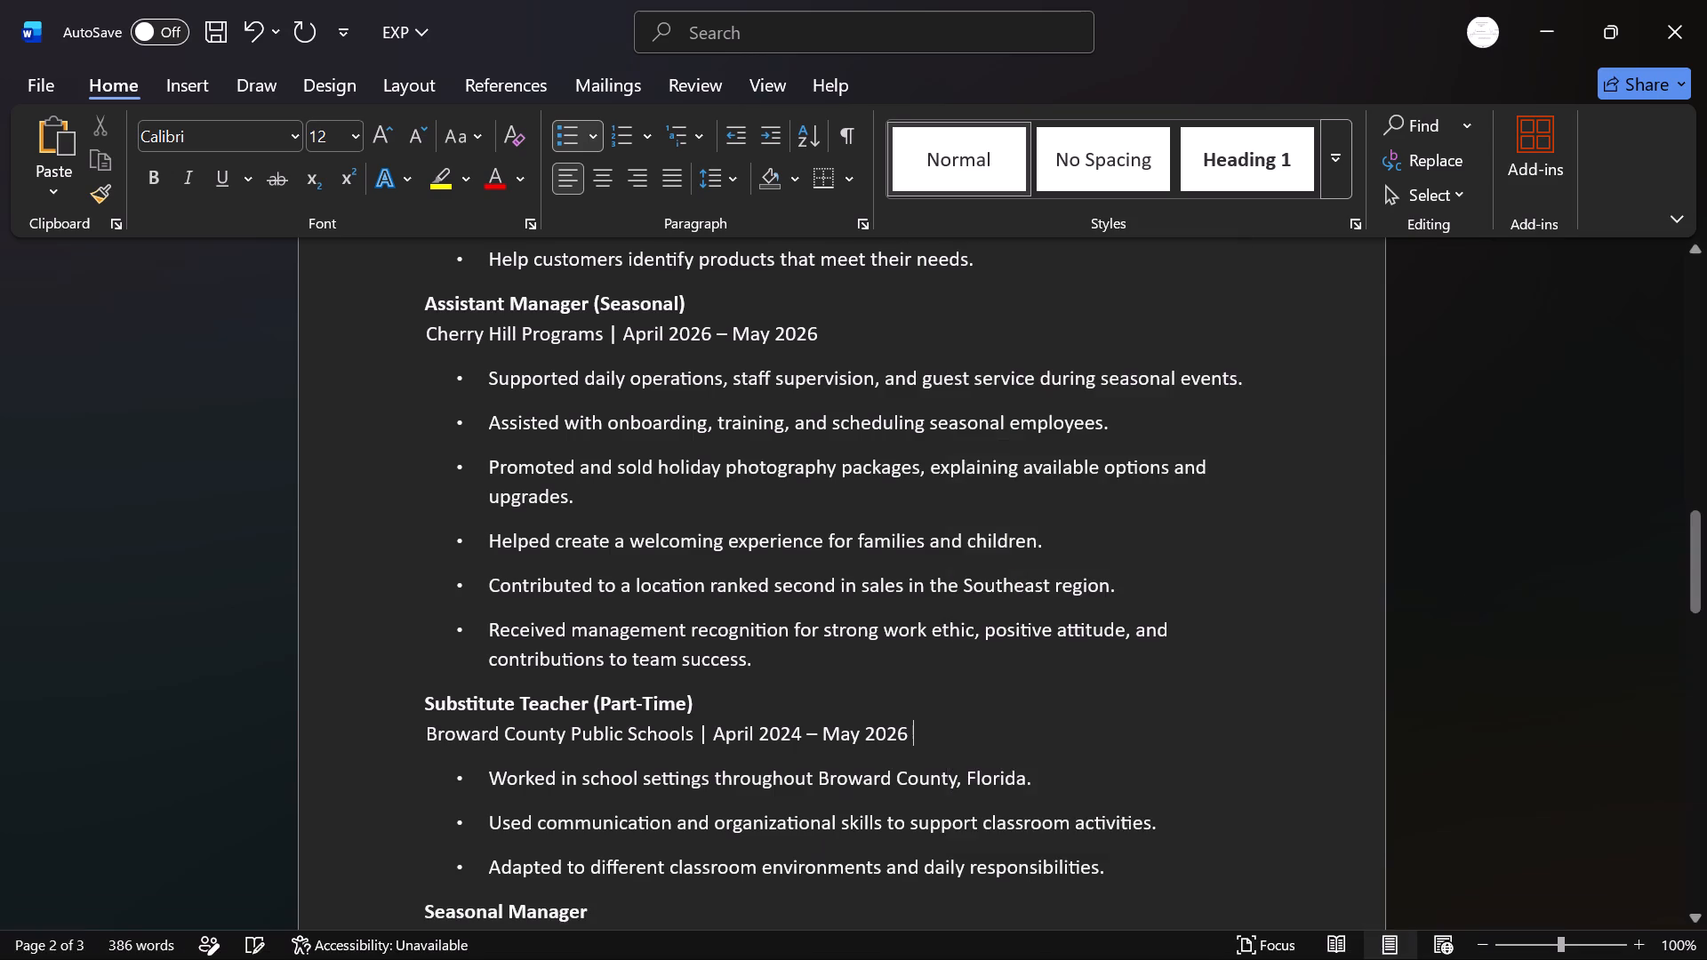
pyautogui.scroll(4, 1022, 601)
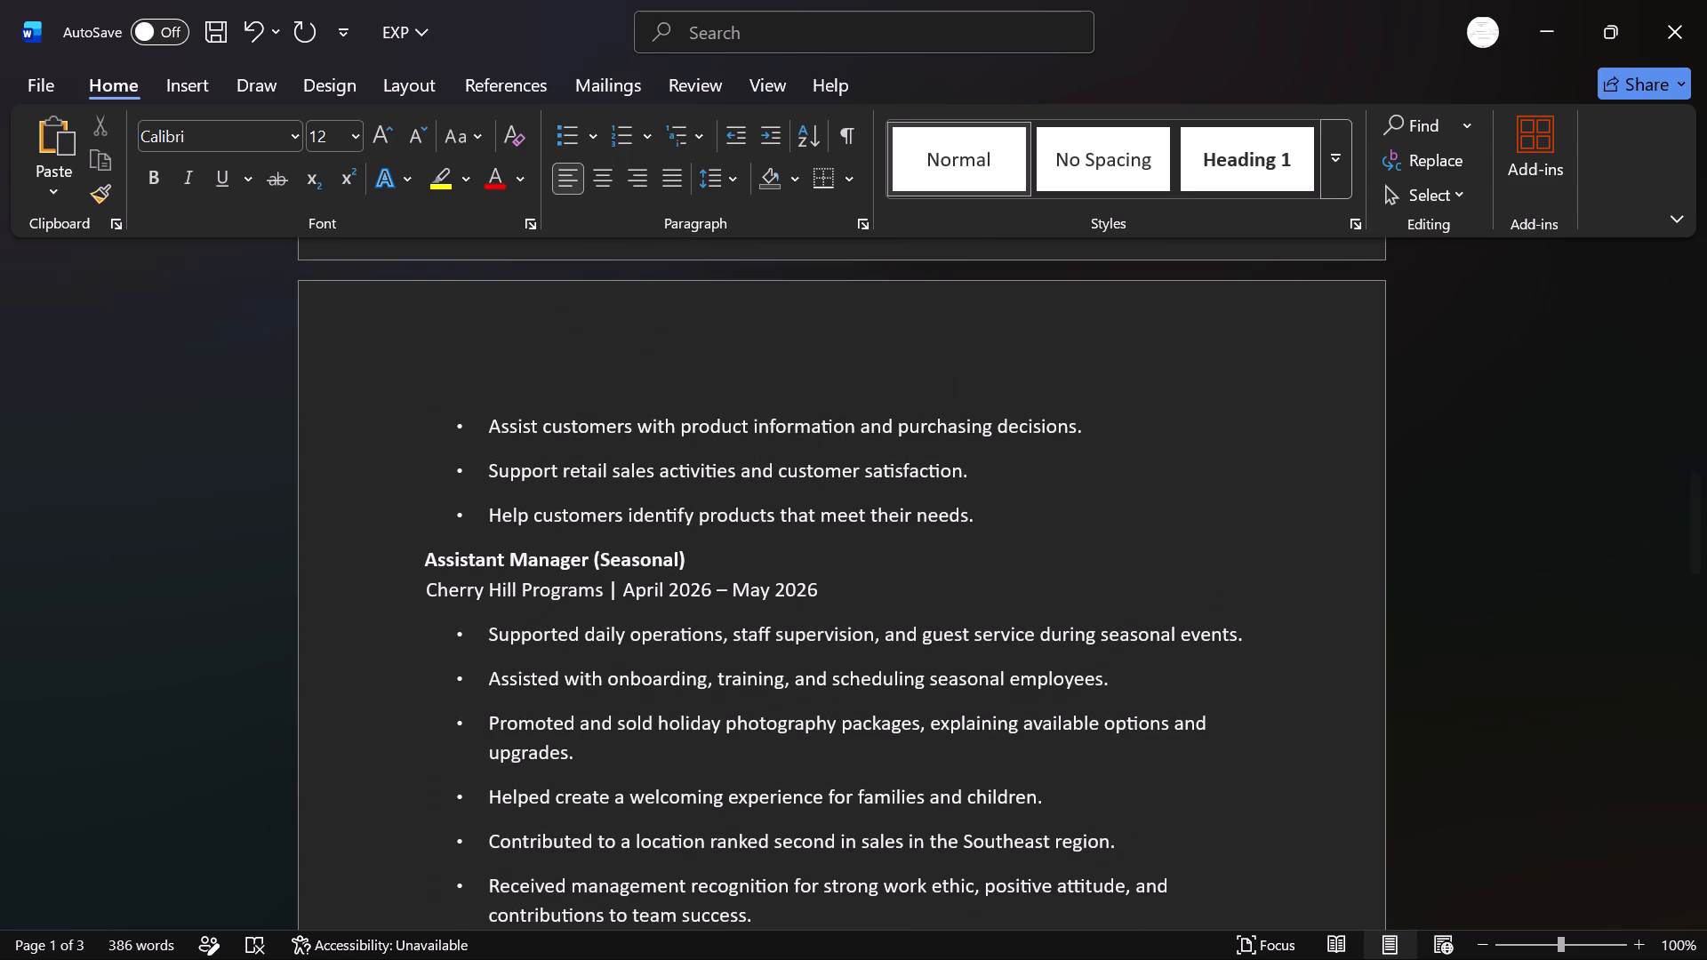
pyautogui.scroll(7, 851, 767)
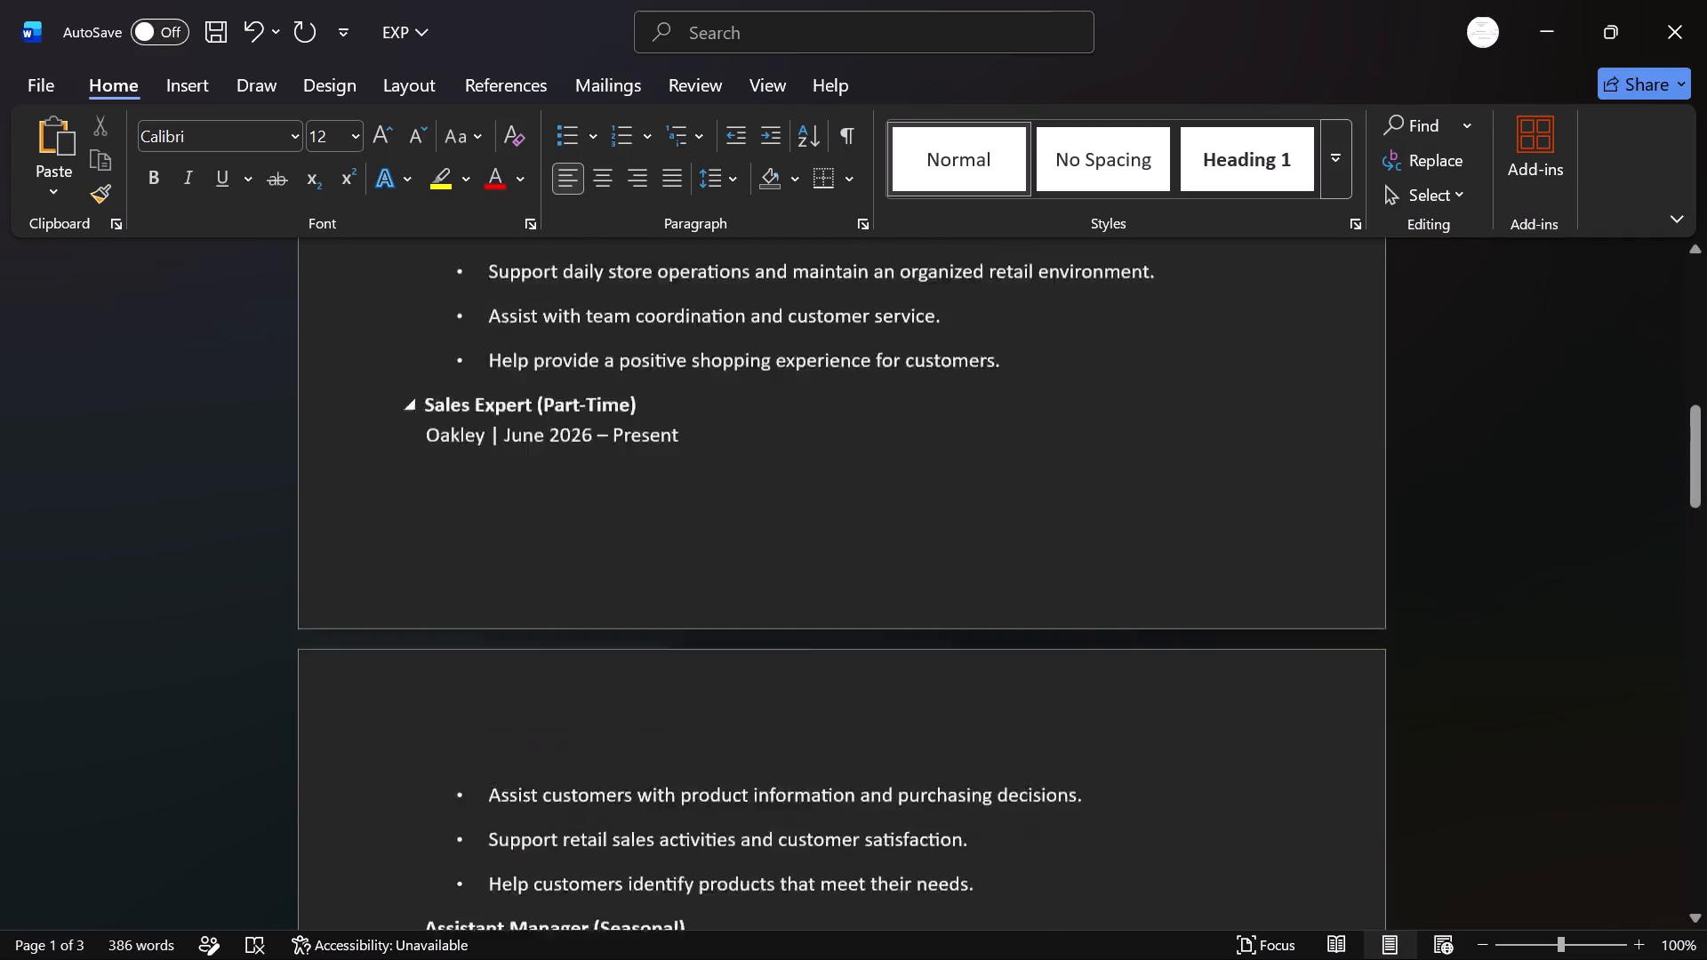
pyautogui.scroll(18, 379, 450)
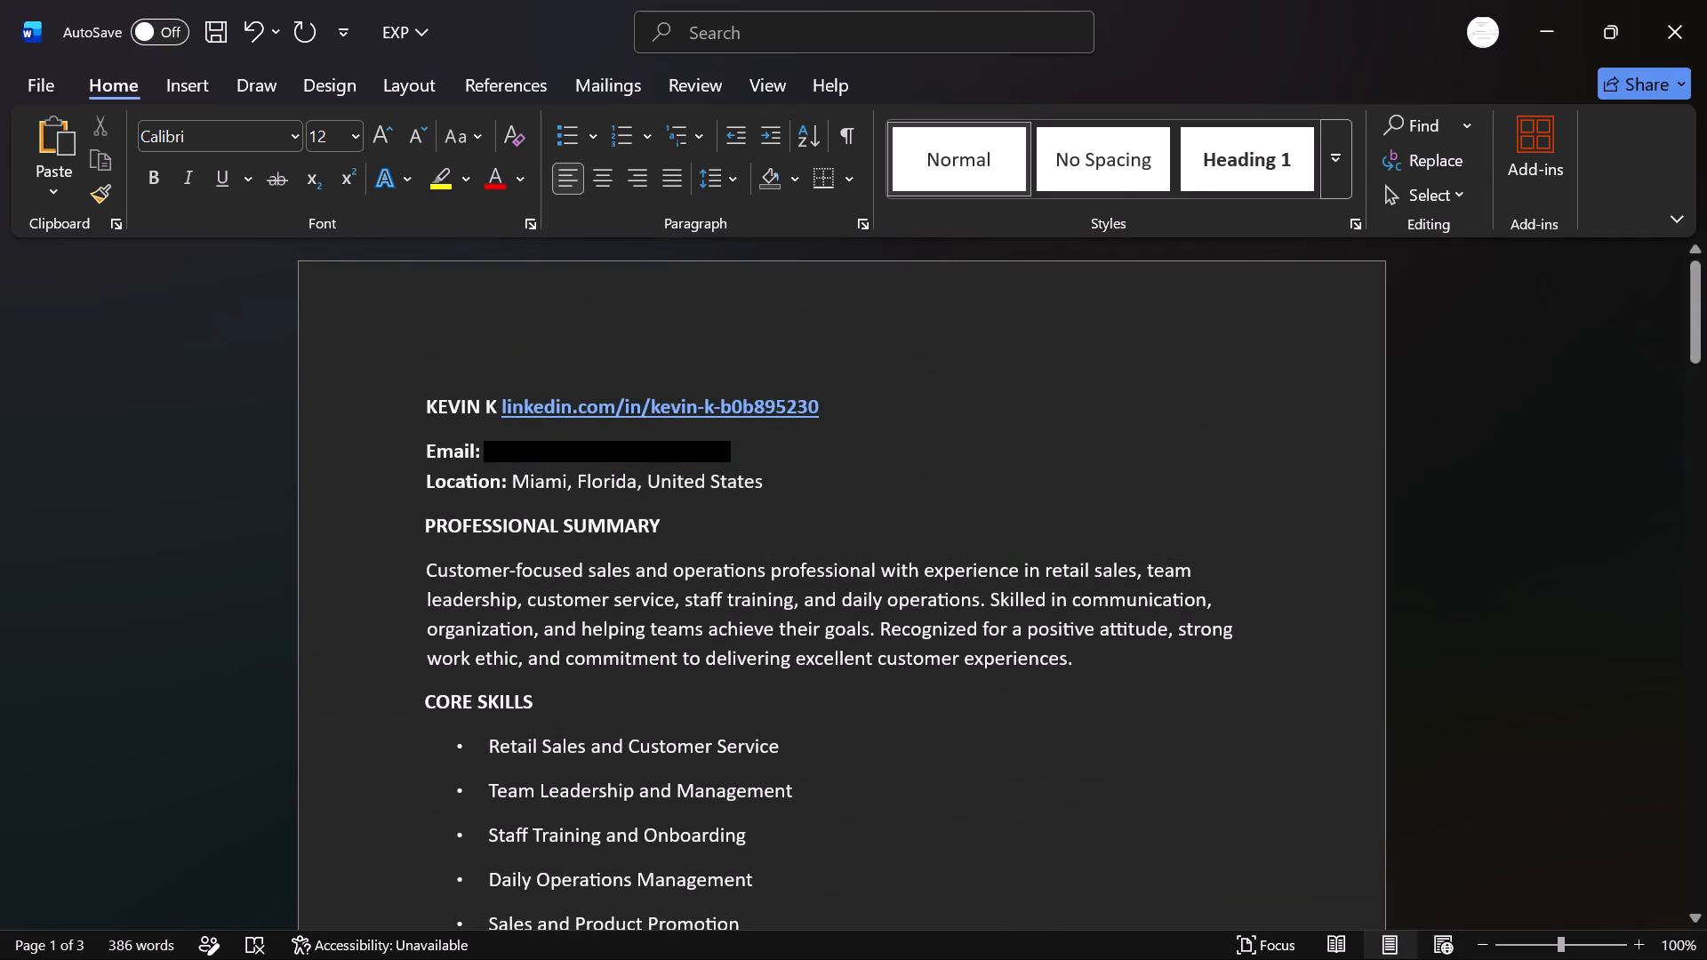
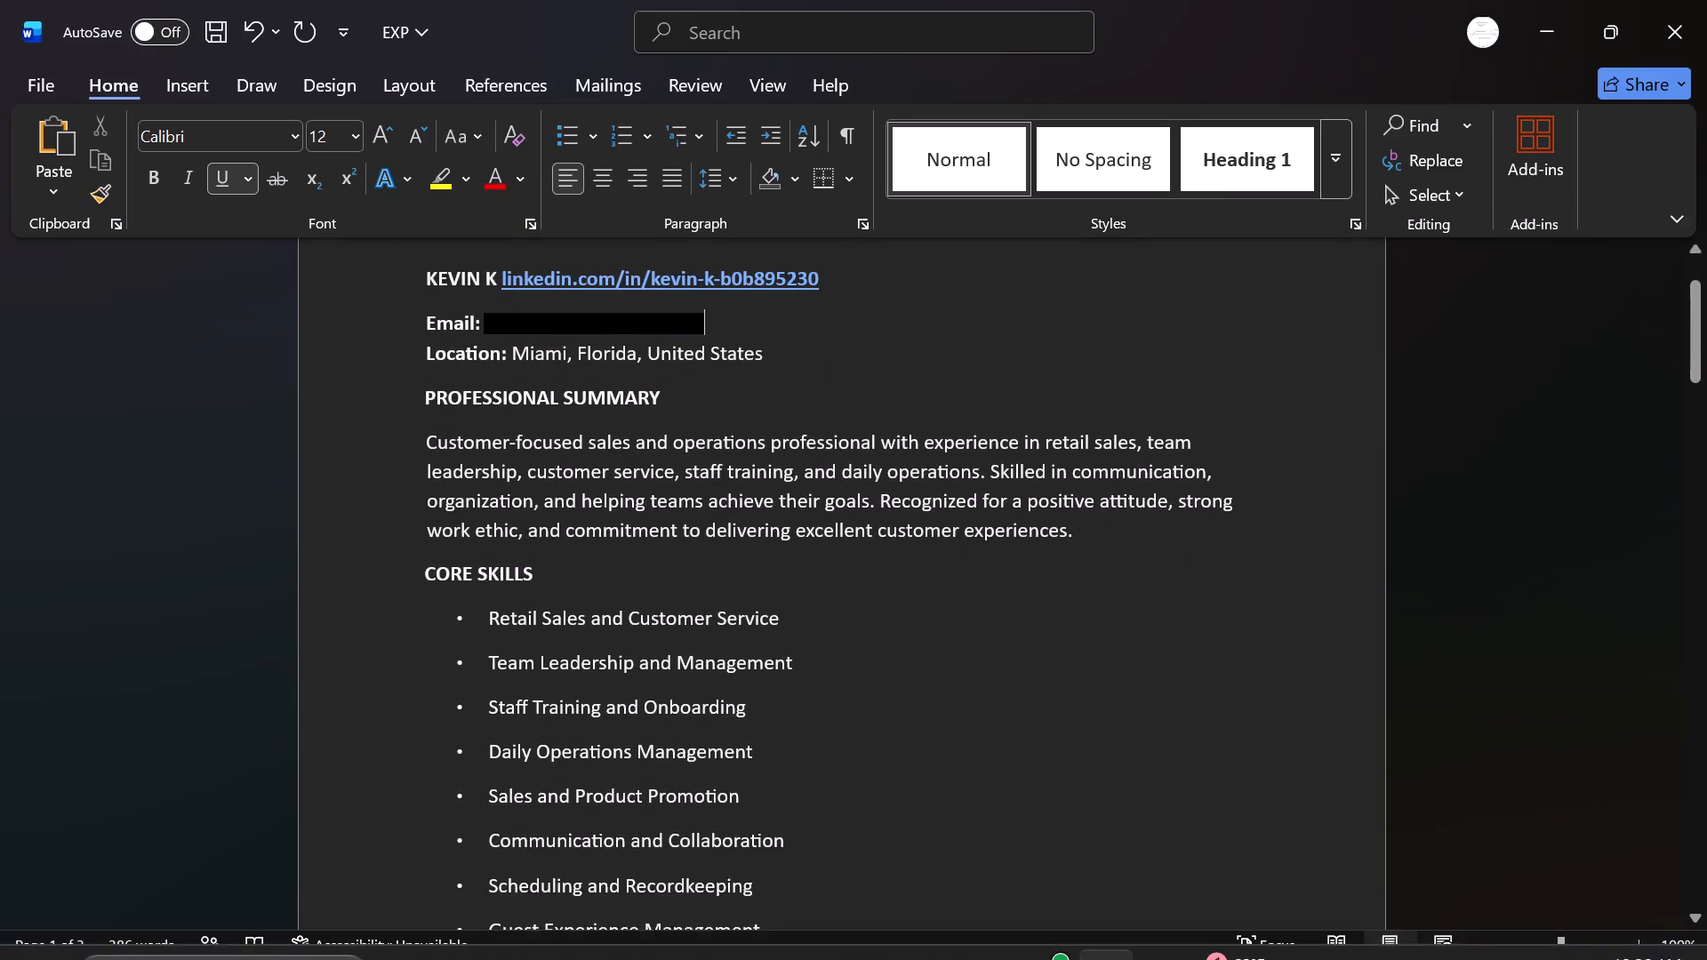
# Delete the end date "Present" from the Keyholder entry's Oakley date line under Work Experience.
pyautogui.scroll(-4, 789, 531)
pyautogui.scroll(-2, 647, 666)
pyautogui.scroll(-2, 525, 696)
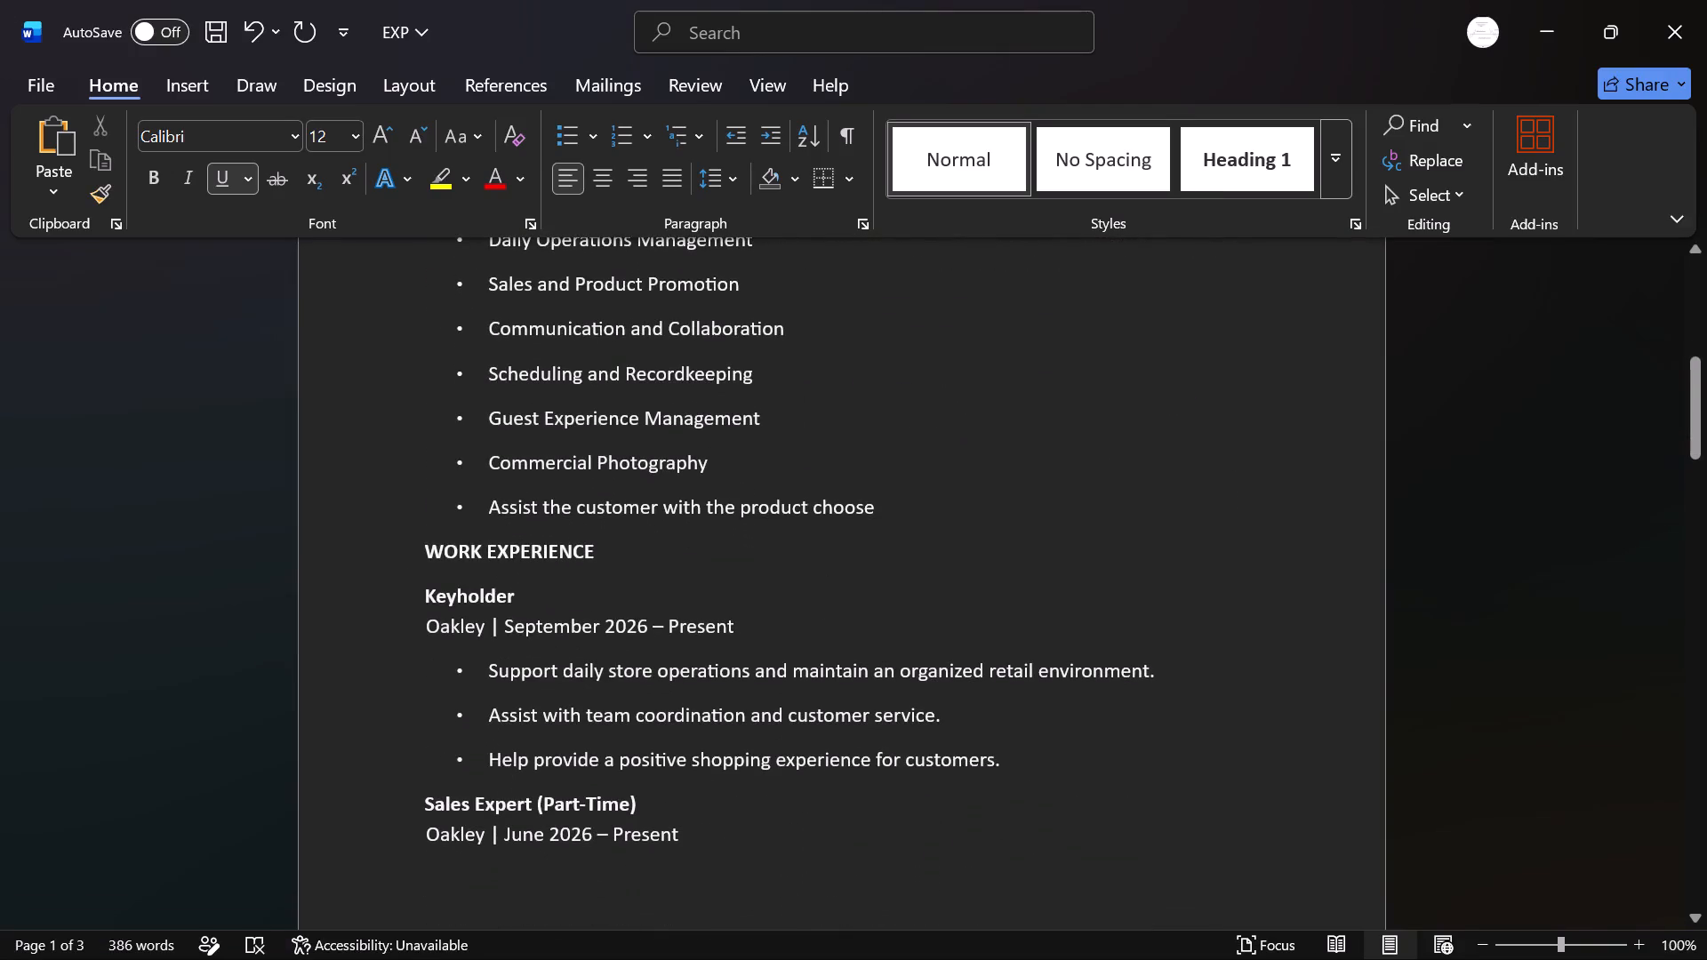
pyautogui.moveTo(741, 630); pyautogui.dragTo(674, 635)
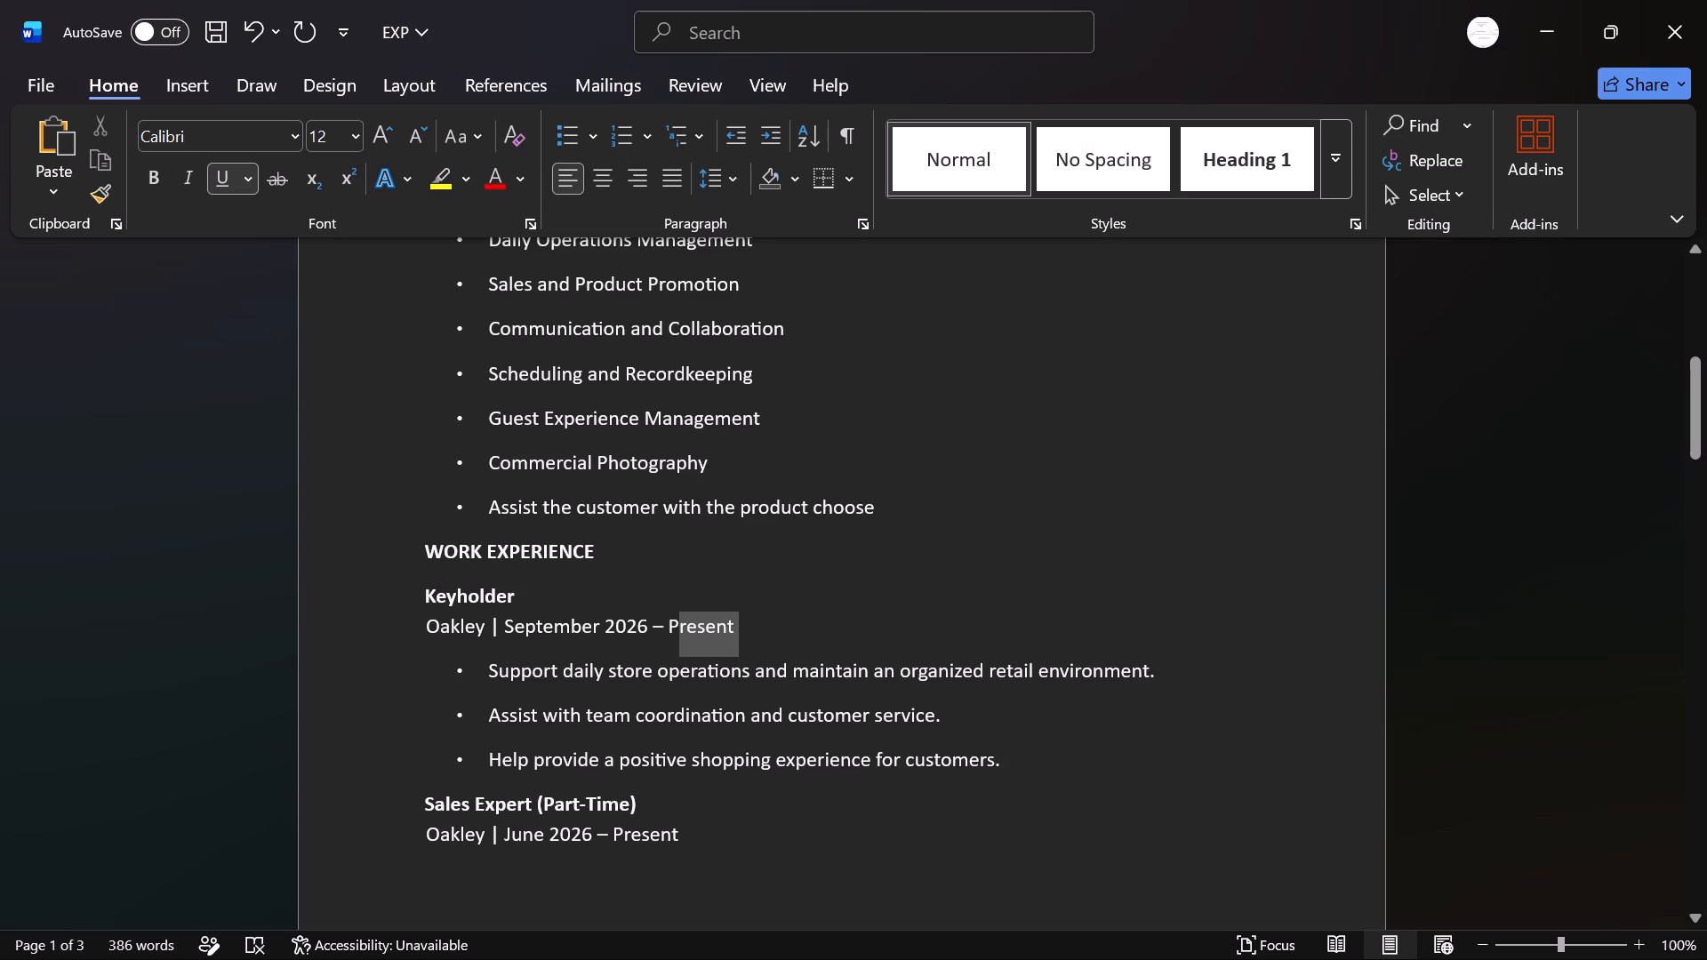
pyautogui.moveTo(674, 635); pyautogui.dragTo(671, 632)
pyautogui.press('BackSpace')
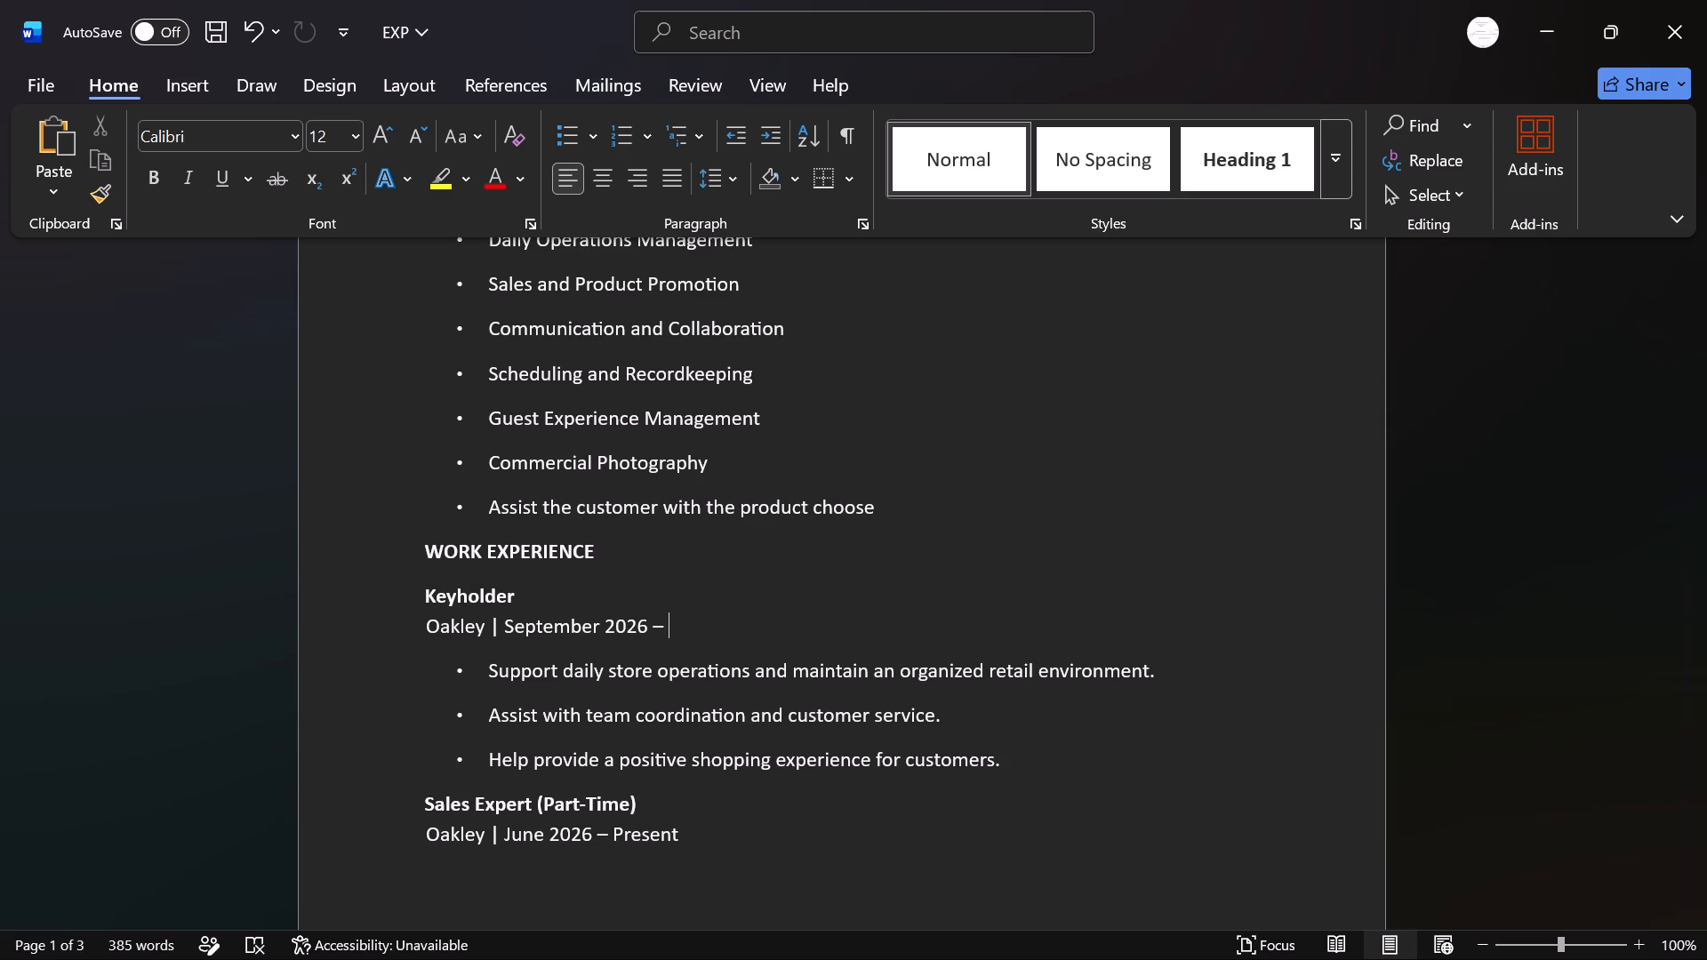
# Enter "due to date" as the end date of the Keyholder position at Oakley.
pyautogui.write('dur')
pyautogui.press('BackSpace')
pyautogui.write('e to date')
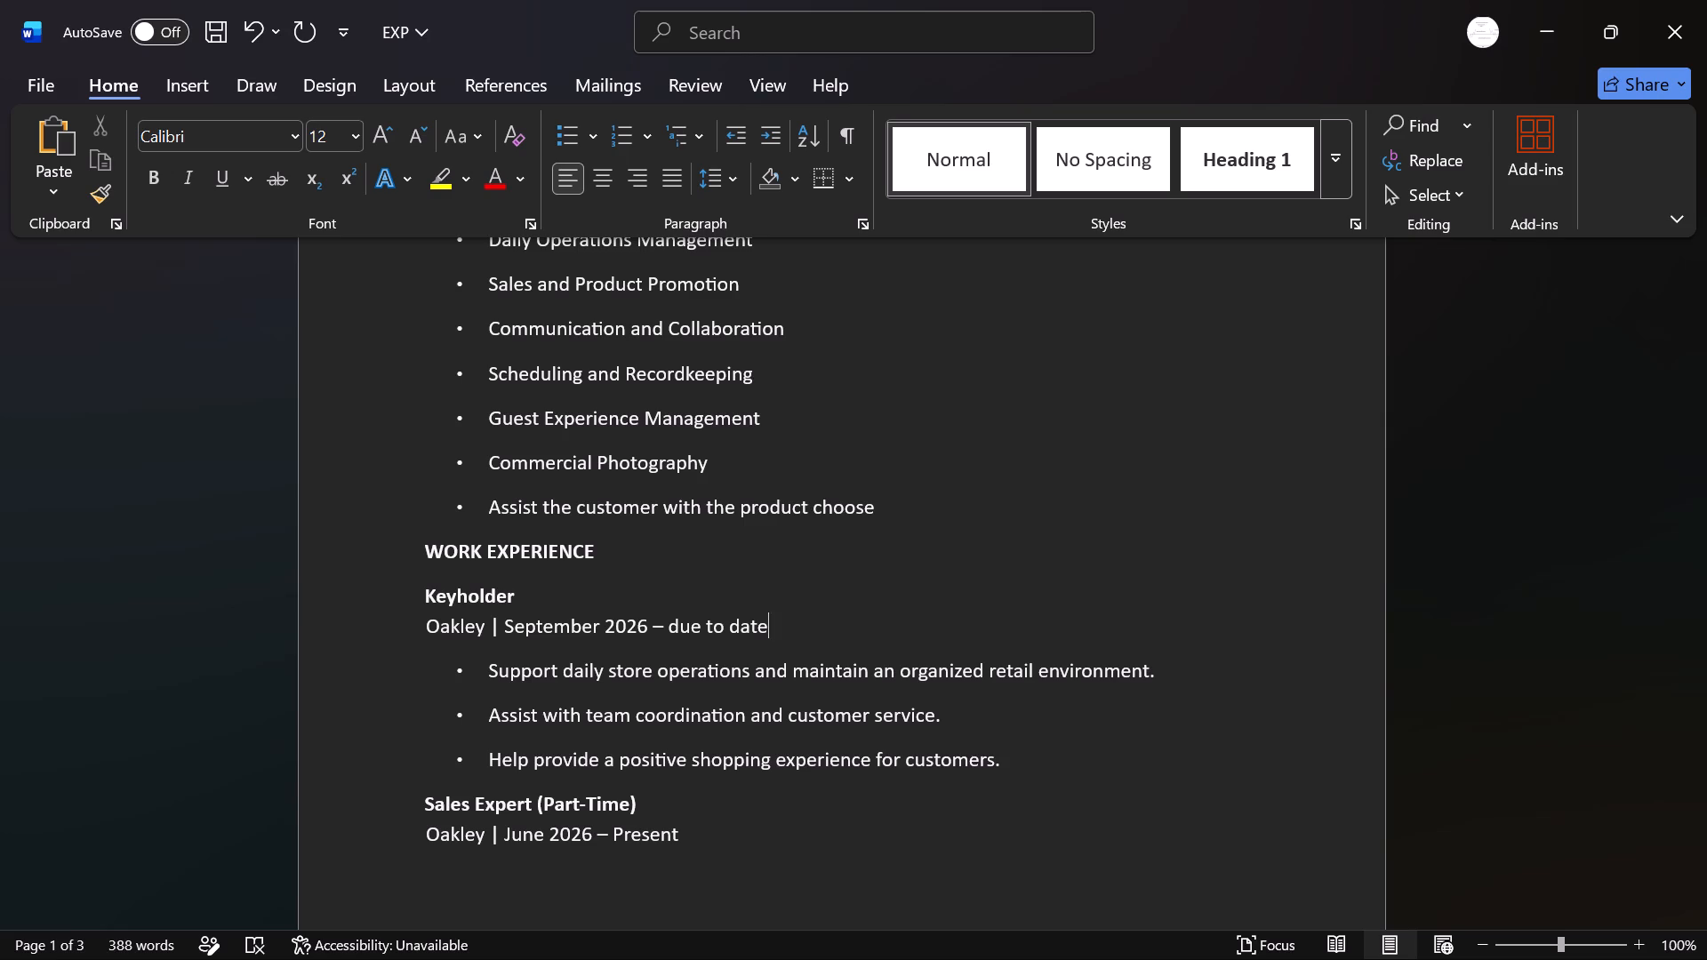
# Replace the Sales Expert position's end date with "Due to date", keeping the "Assist customers" text on its own line.
pyautogui.scroll(-6, 669, 642)
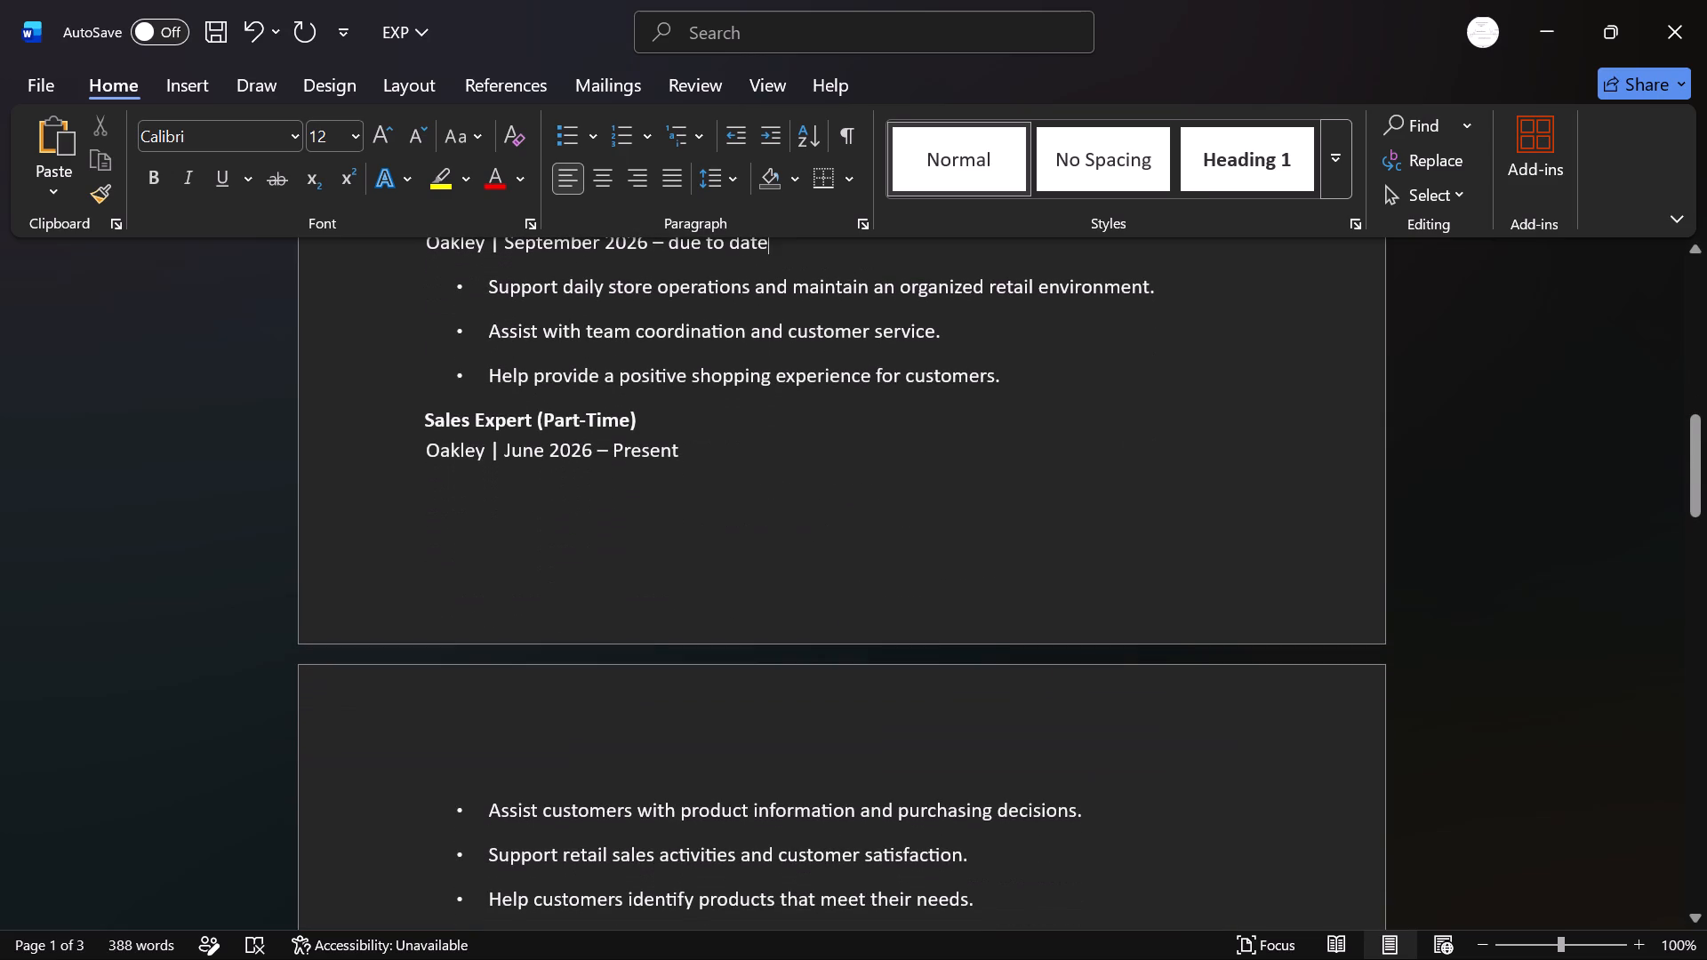
pyautogui.moveTo(613, 452); pyautogui.dragTo(690, 450)
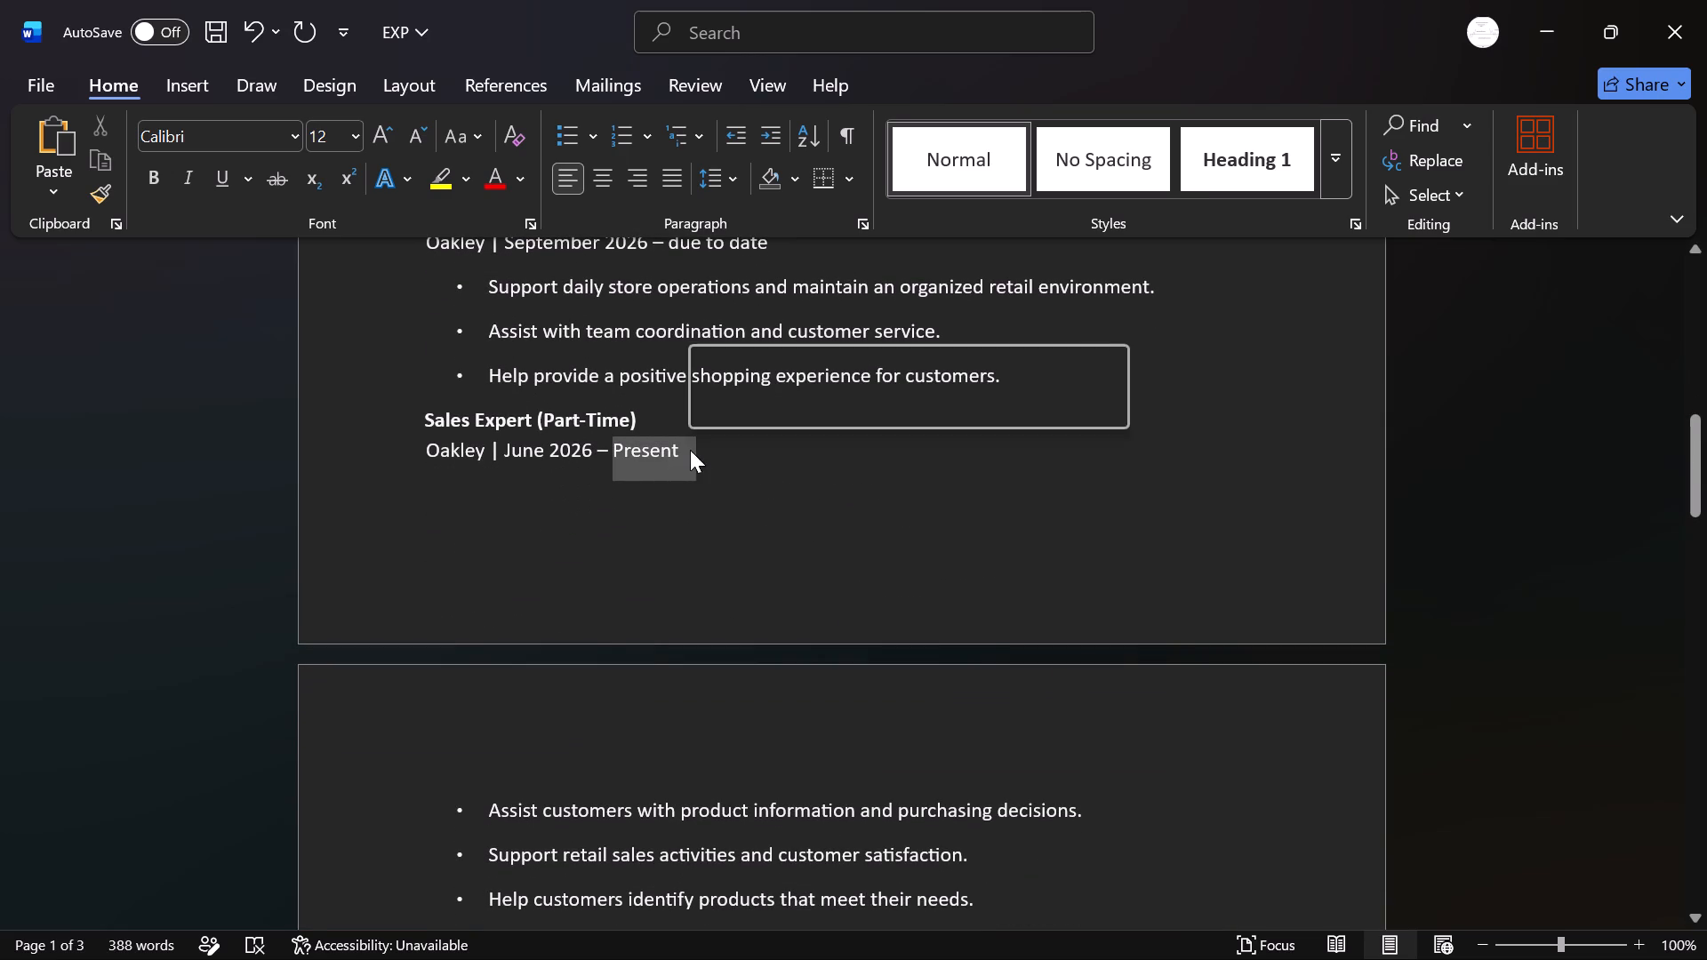
pyautogui.press('BackSpace')
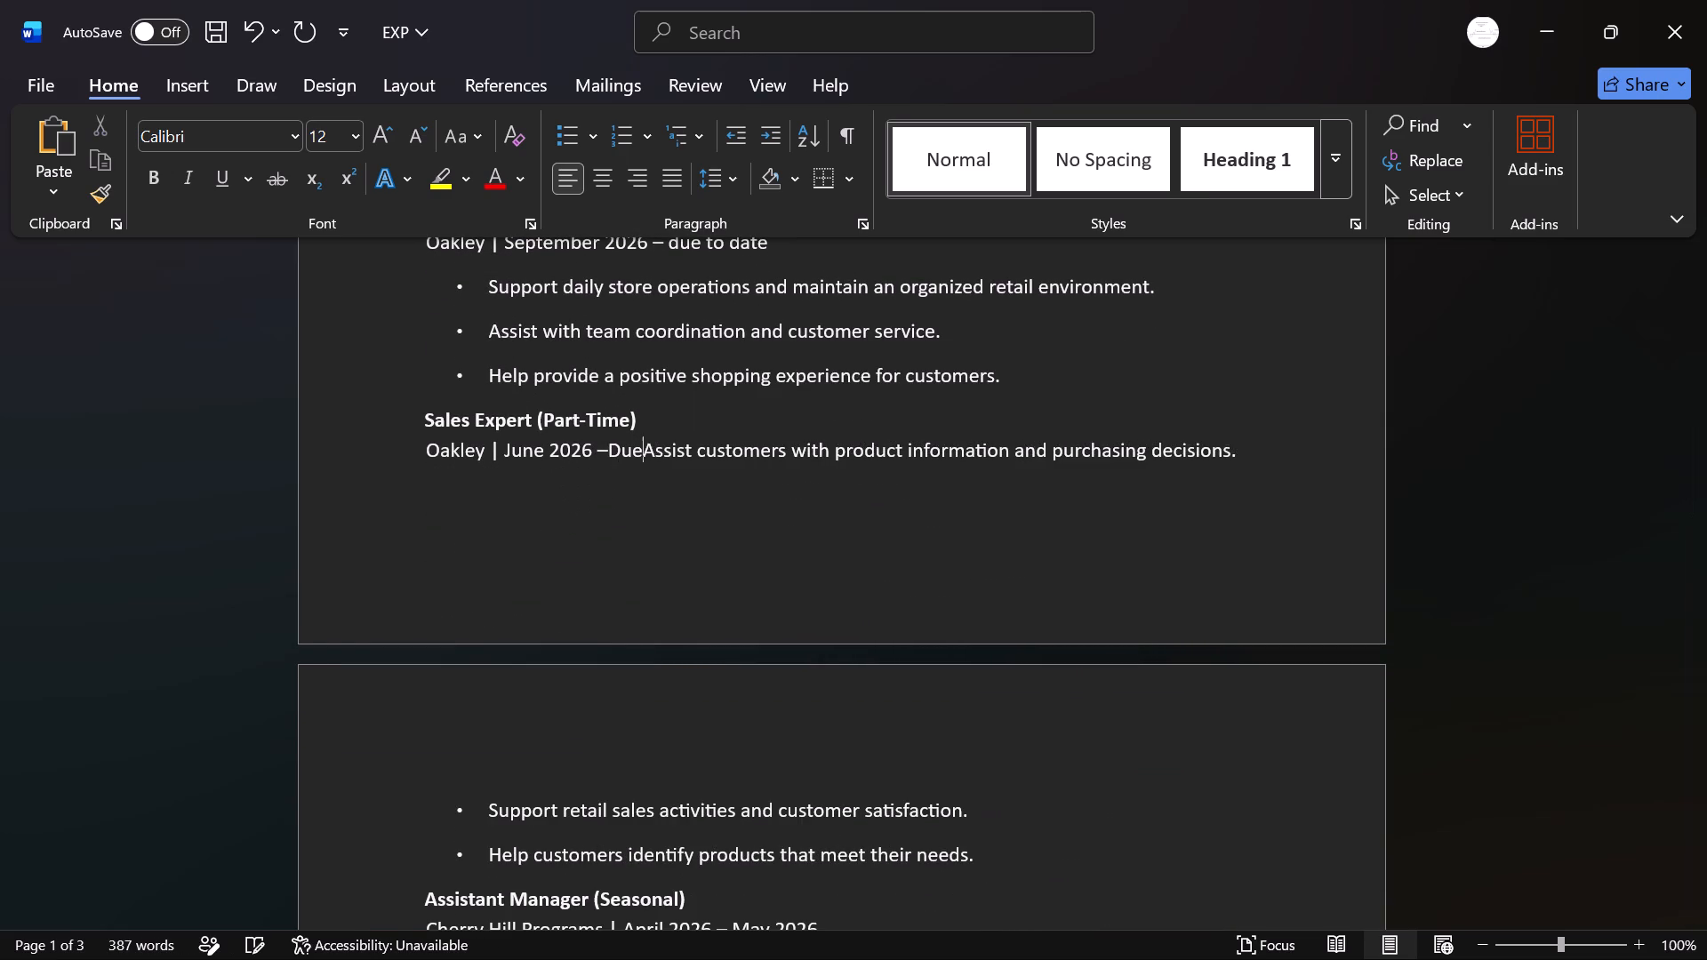
pyautogui.press('Return')
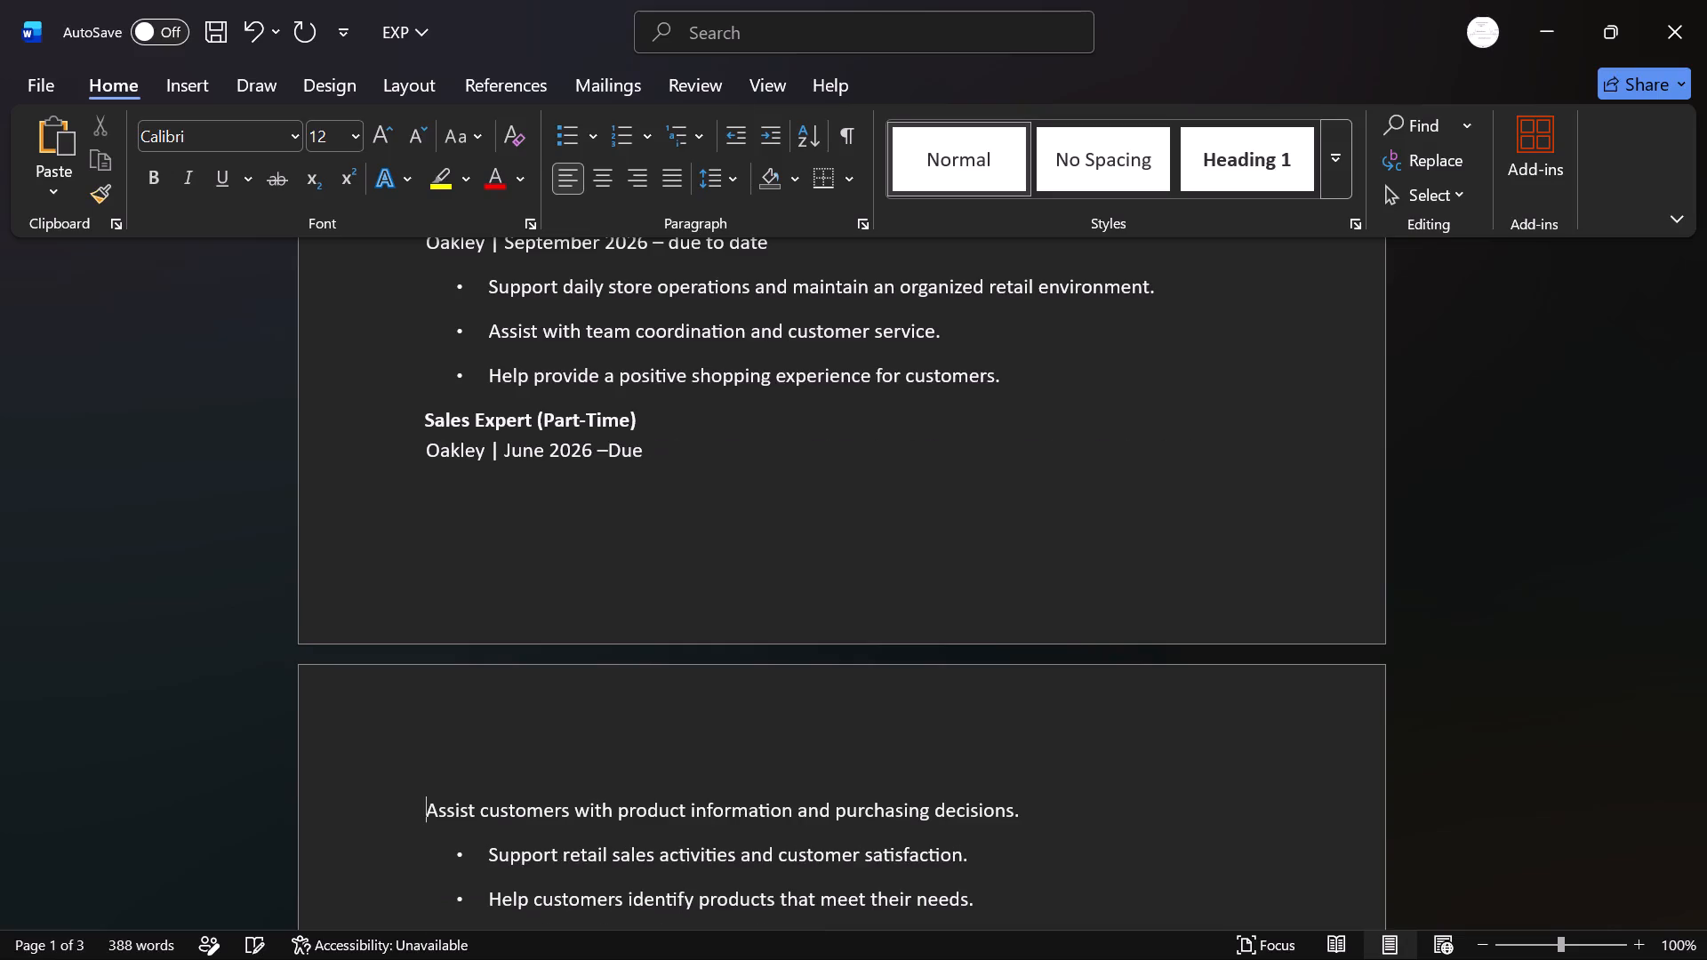
pyautogui.click(667, 444)
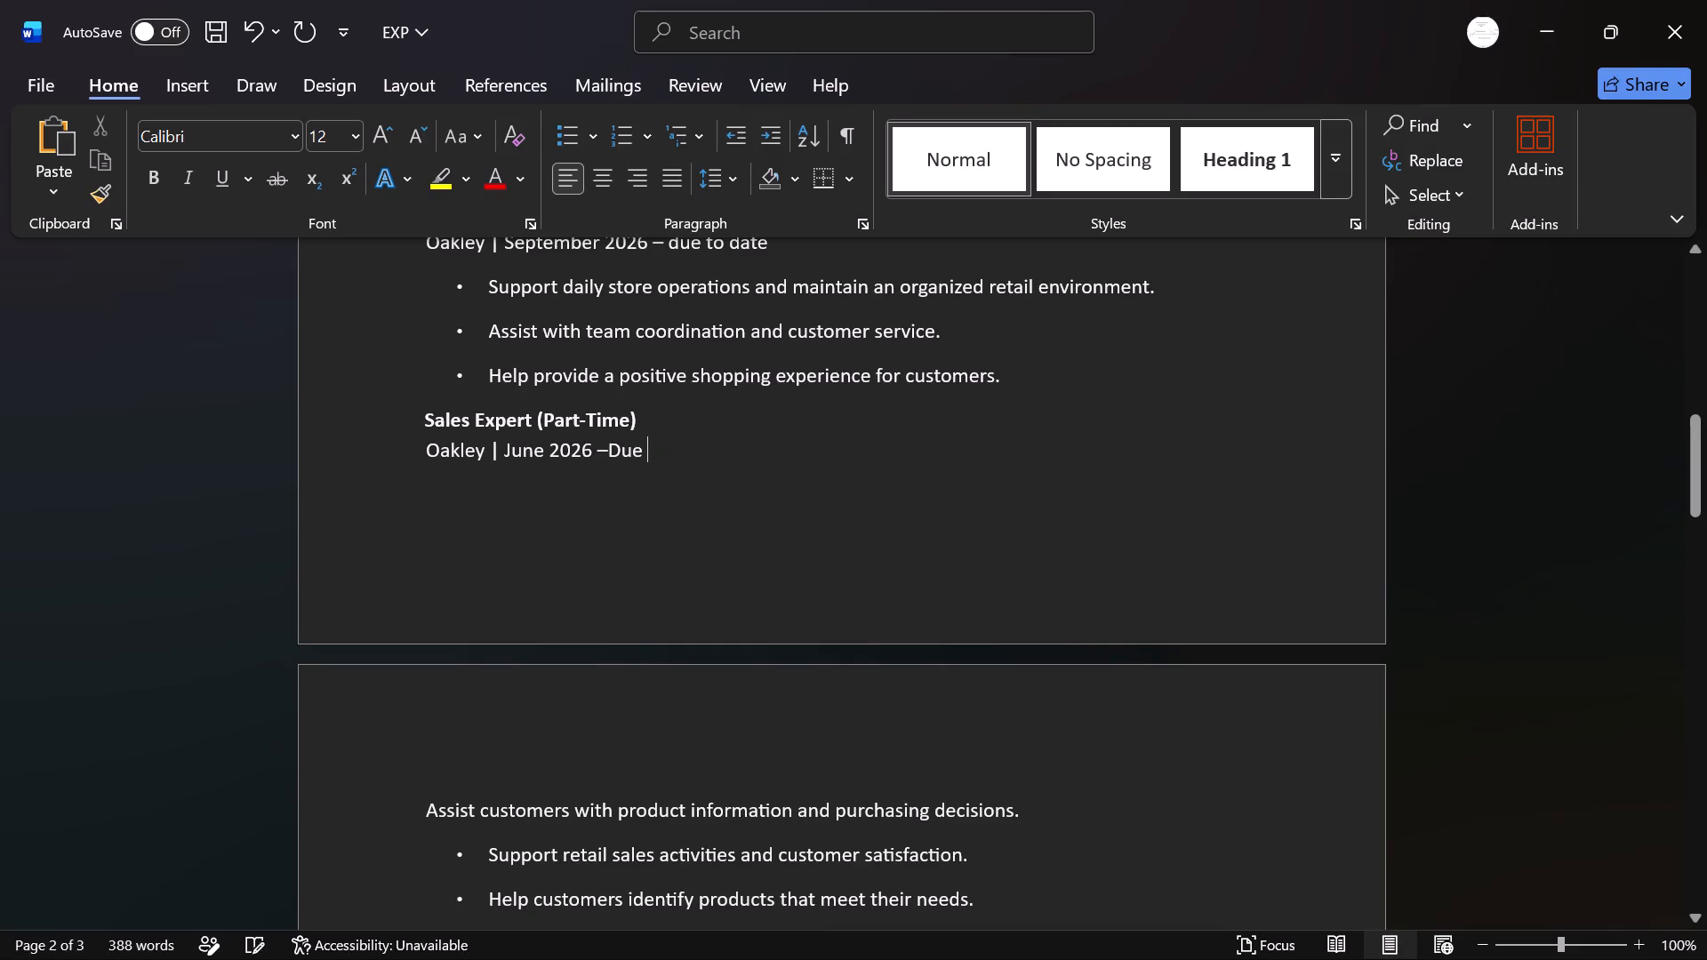
pyautogui.write('to date')
# Replace "Broward" with "Miami Dade" in the Substitute Teacher employer name.
pyautogui.scroll(10, 992, 528)
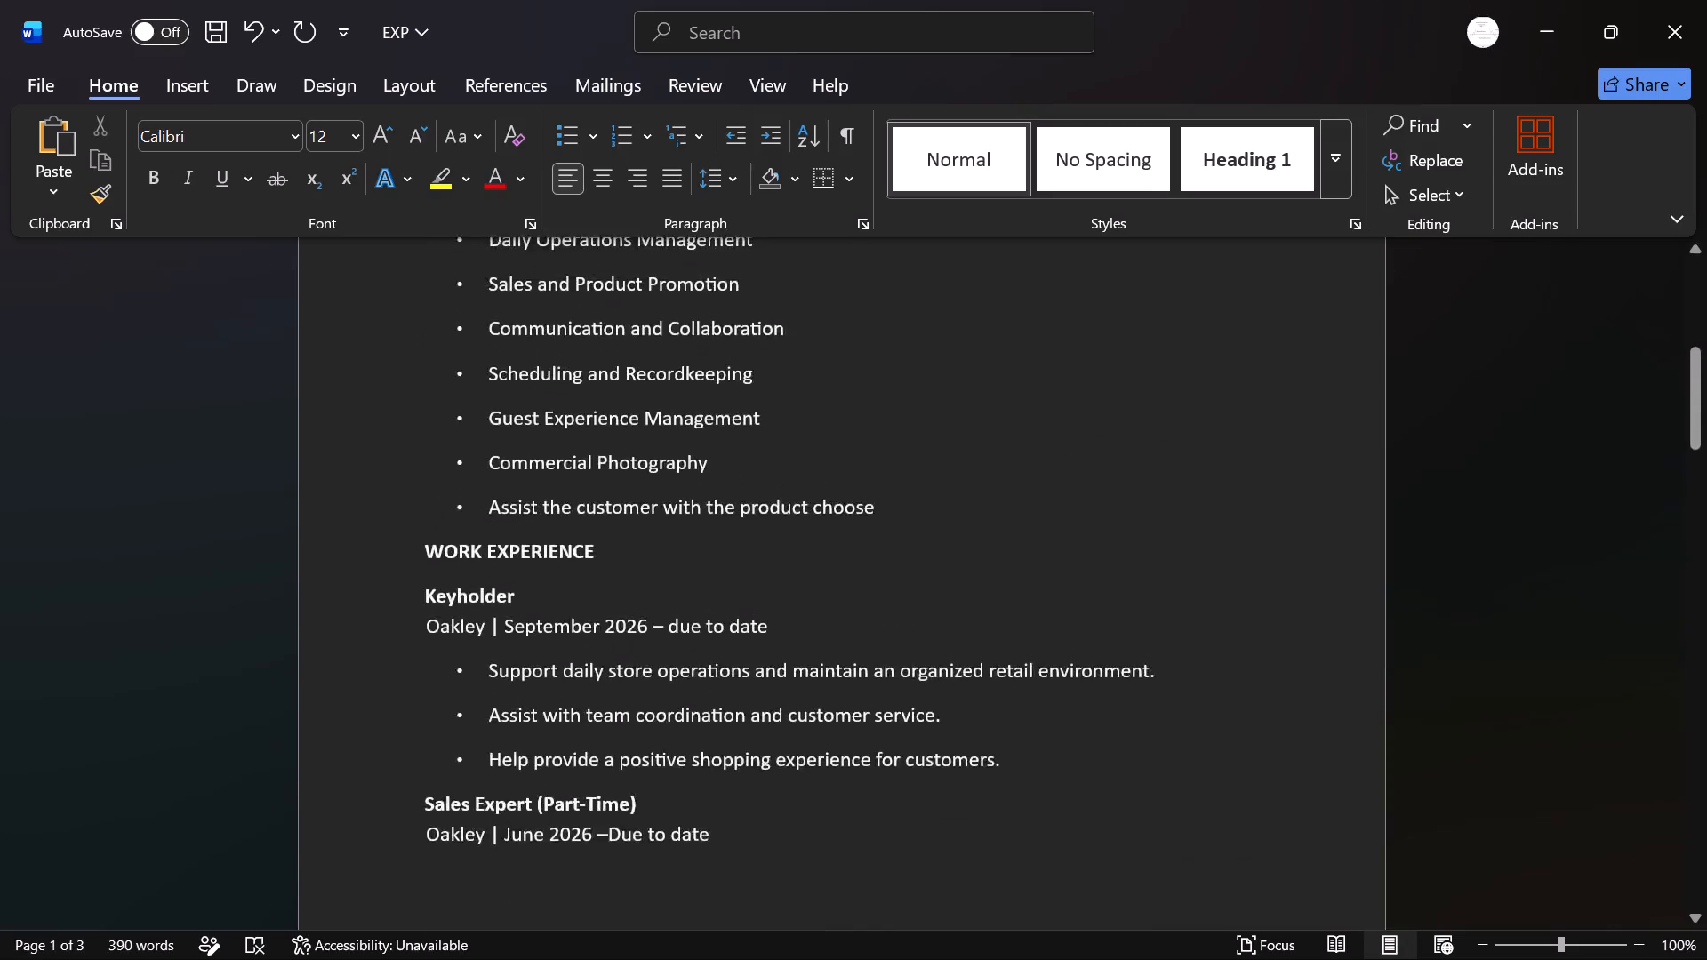
pyautogui.scroll(2, 835, 608)
pyautogui.scroll(7, 750, 674)
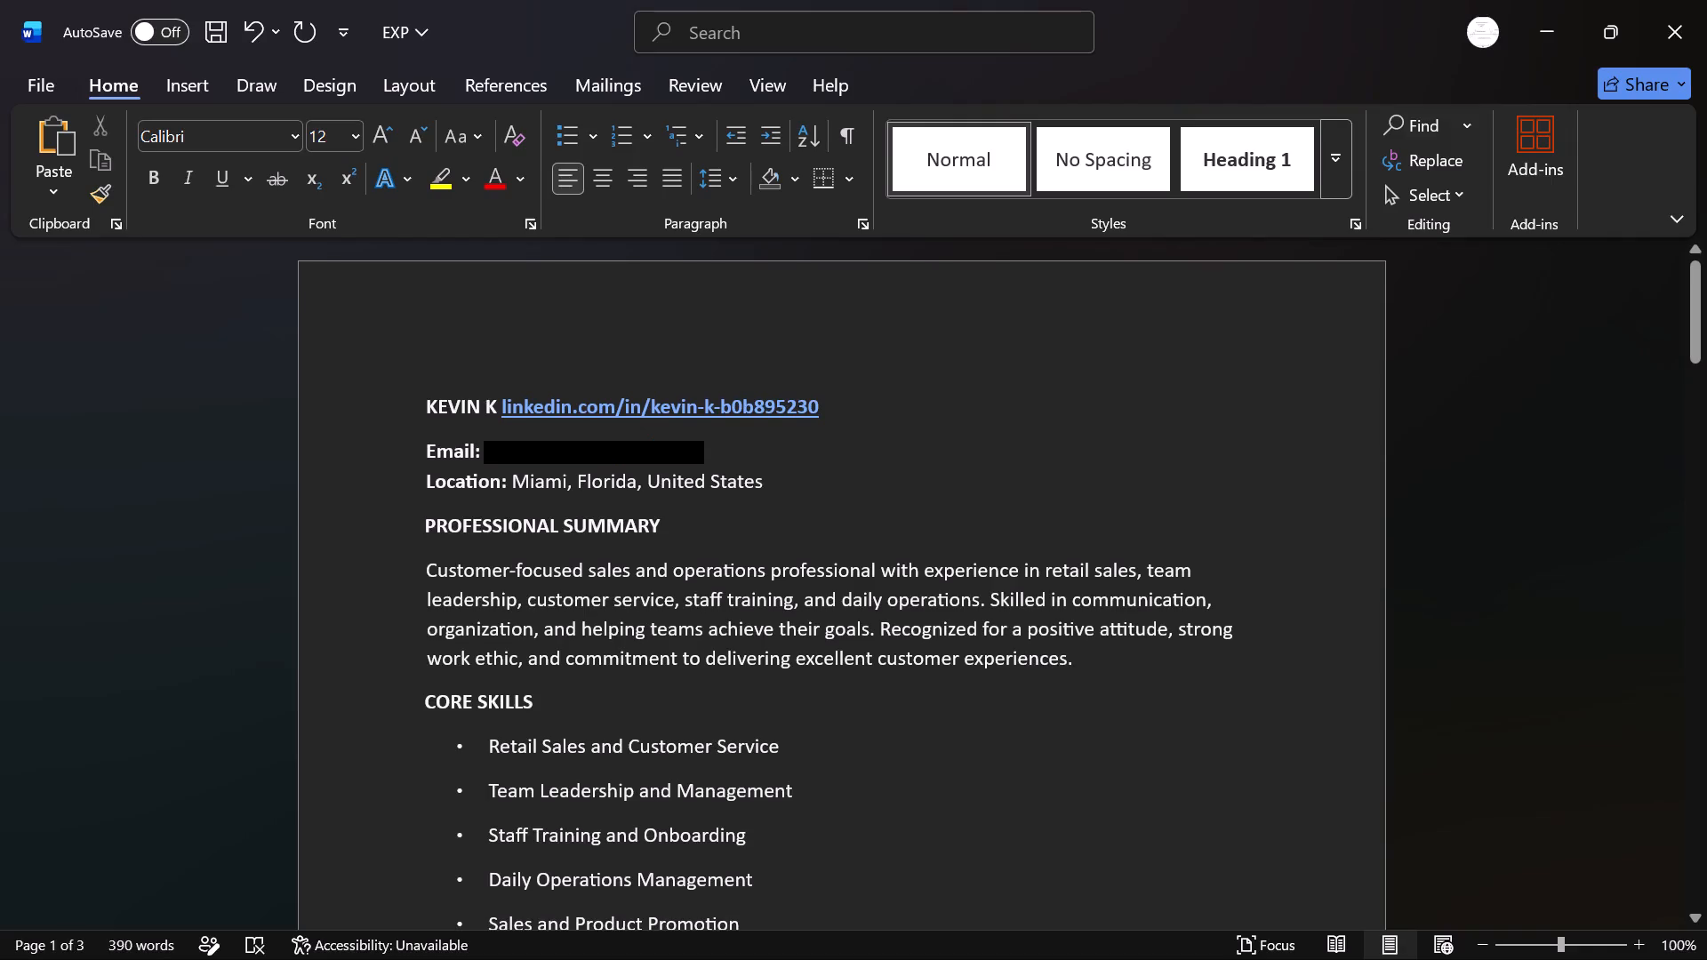
pyautogui.scroll(-19, 693, 503)
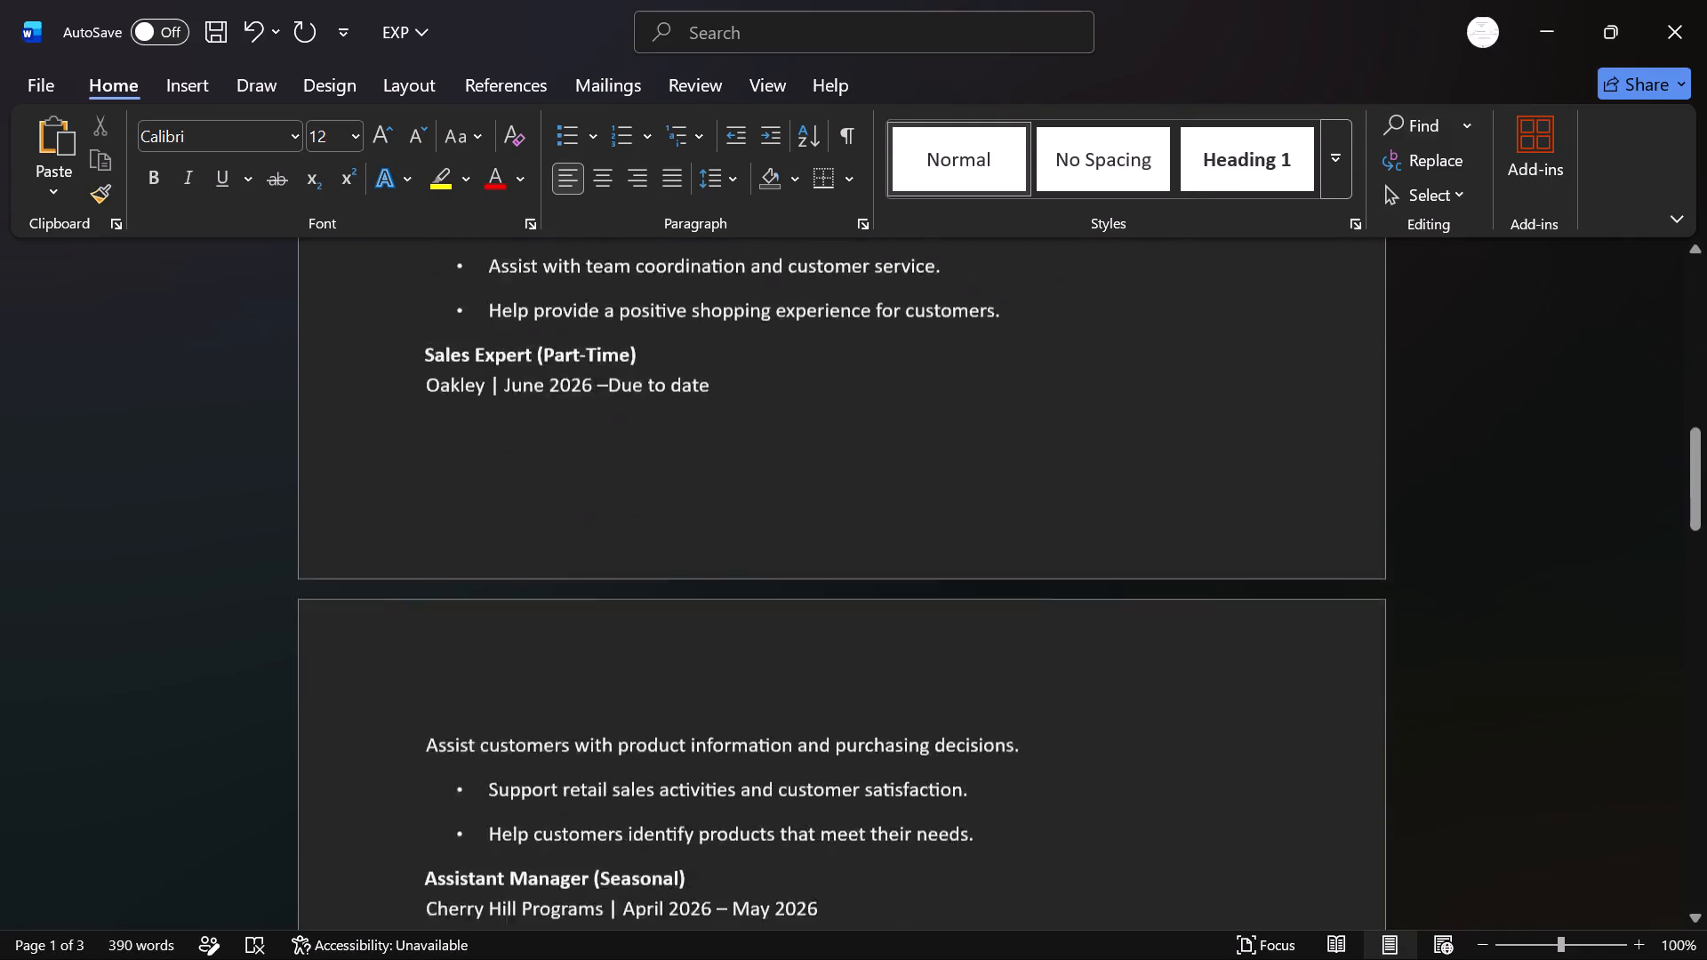
pyautogui.scroll(-9, 693, 503)
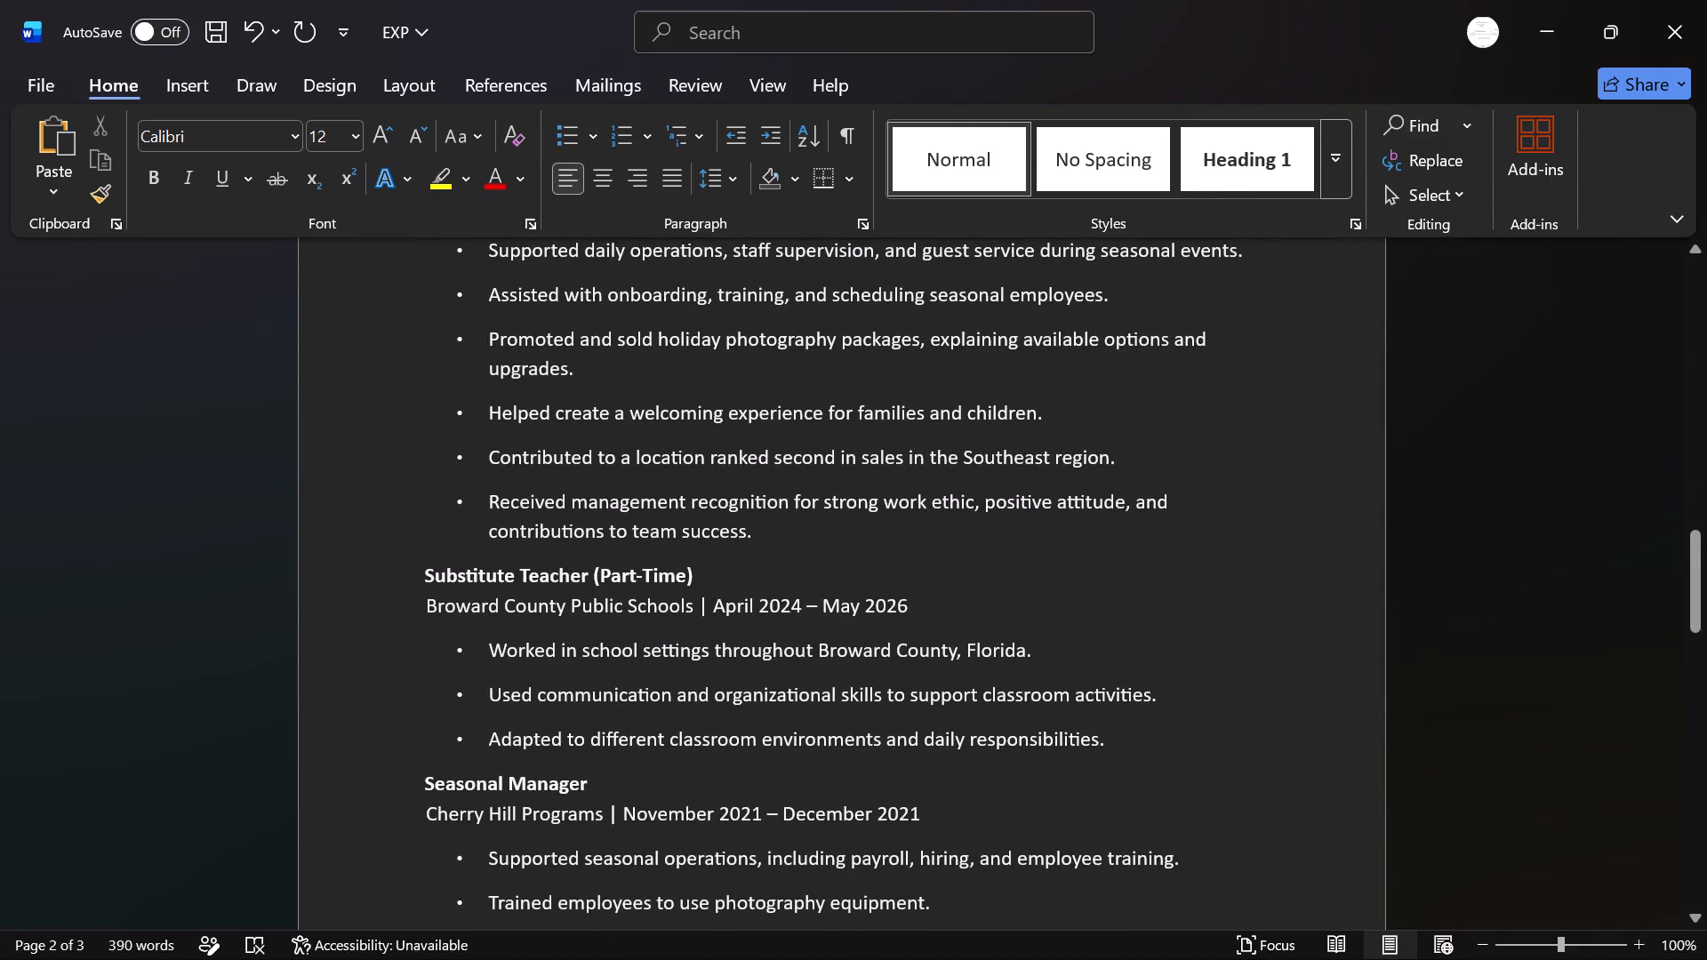
pyautogui.moveTo(501, 607); pyautogui.dragTo(428, 595)
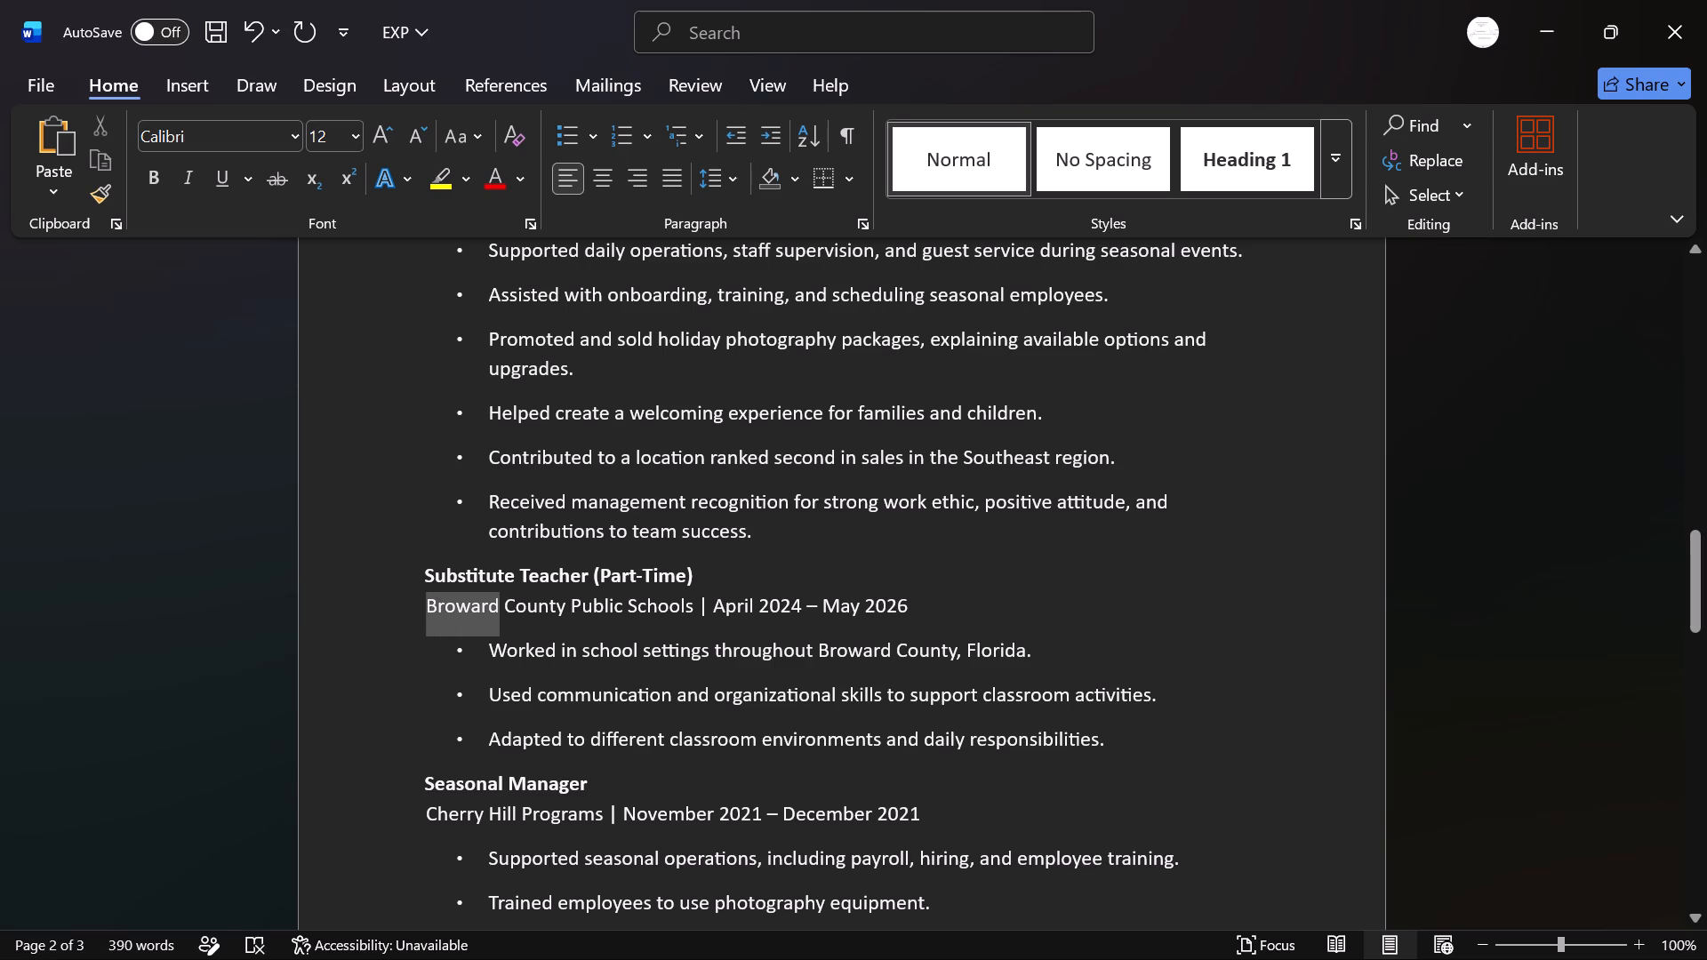
pyautogui.moveTo(428, 595); pyautogui.dragTo(423, 593)
pyautogui.press('BackSpace')
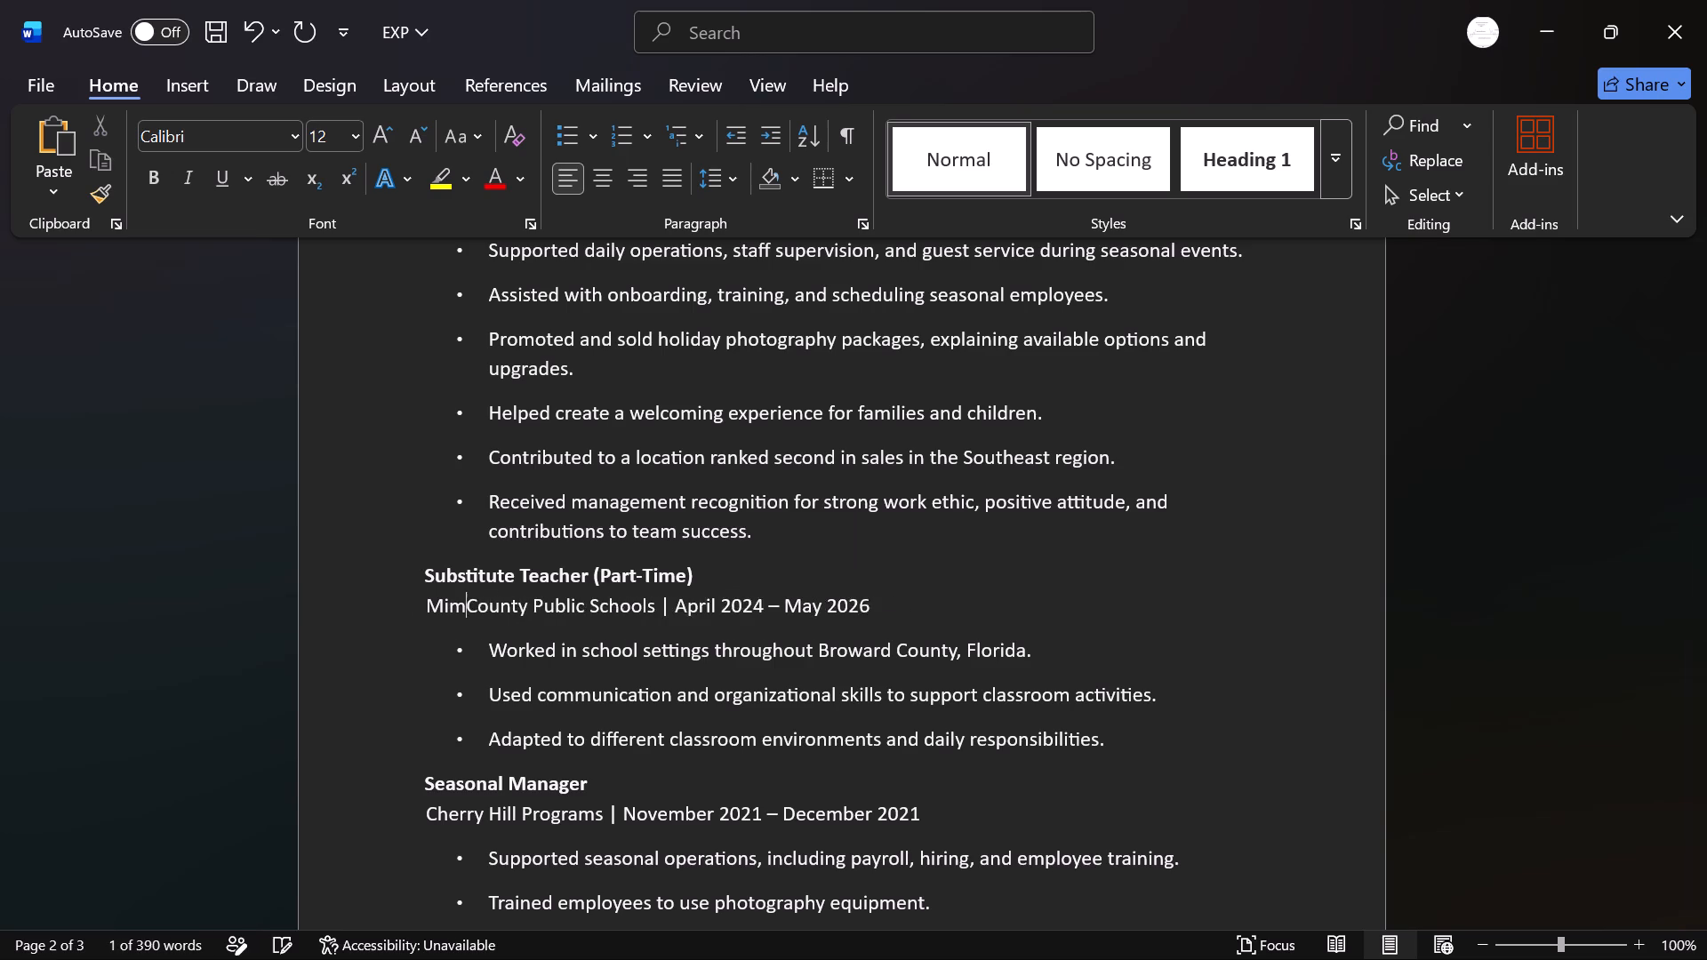
pyautogui.press('BackSpace')
pyautogui.press('BackSpace')
pyautogui.press('BackSpace')
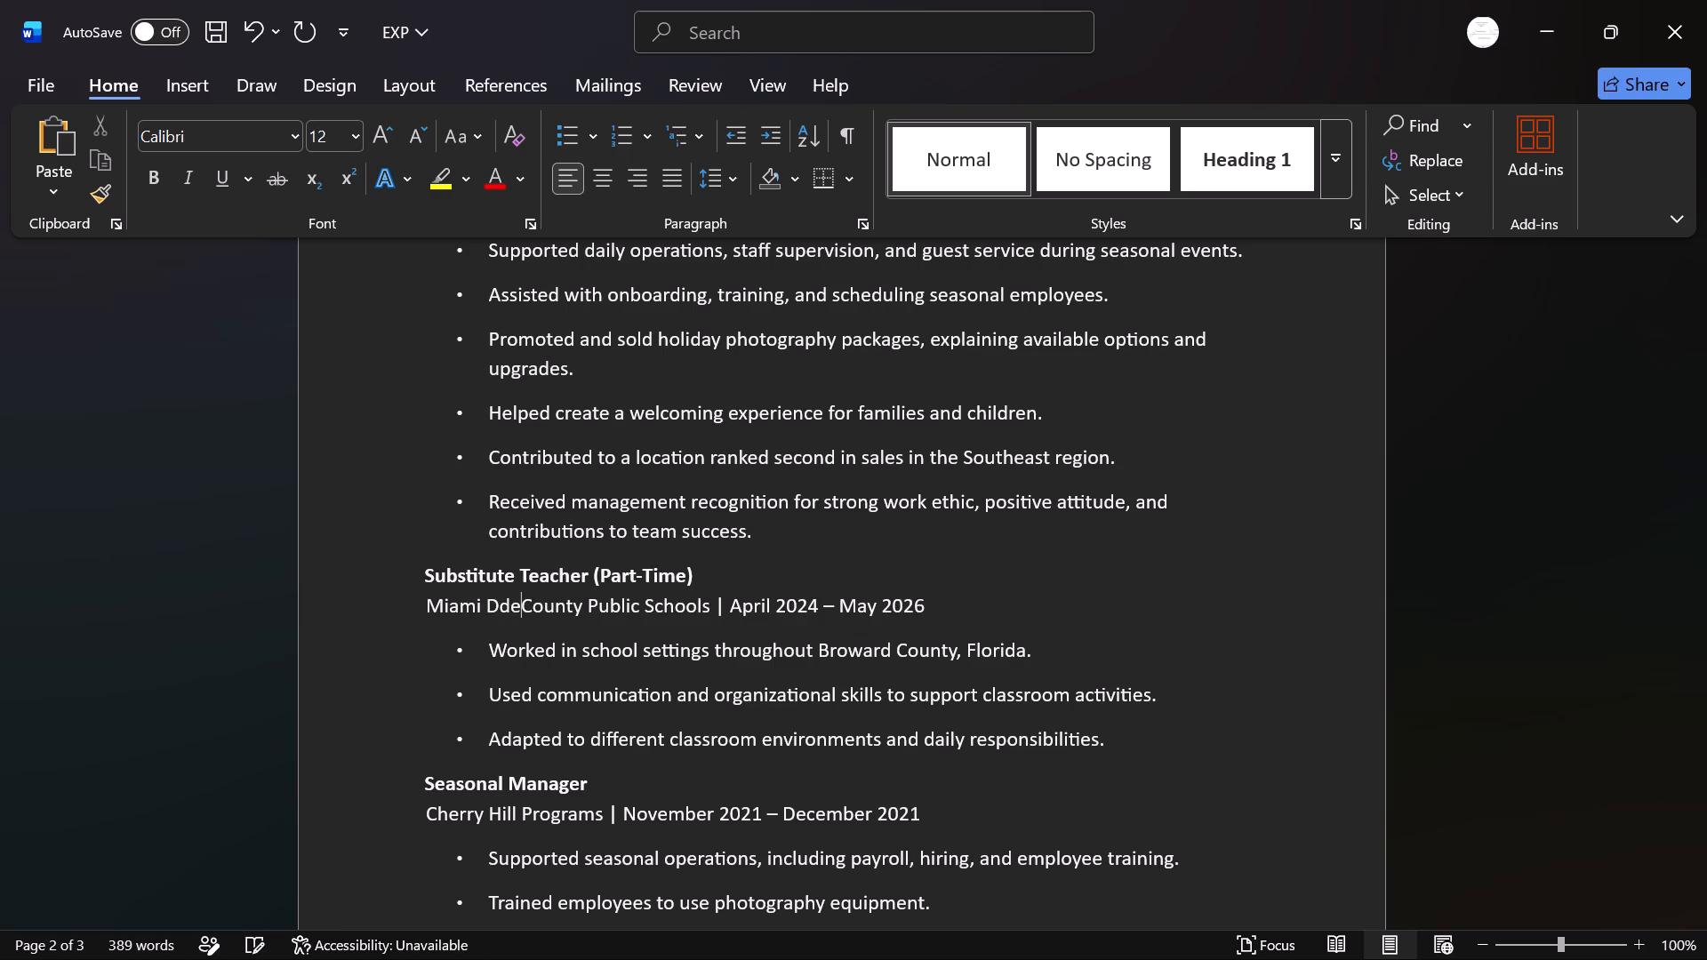
pyautogui.press('BackSpace')
pyautogui.press('BackSpace')
pyautogui.press('BackSpace')
pyautogui.write('ade')
pyautogui.press('space')
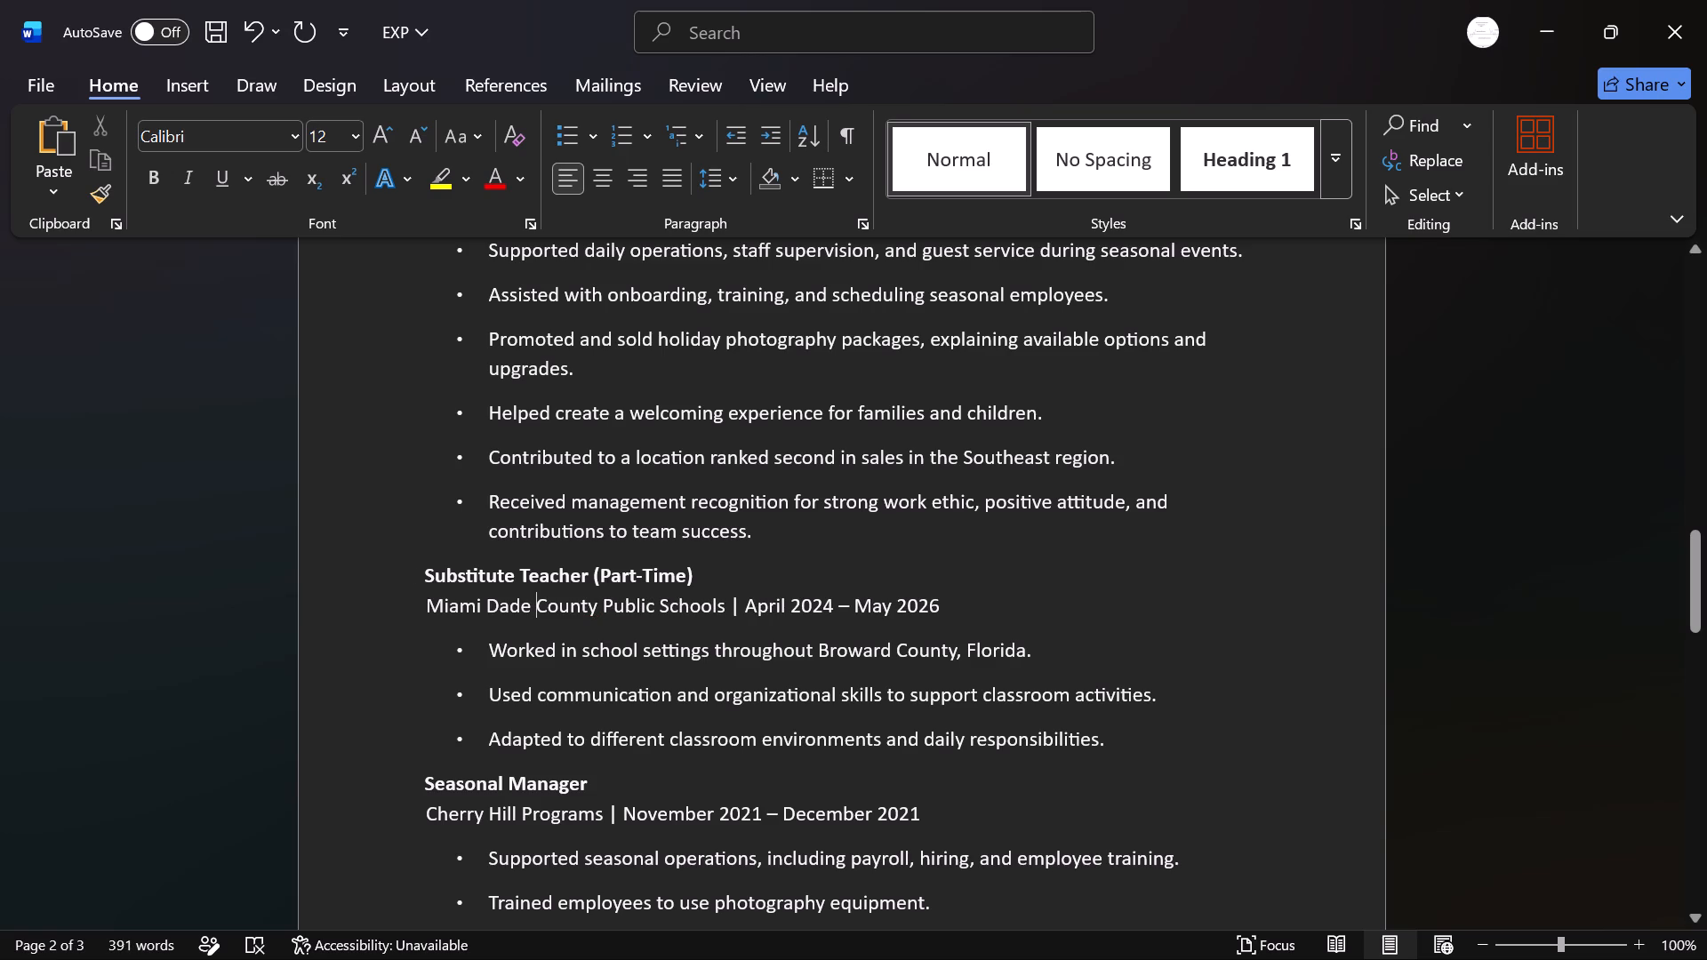
# Review the résumé from the Substitute Teacher entry through the professional strengths, and back up to the contact details.
pyautogui.scroll(-5, 652, 606)
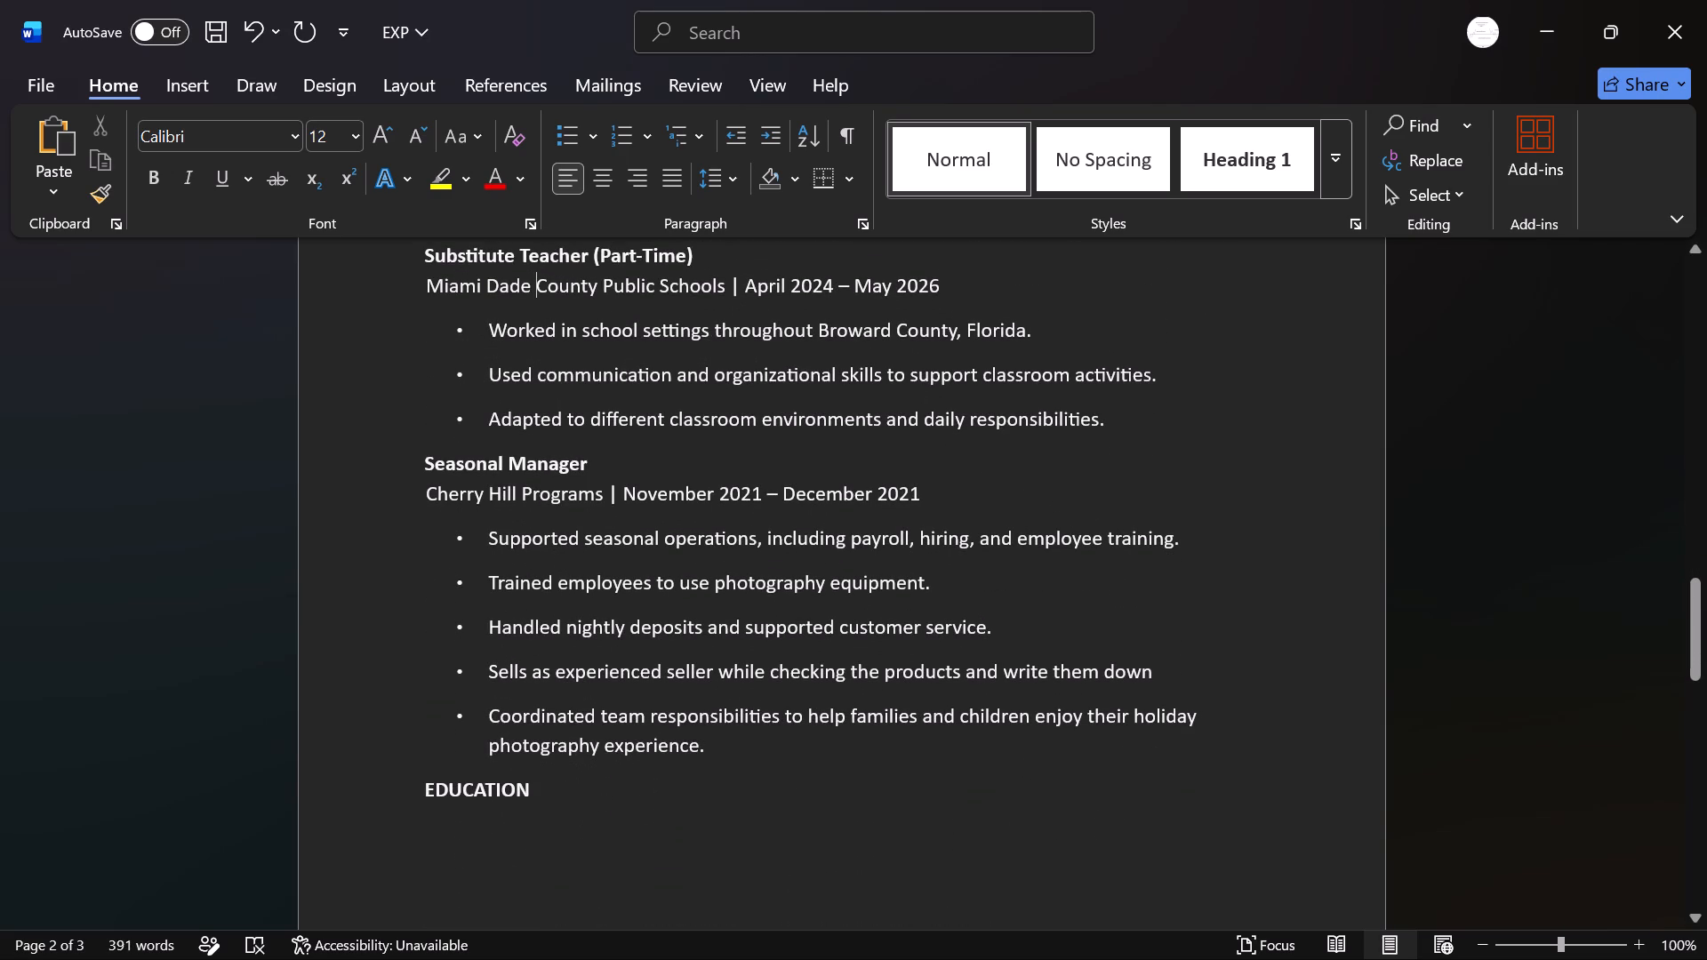
pyautogui.moveTo(483, 495); pyautogui.dragTo(428, 487)
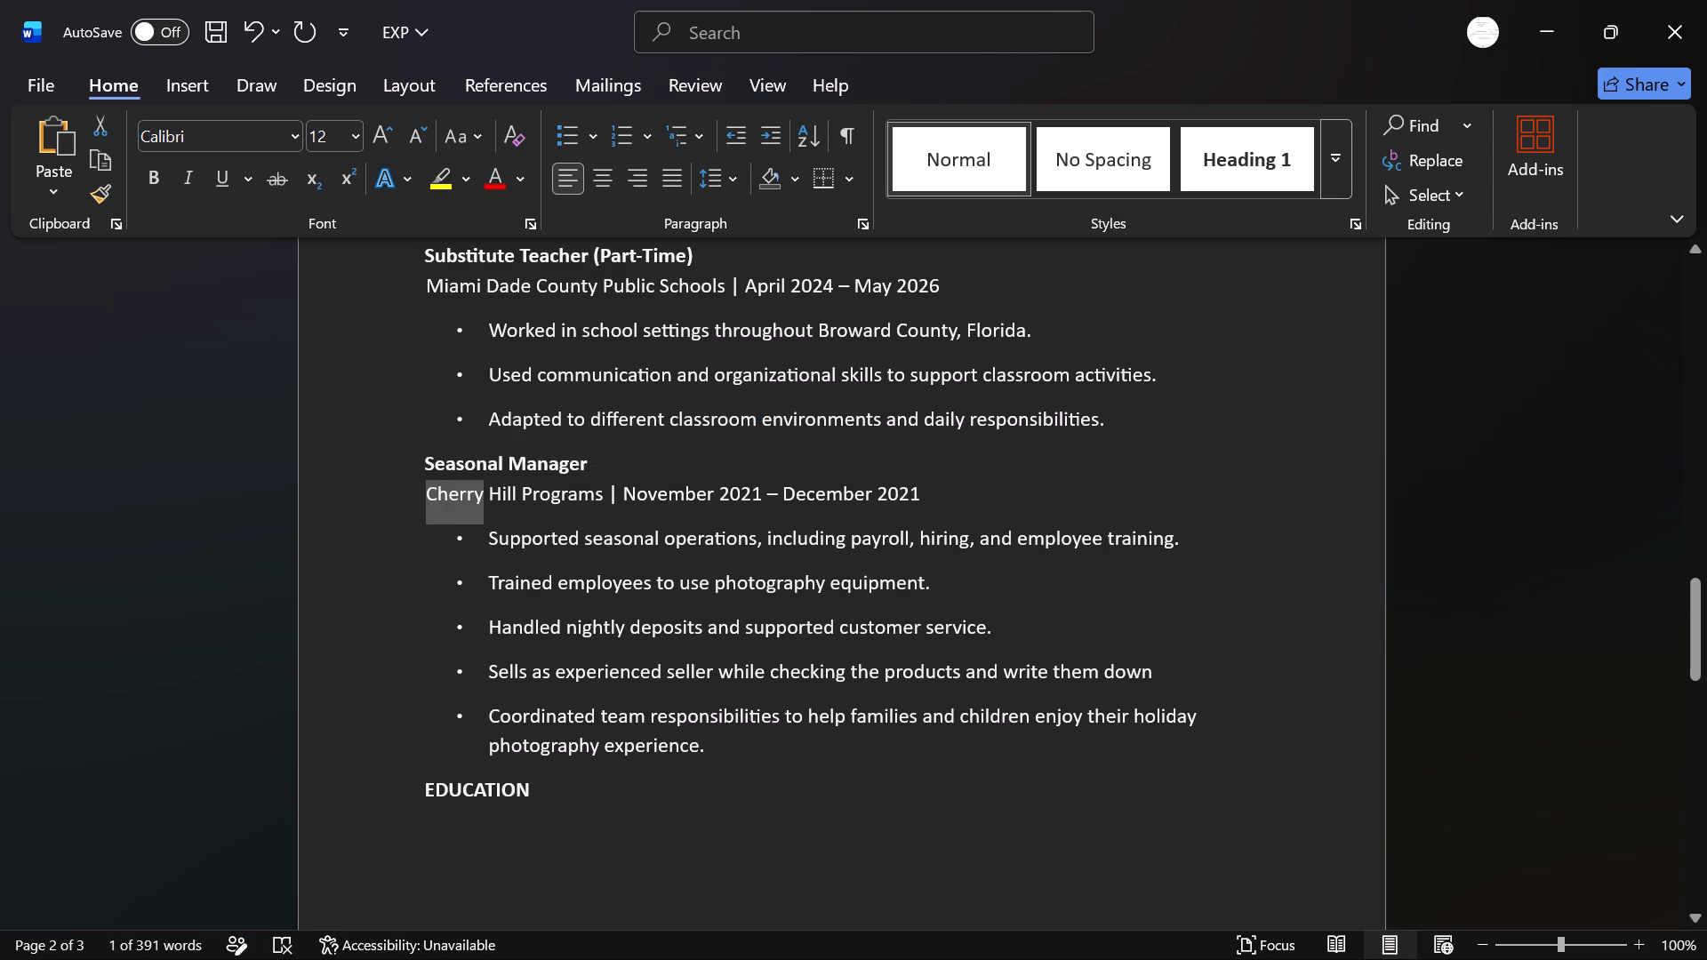
pyautogui.click(761, 776)
pyautogui.scroll(-5, 565, 723)
pyautogui.scroll(-3, 544, 422)
pyautogui.scroll(-8, 685, 619)
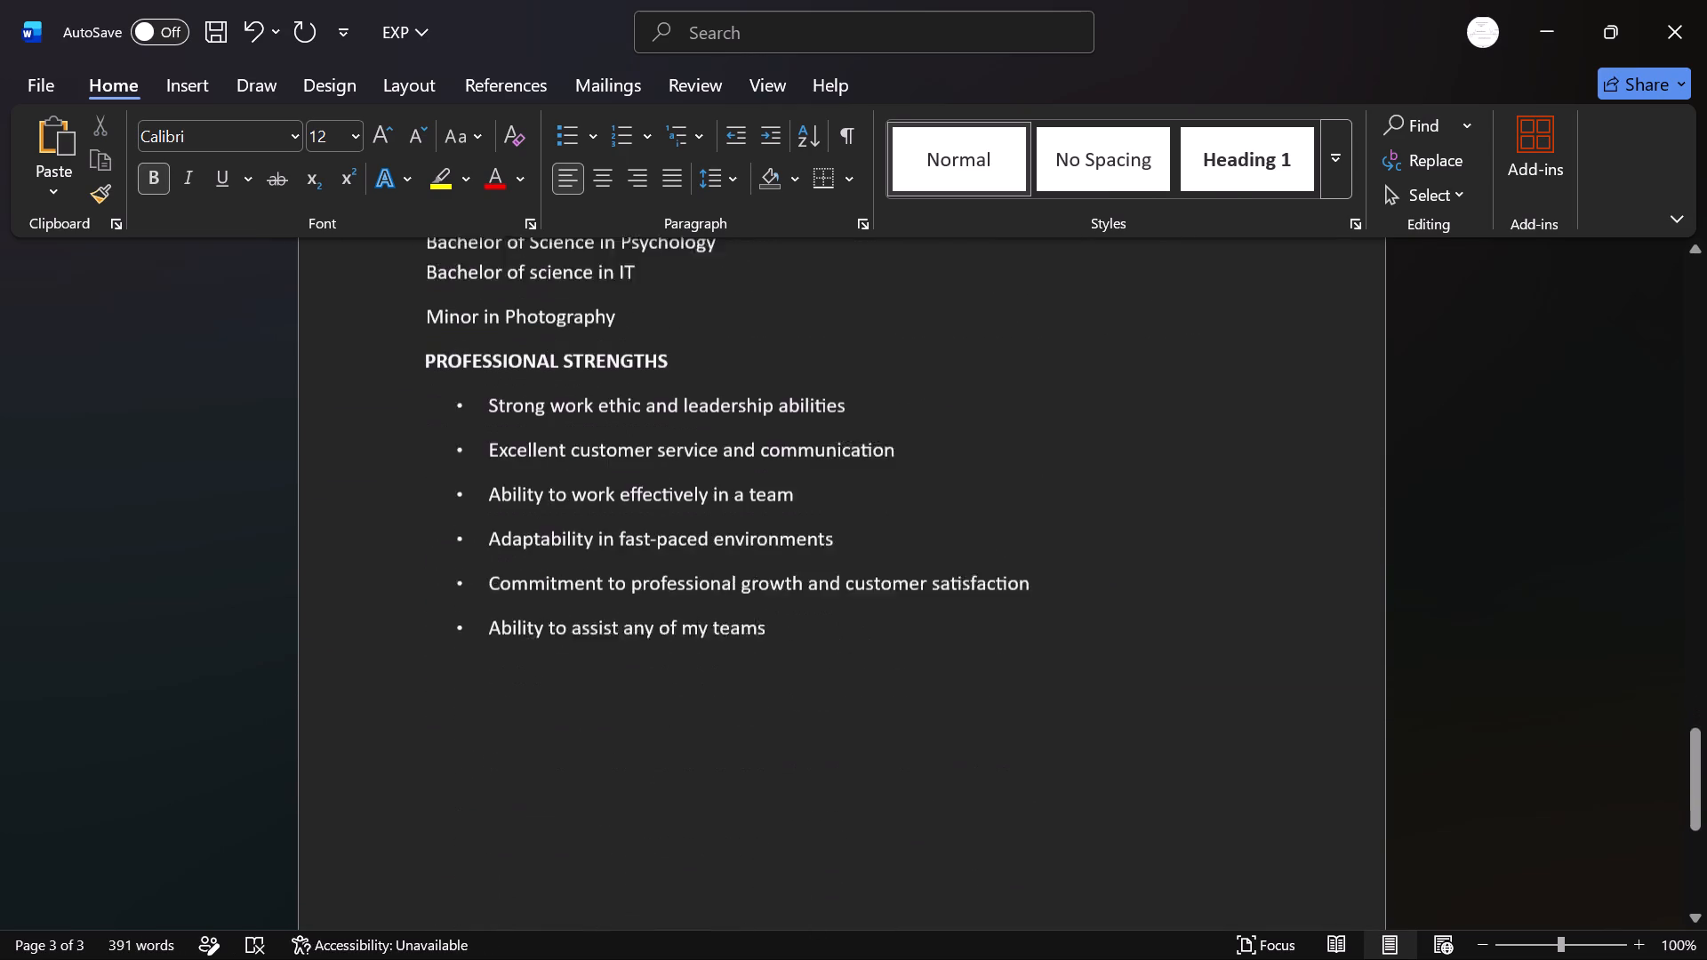
pyautogui.scroll(-5, 636, 581)
pyautogui.scroll(20, 636, 581)
pyautogui.scroll(9, 636, 581)
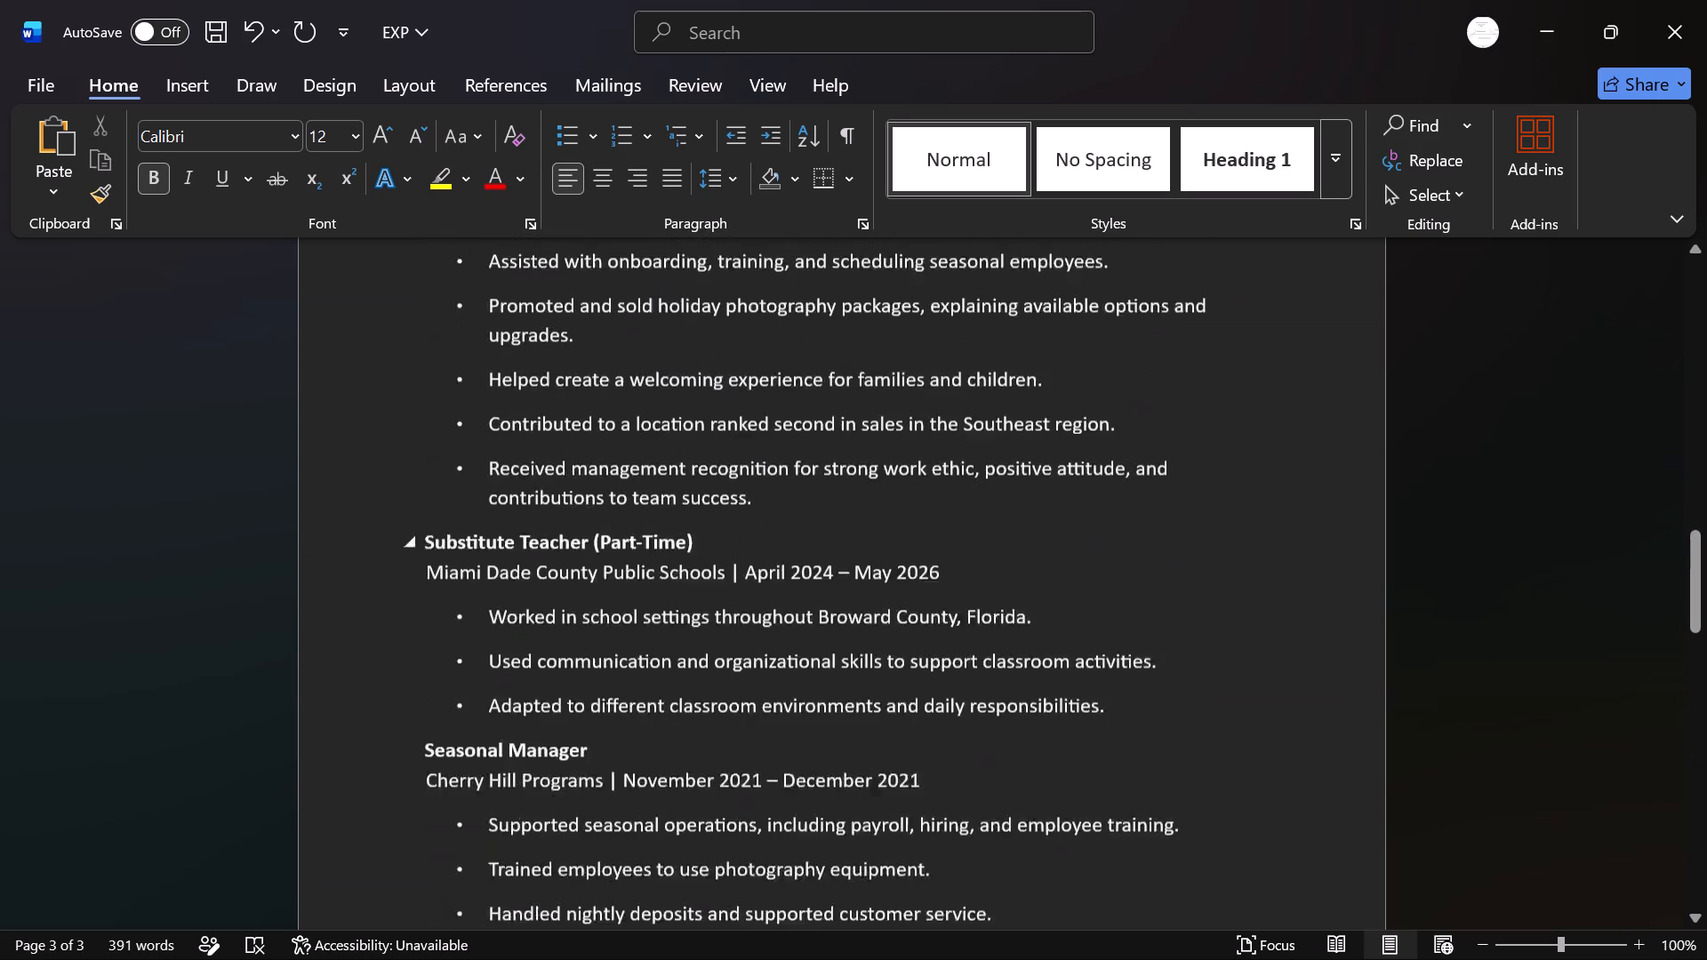
pyautogui.scroll(8, 636, 579)
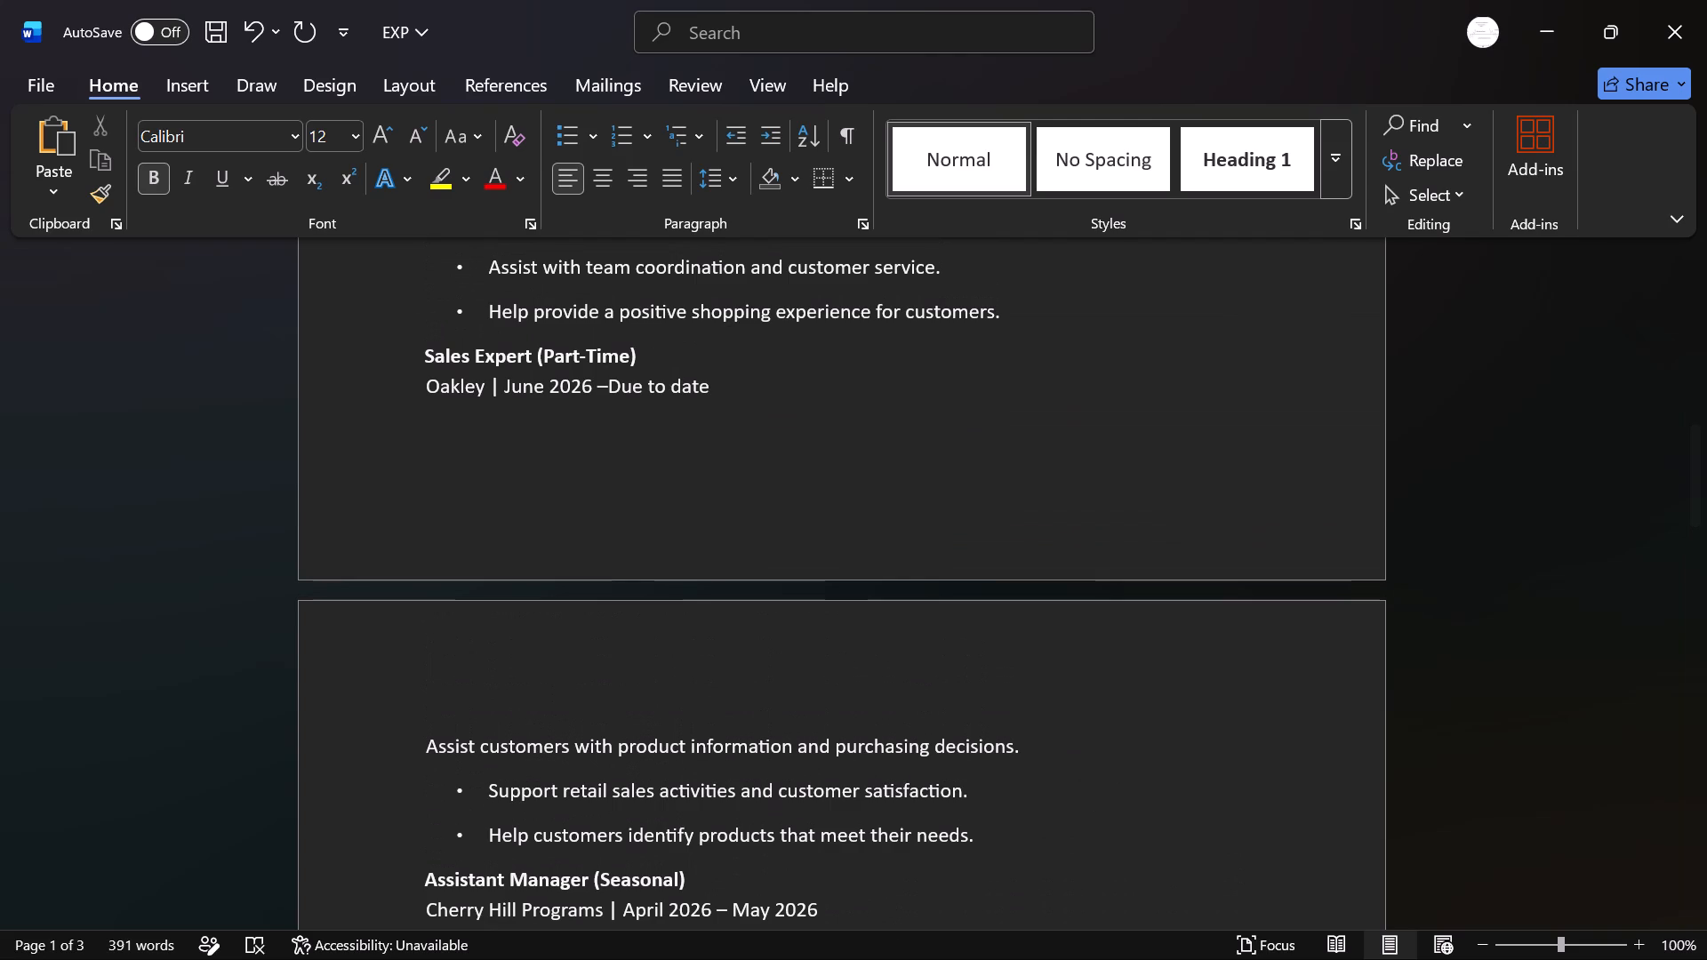
pyautogui.scroll(8, 653, 573)
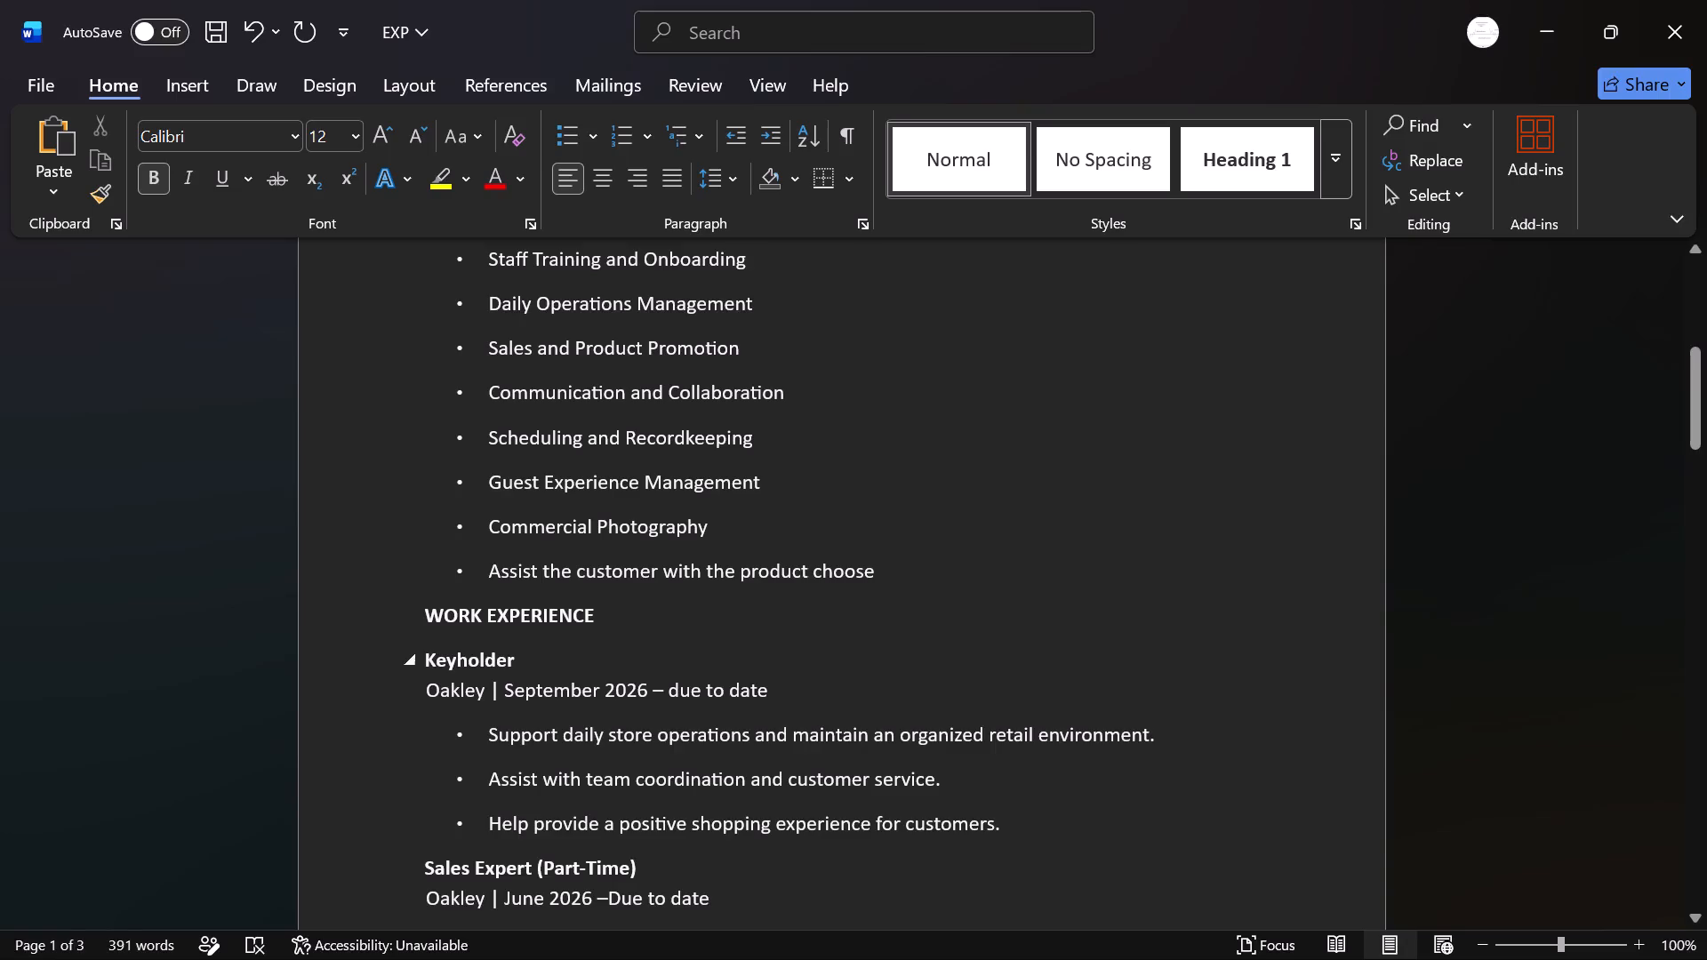
pyautogui.scroll(8, 518, 664)
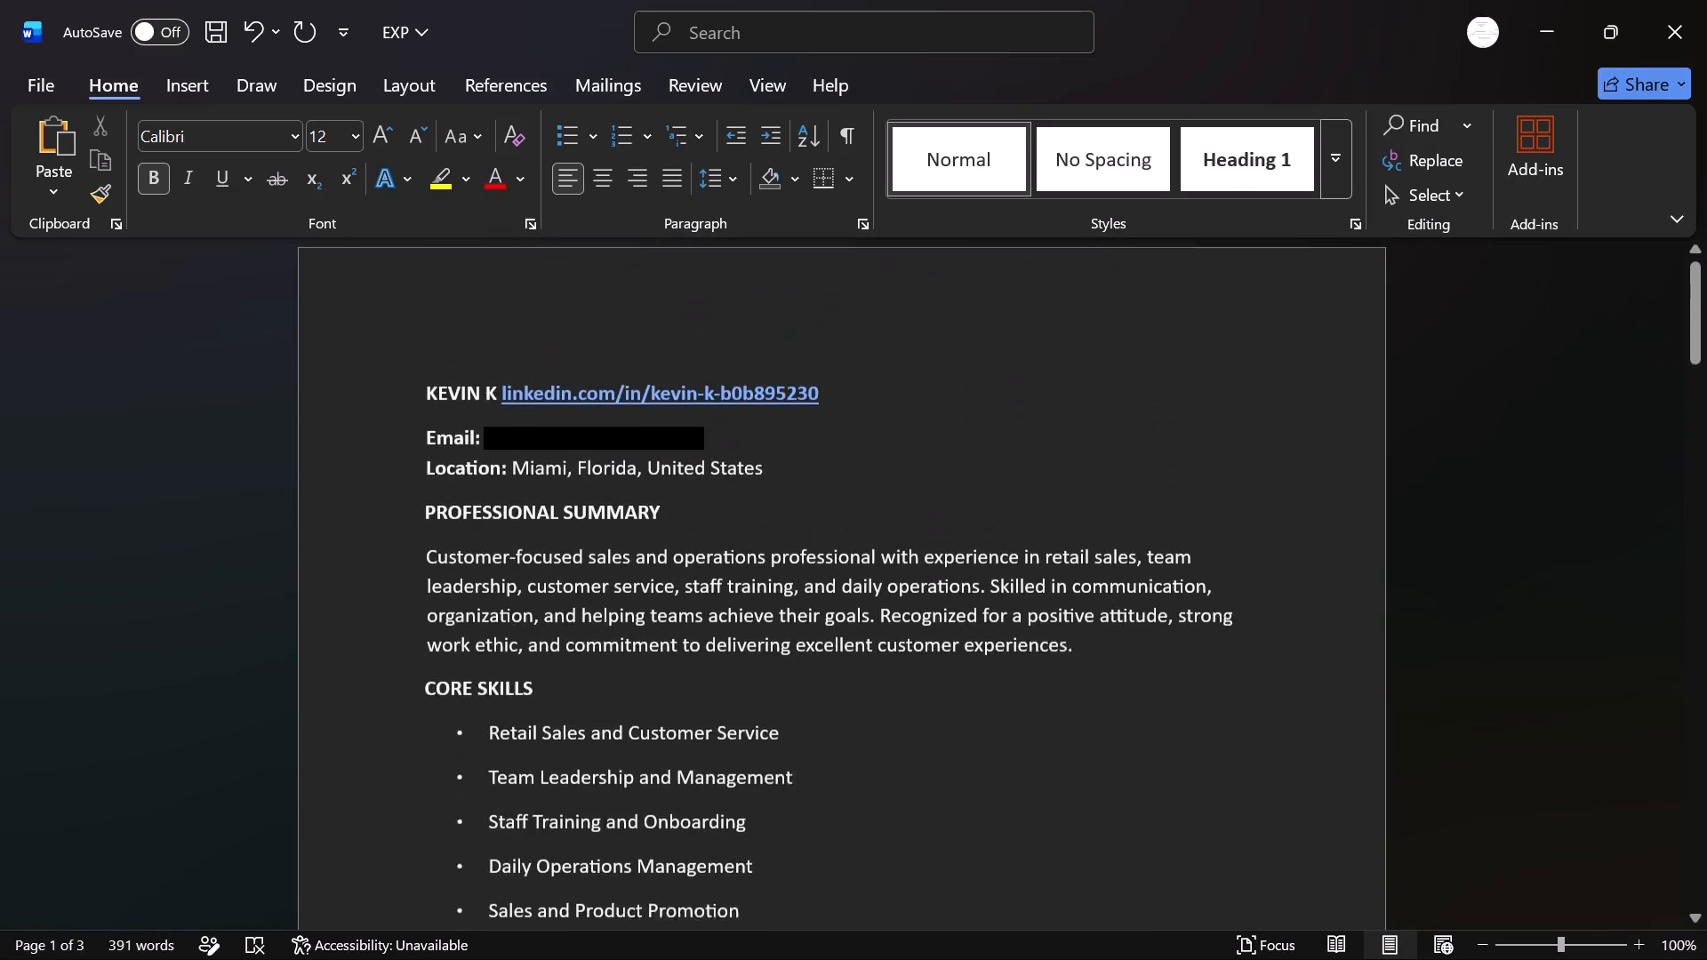
pyautogui.scroll(8, 518, 664)
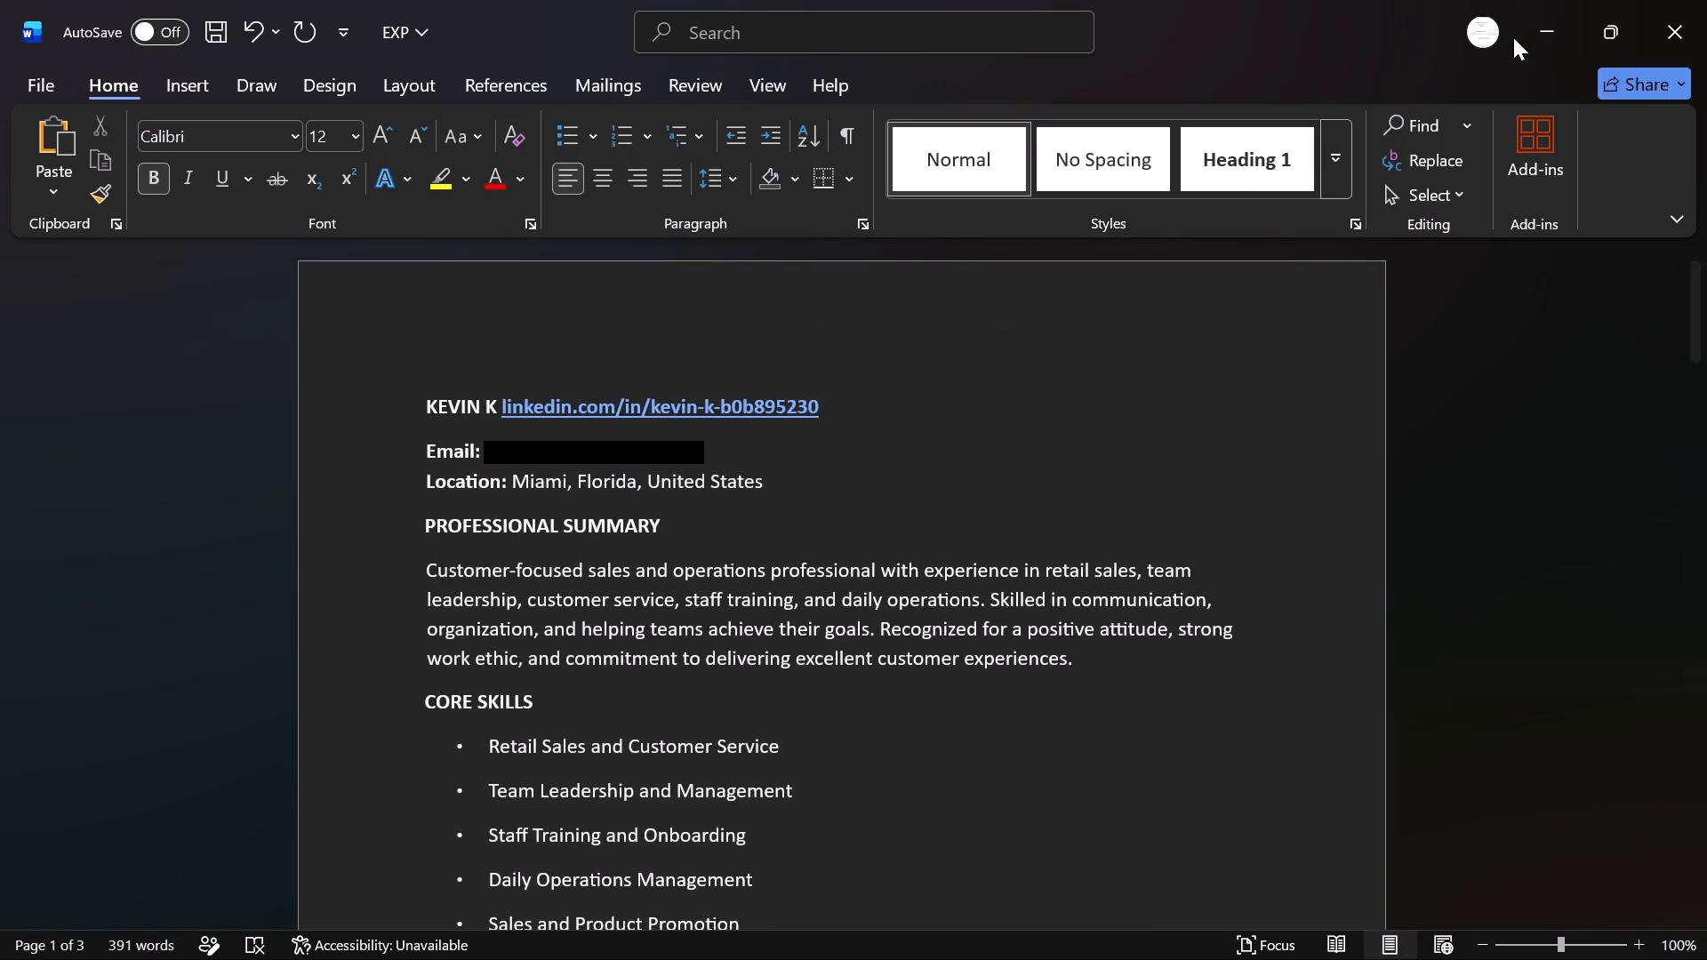
# Minimise the résumé document and the browser window and switch to TradingView.
pyautogui.click(1530, 31)
pyautogui.click(1556, 0)
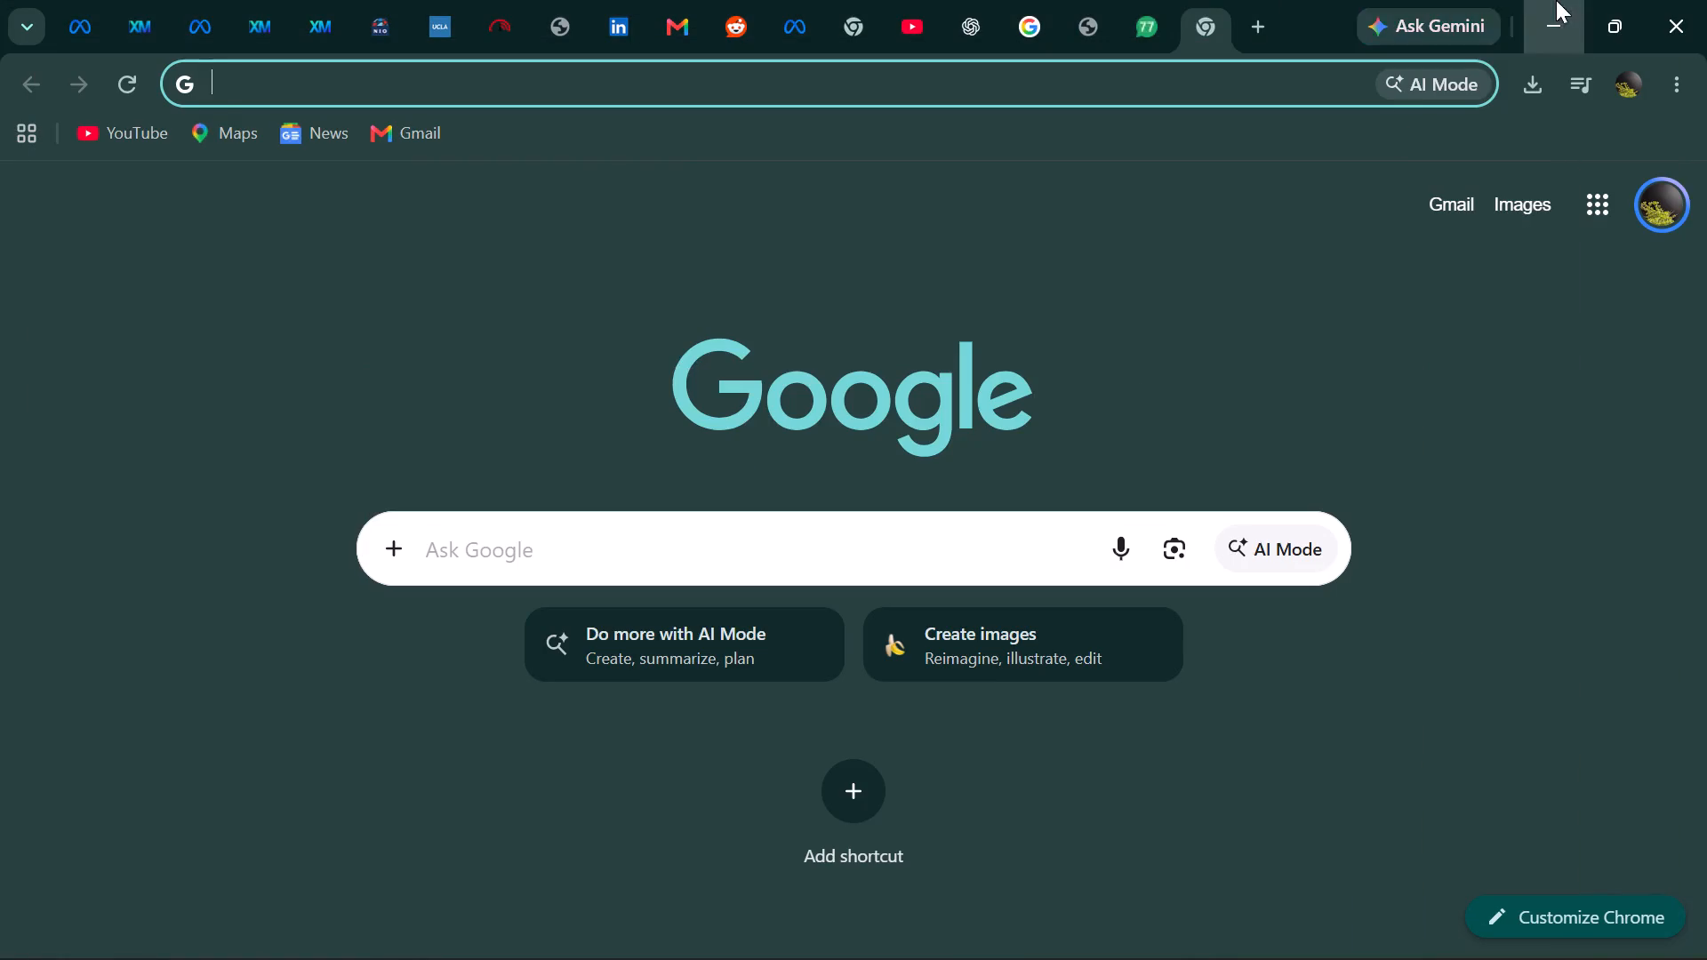
pyautogui.click(974, 929)
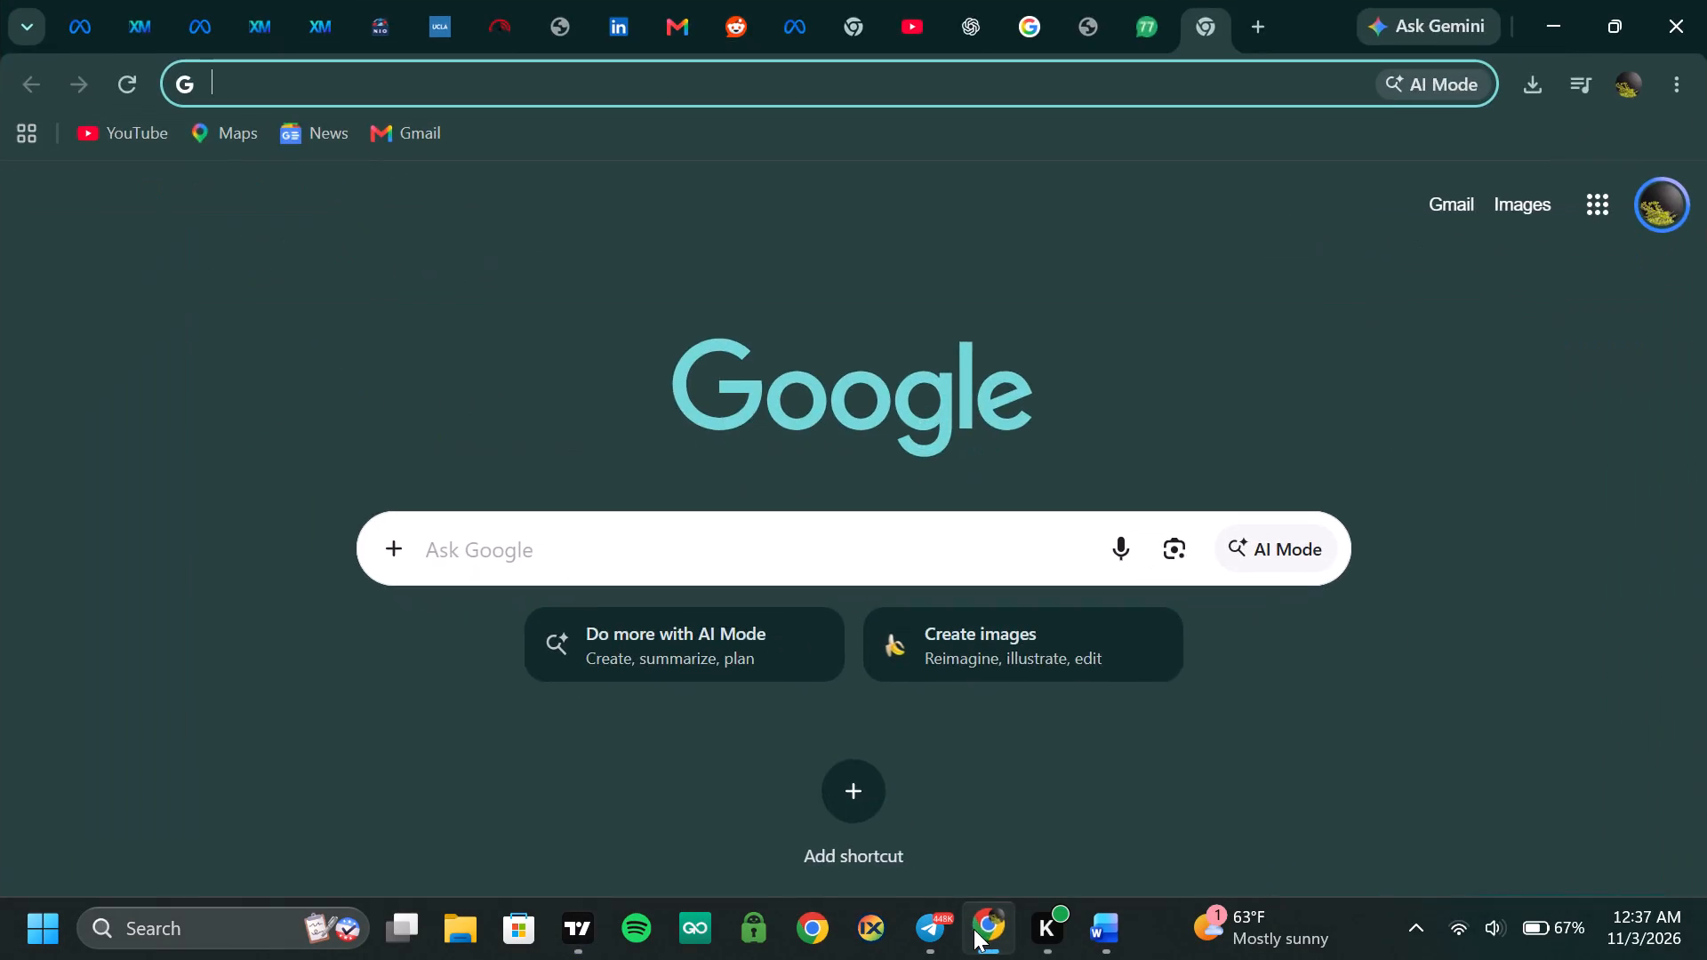
pyautogui.click(974, 929)
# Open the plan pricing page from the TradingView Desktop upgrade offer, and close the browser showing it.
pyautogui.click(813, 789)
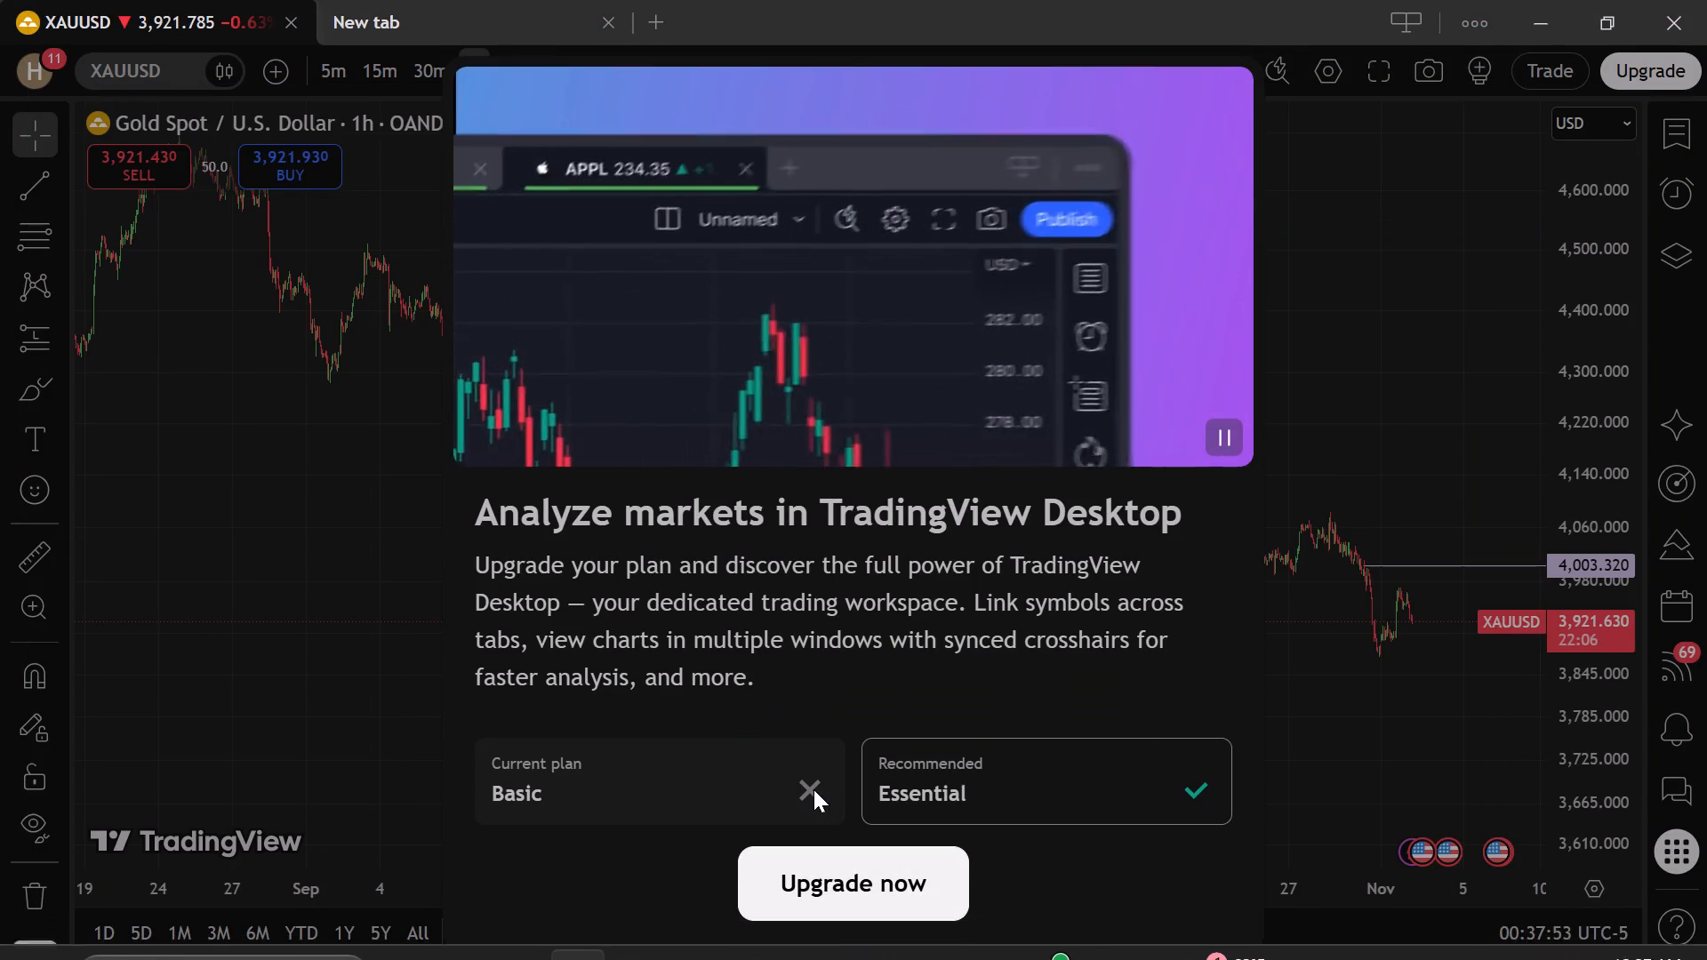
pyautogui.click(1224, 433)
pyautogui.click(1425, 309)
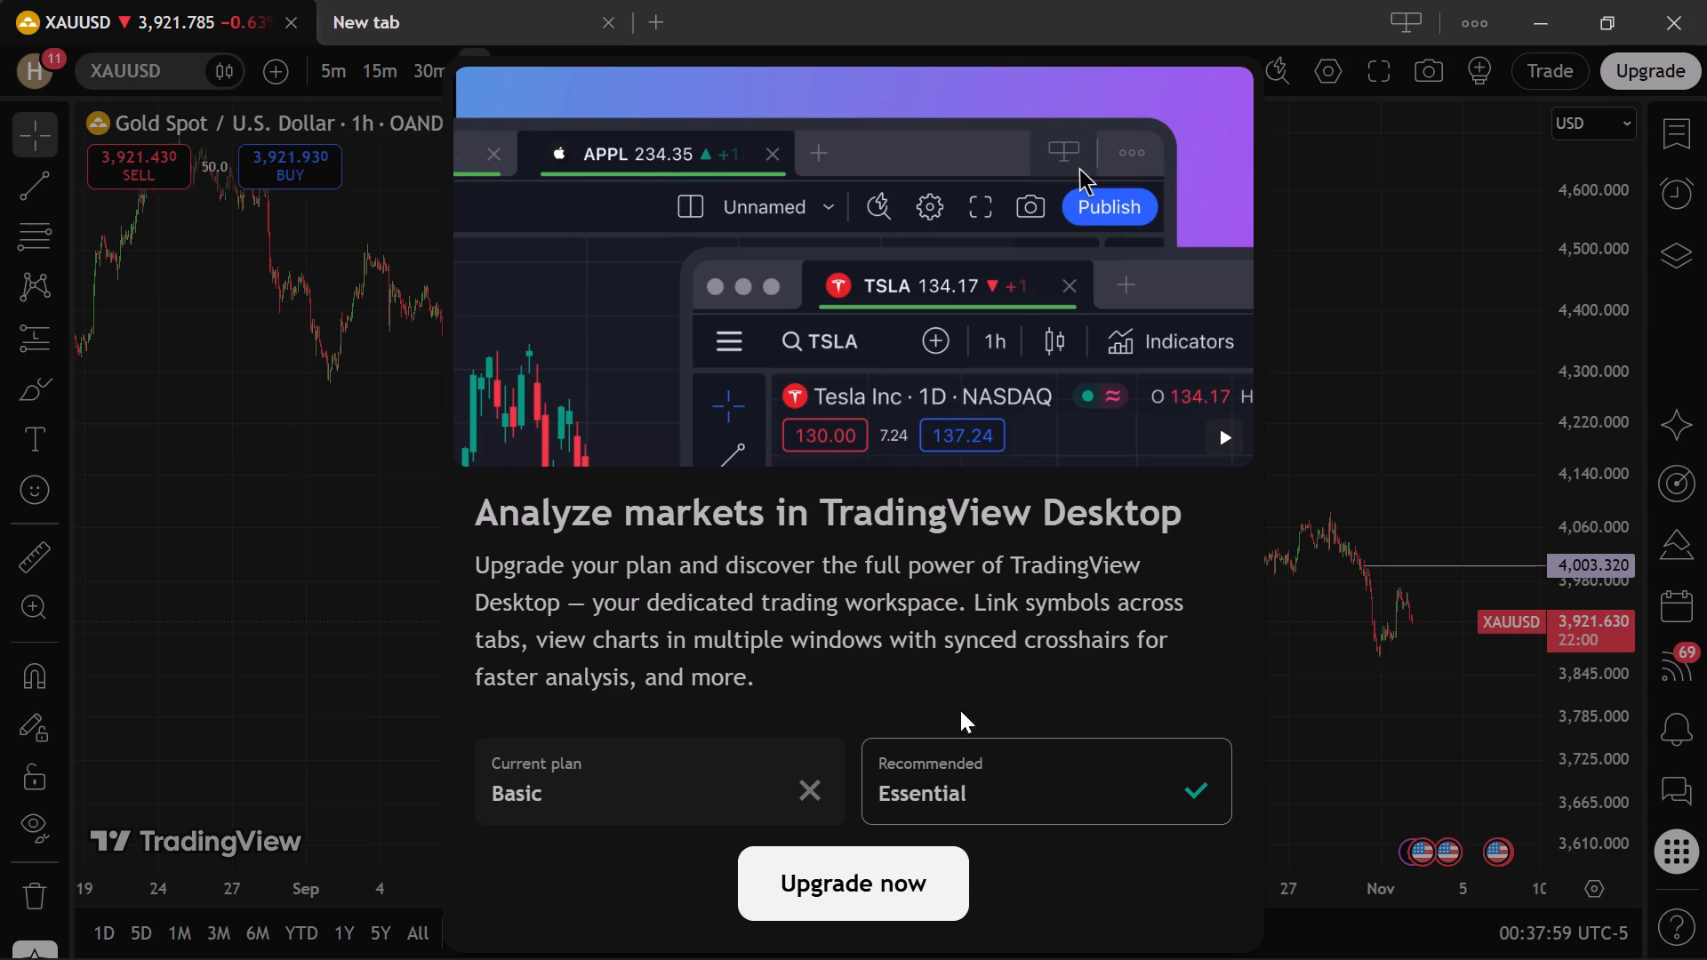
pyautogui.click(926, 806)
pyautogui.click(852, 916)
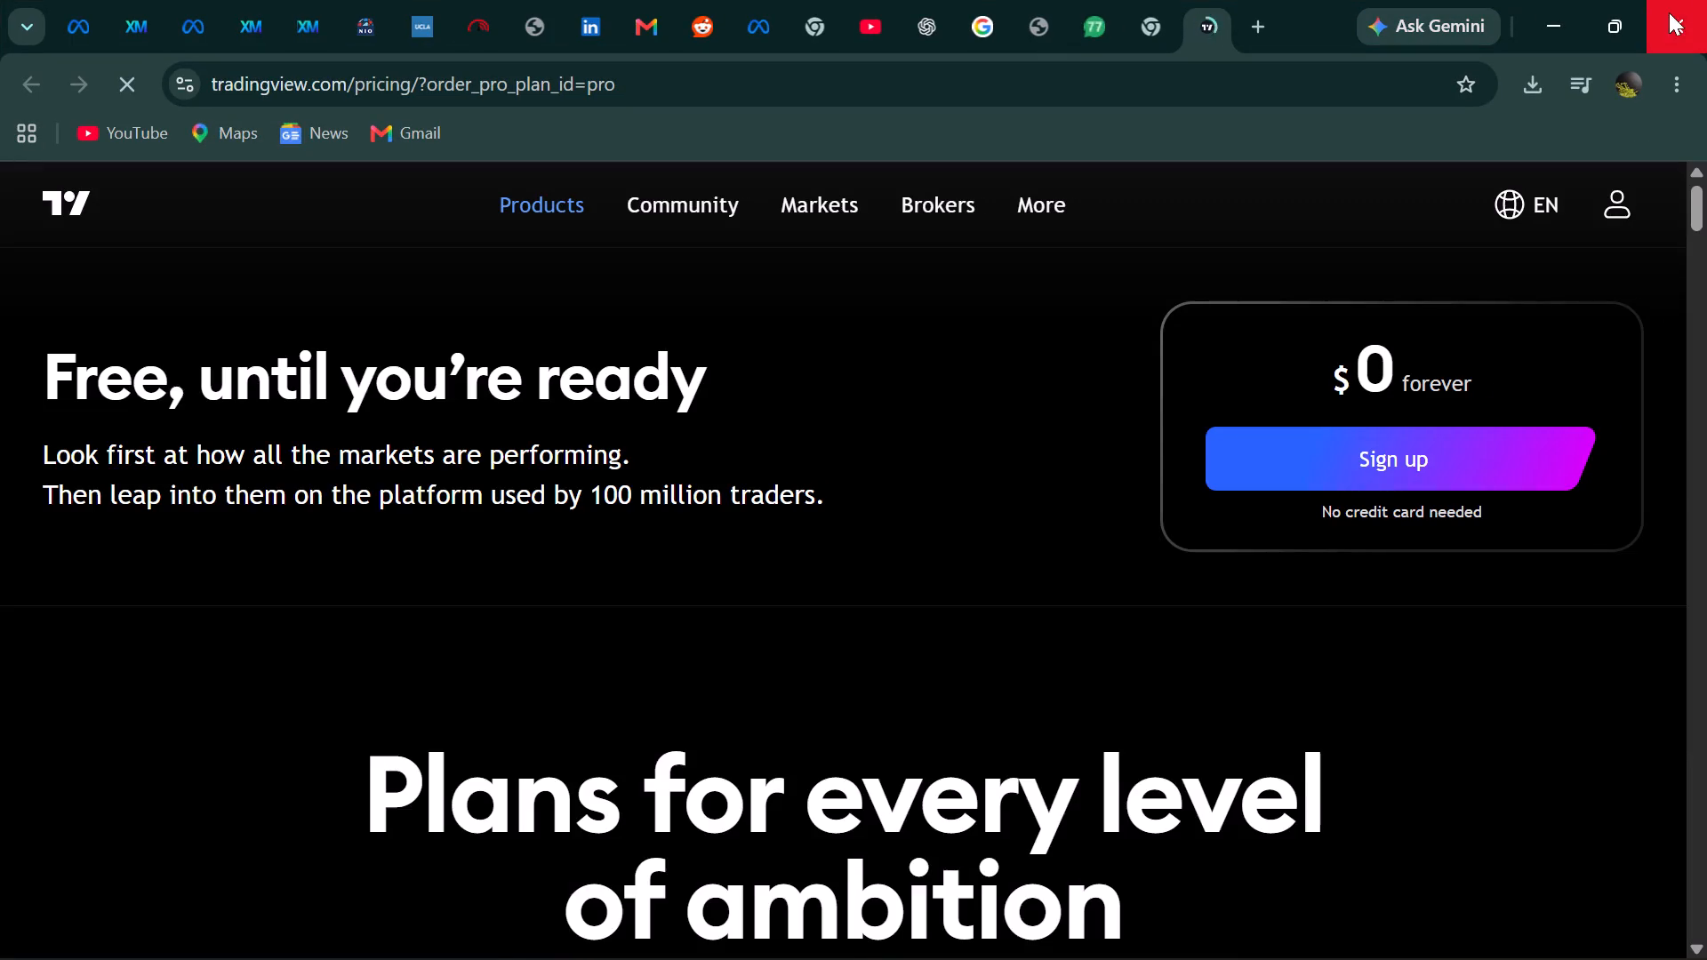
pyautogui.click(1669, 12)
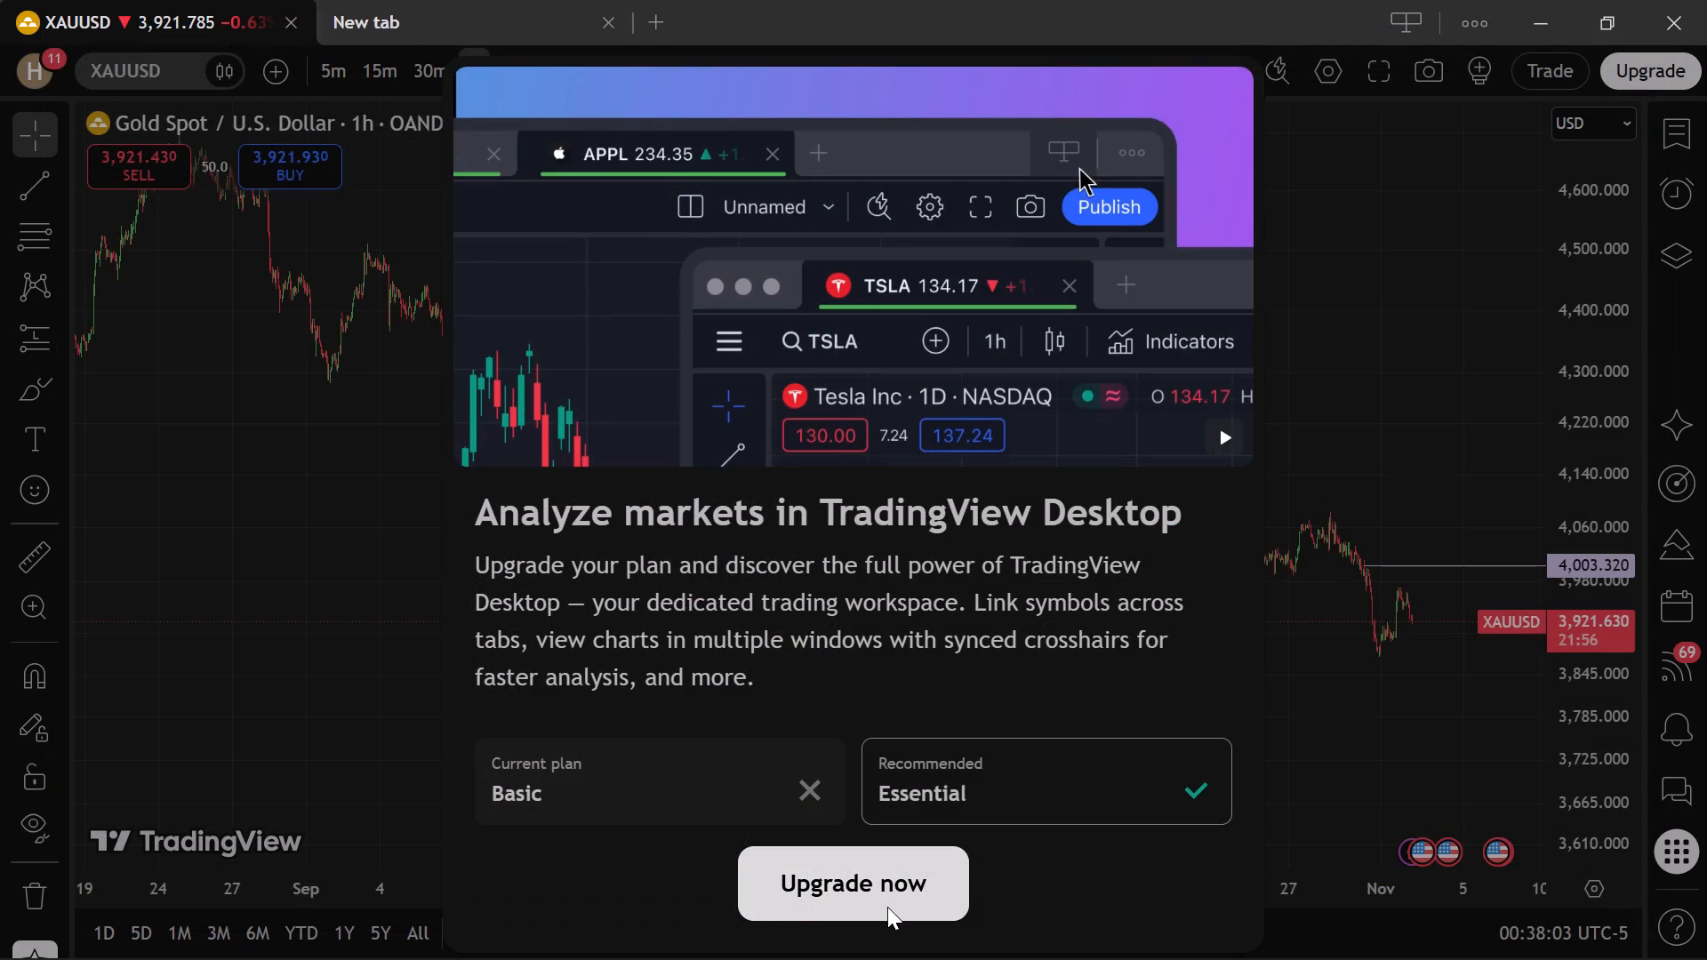
# Close the TradingView window that shows the upgrade offer.
pyautogui.click(910, 882)
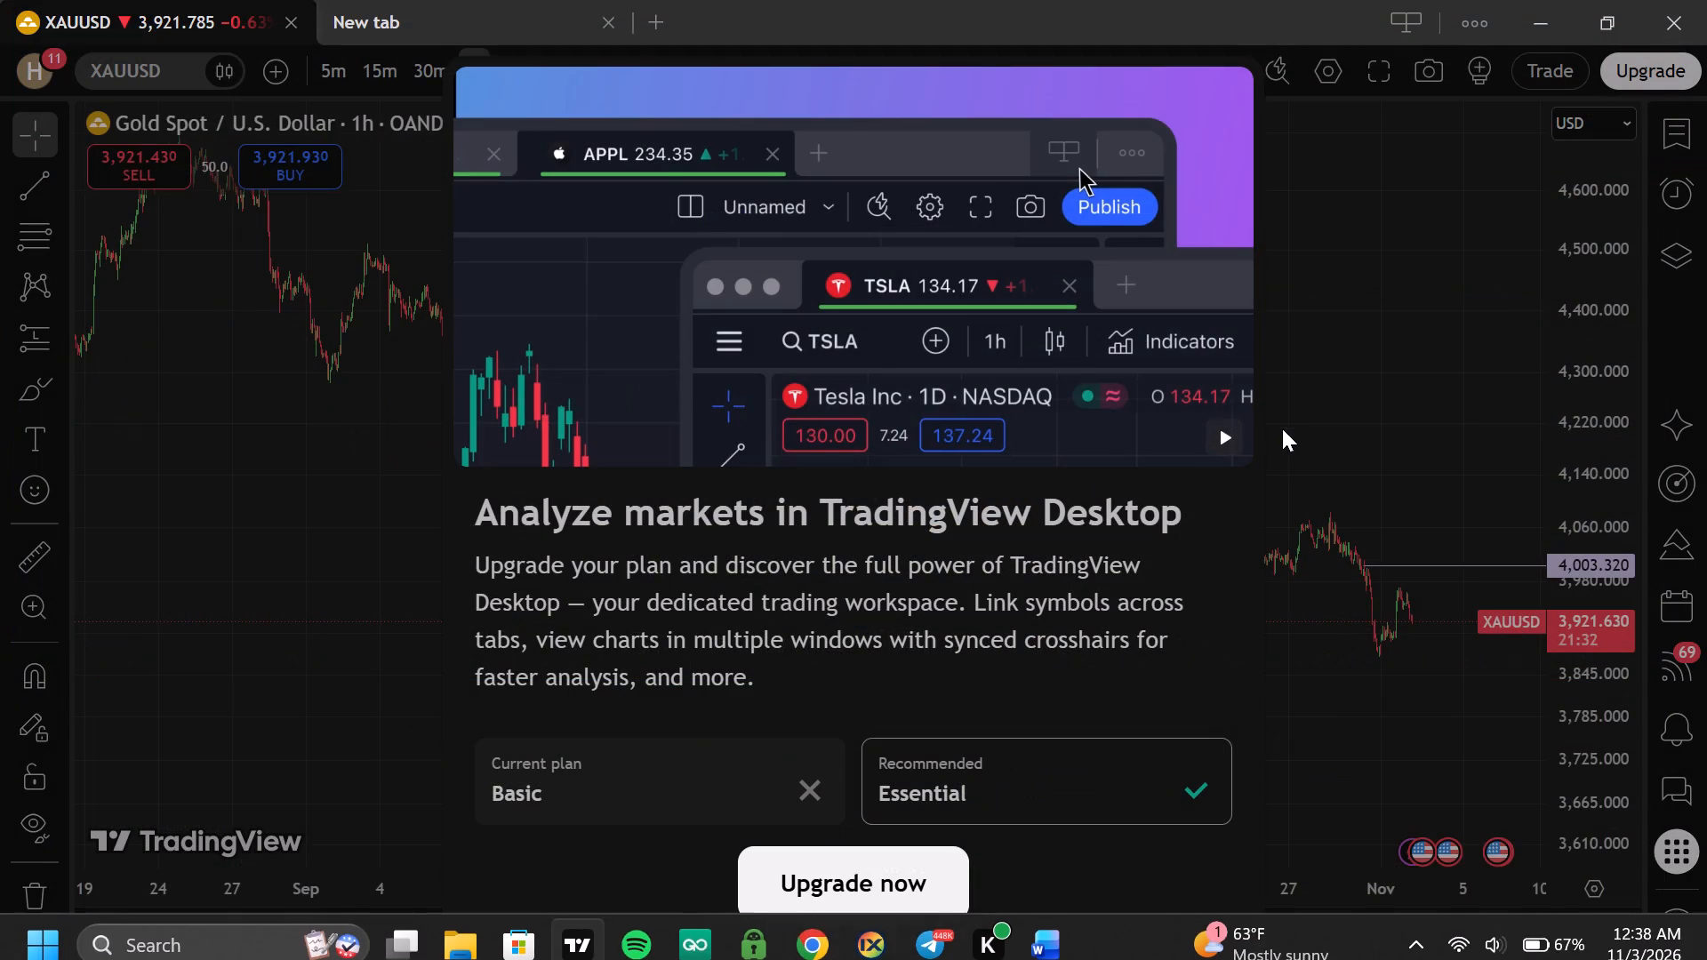
pyautogui.click(1278, 433)
pyautogui.click(1284, 438)
pyautogui.click(1604, 0)
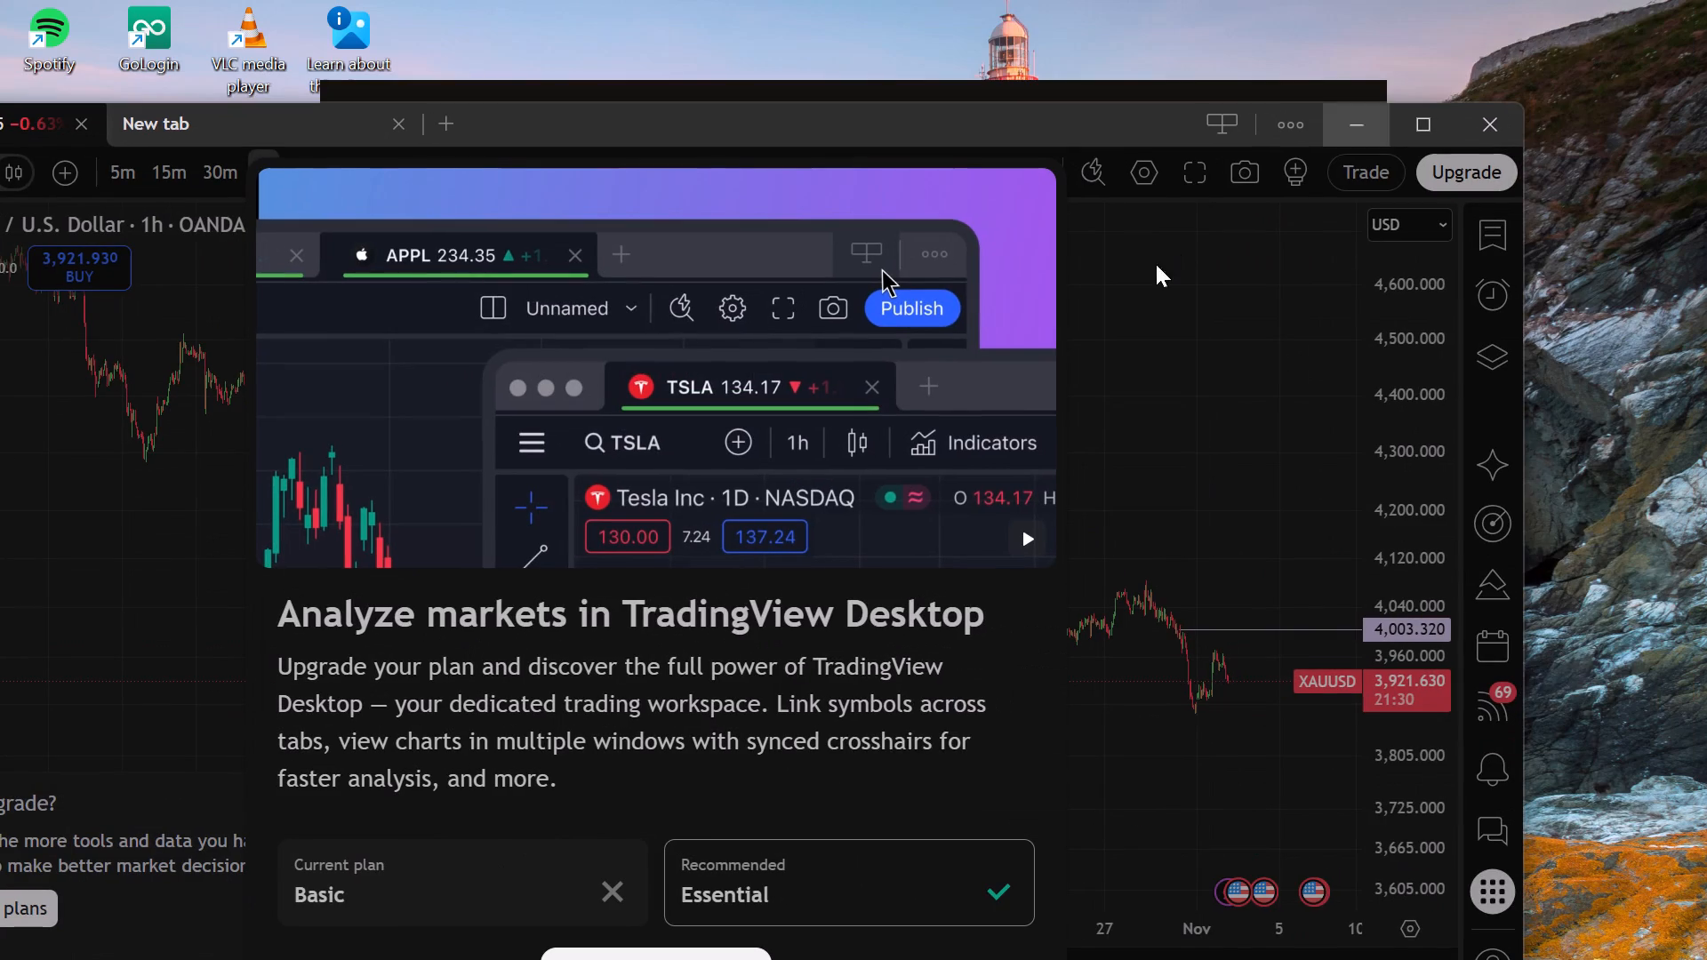
pyautogui.click(1420, 128)
pyautogui.click(1655, 44)
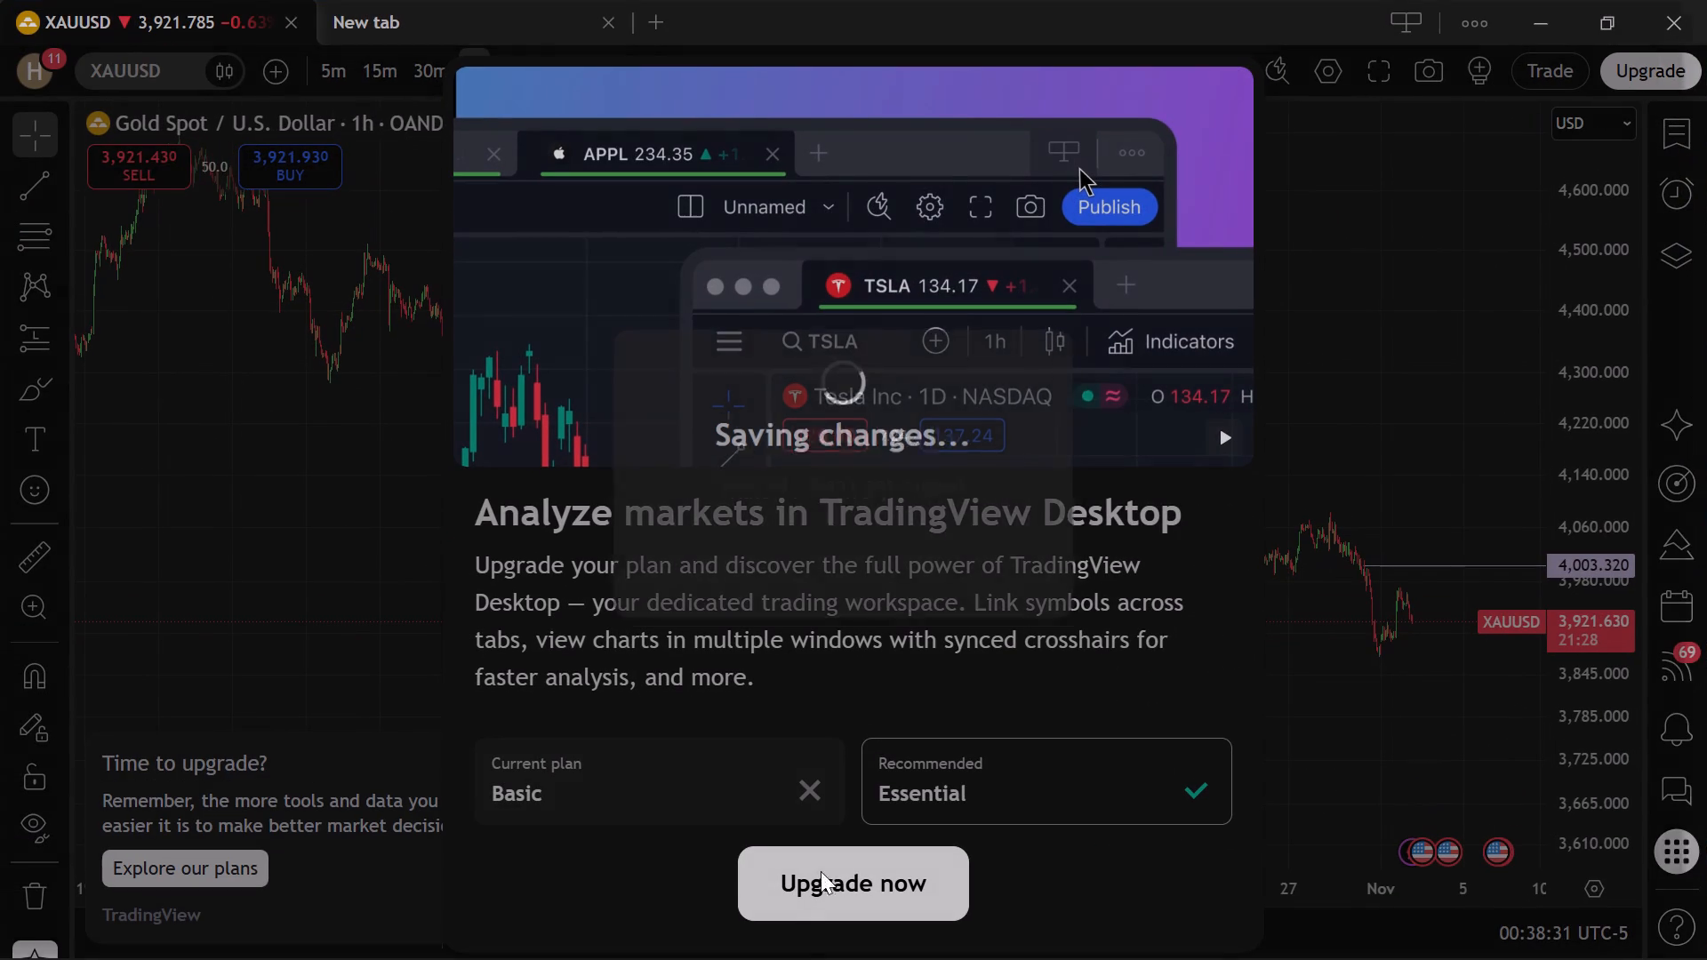
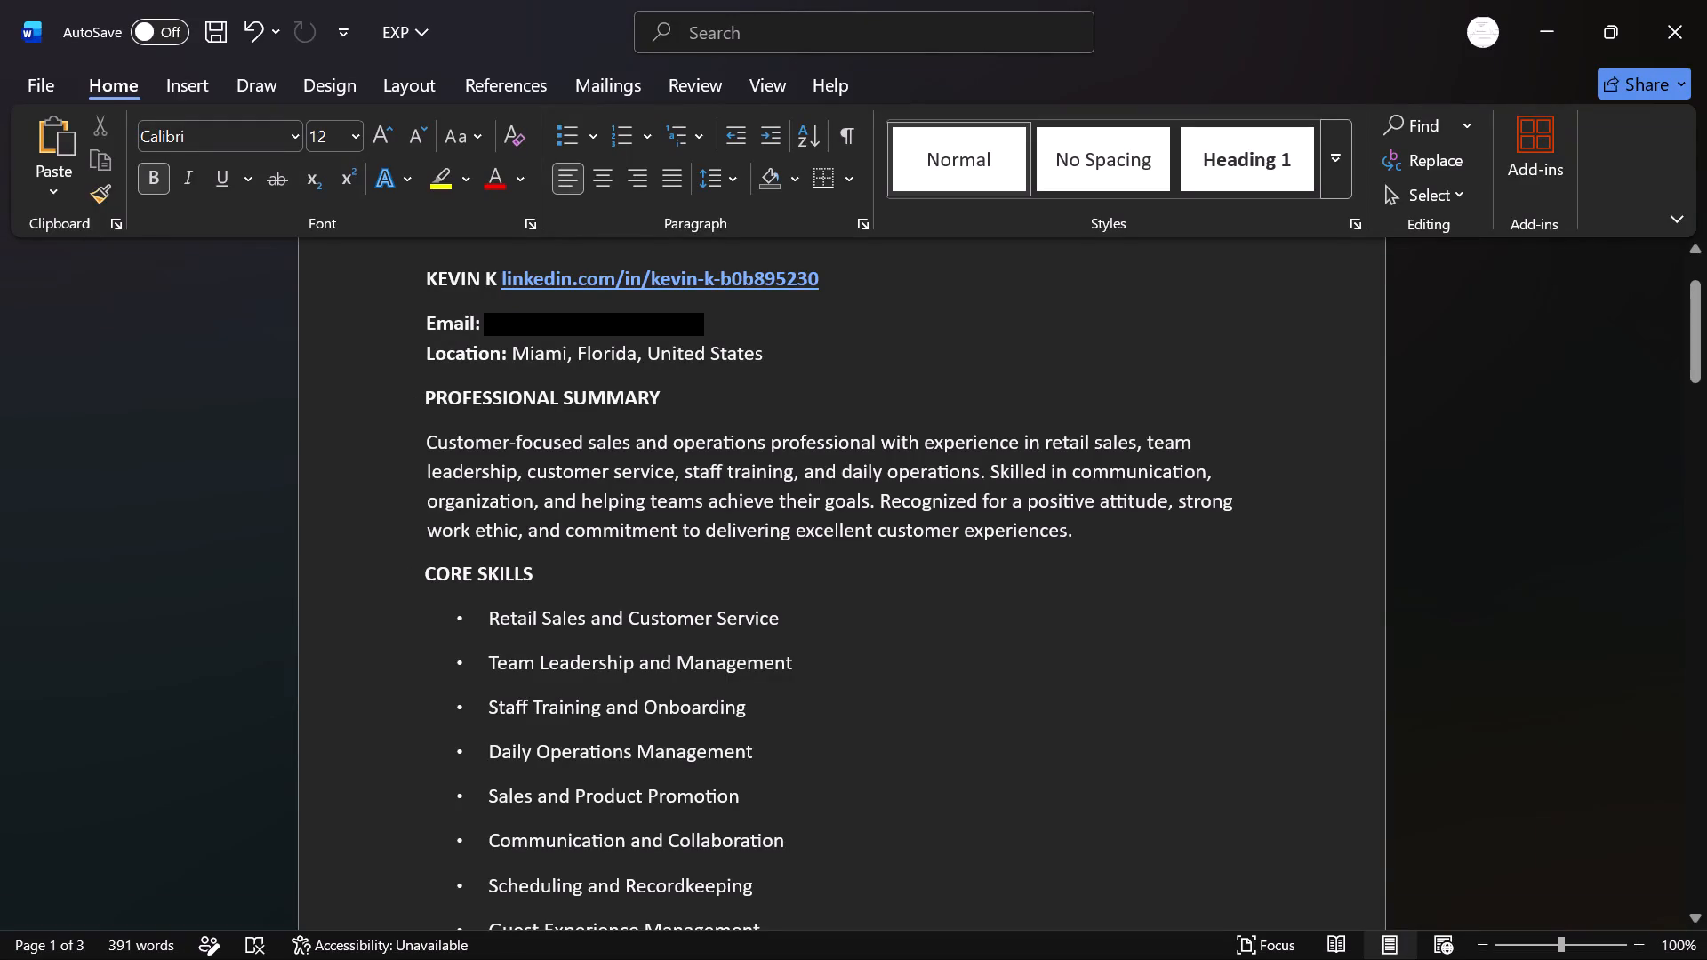
# Replace the country "United States" with "US" in the résumé's Location line.
pyautogui.click(711, 372)
pyautogui.moveTo(759, 358); pyautogui.dragTo(663, 352)
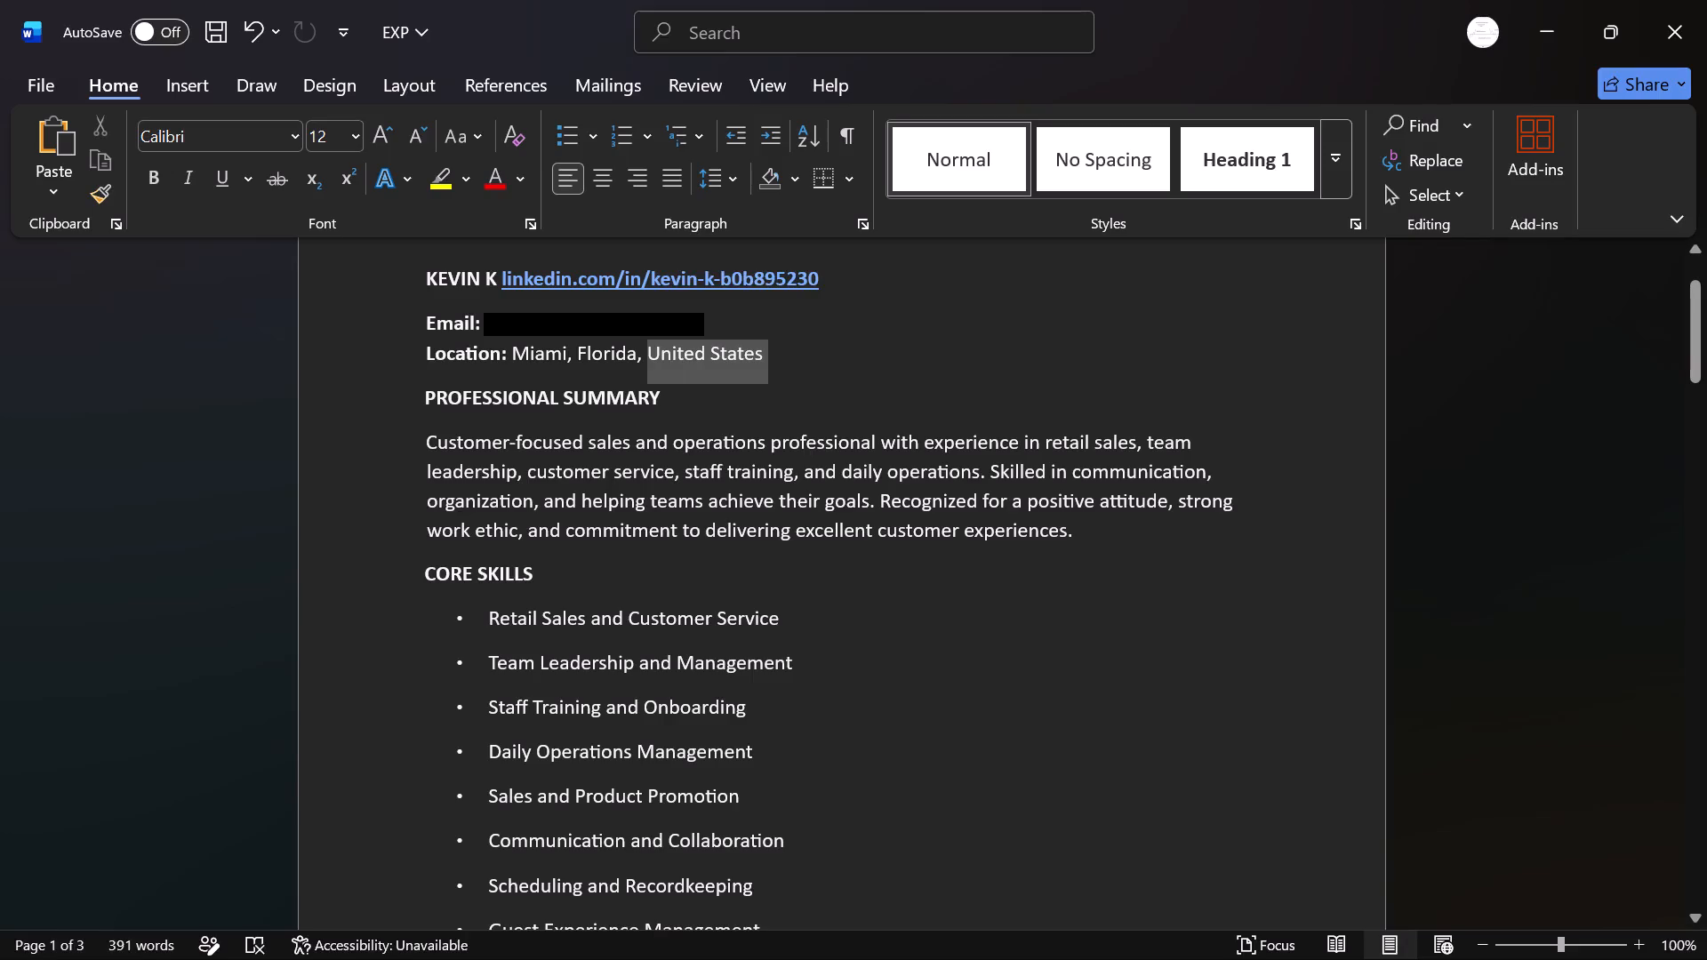
pyautogui.moveTo(663, 352); pyautogui.dragTo(664, 352)
pyautogui.press('BackSpace')
pyautogui.write('US')
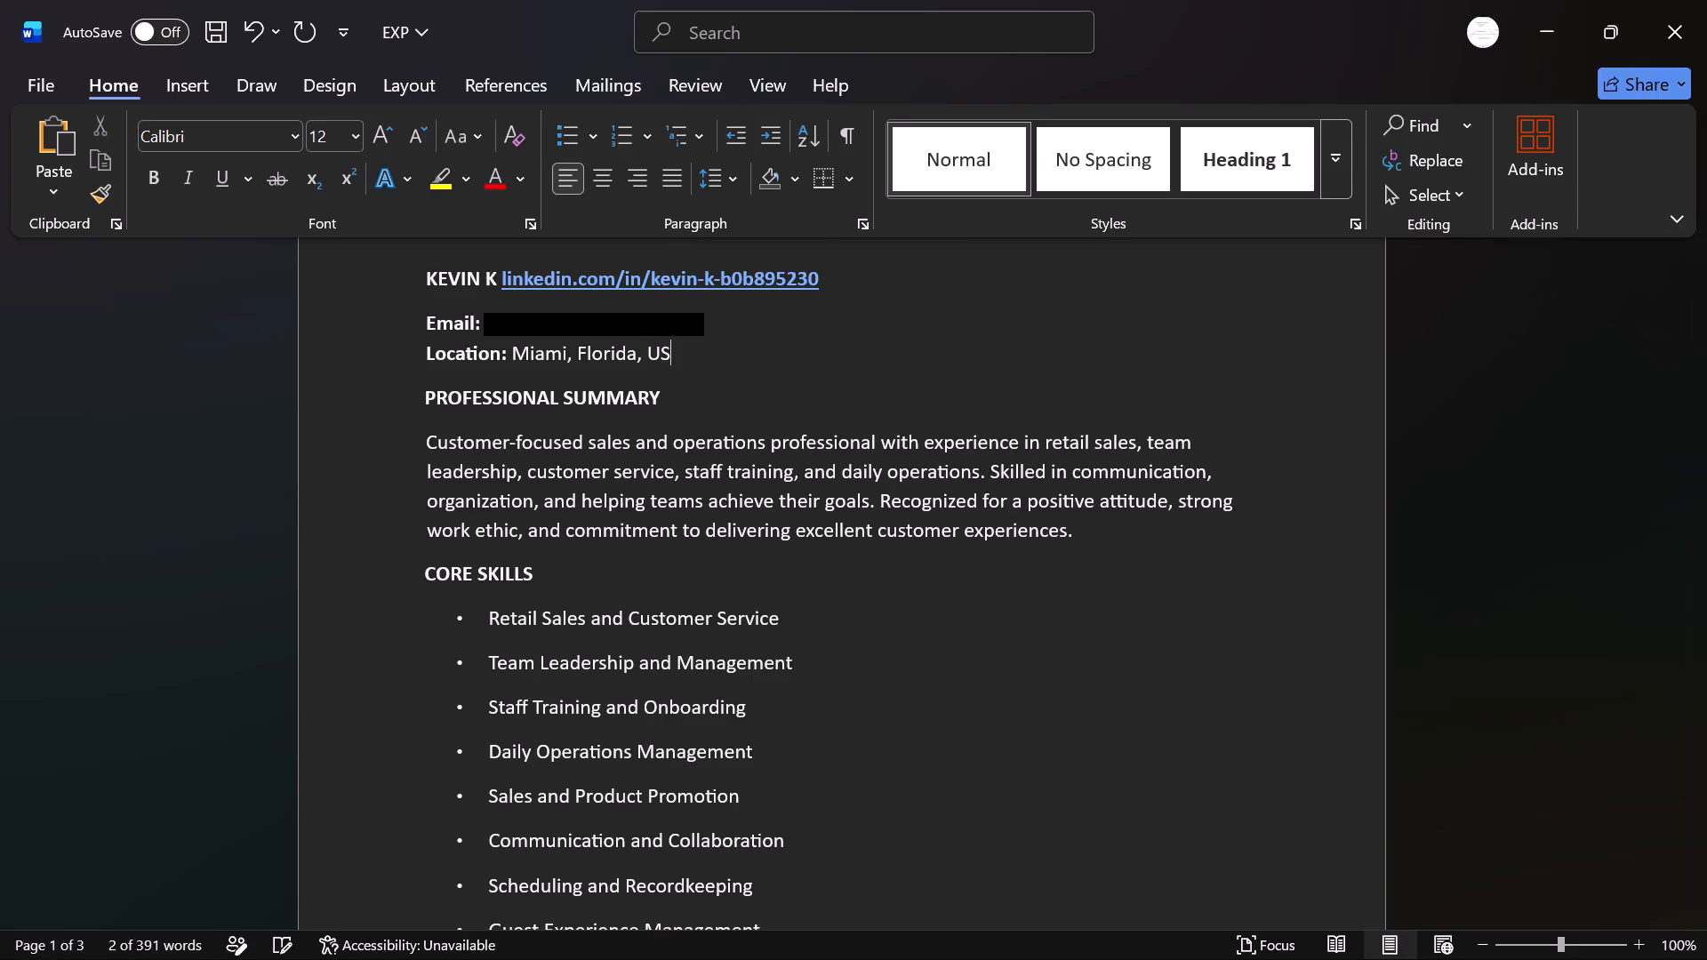
# Review the résumé from the professional summary and core skills through the work experience entries to the Assistant Manager (Seasonal) role.
pyautogui.scroll(-2, 673, 359)
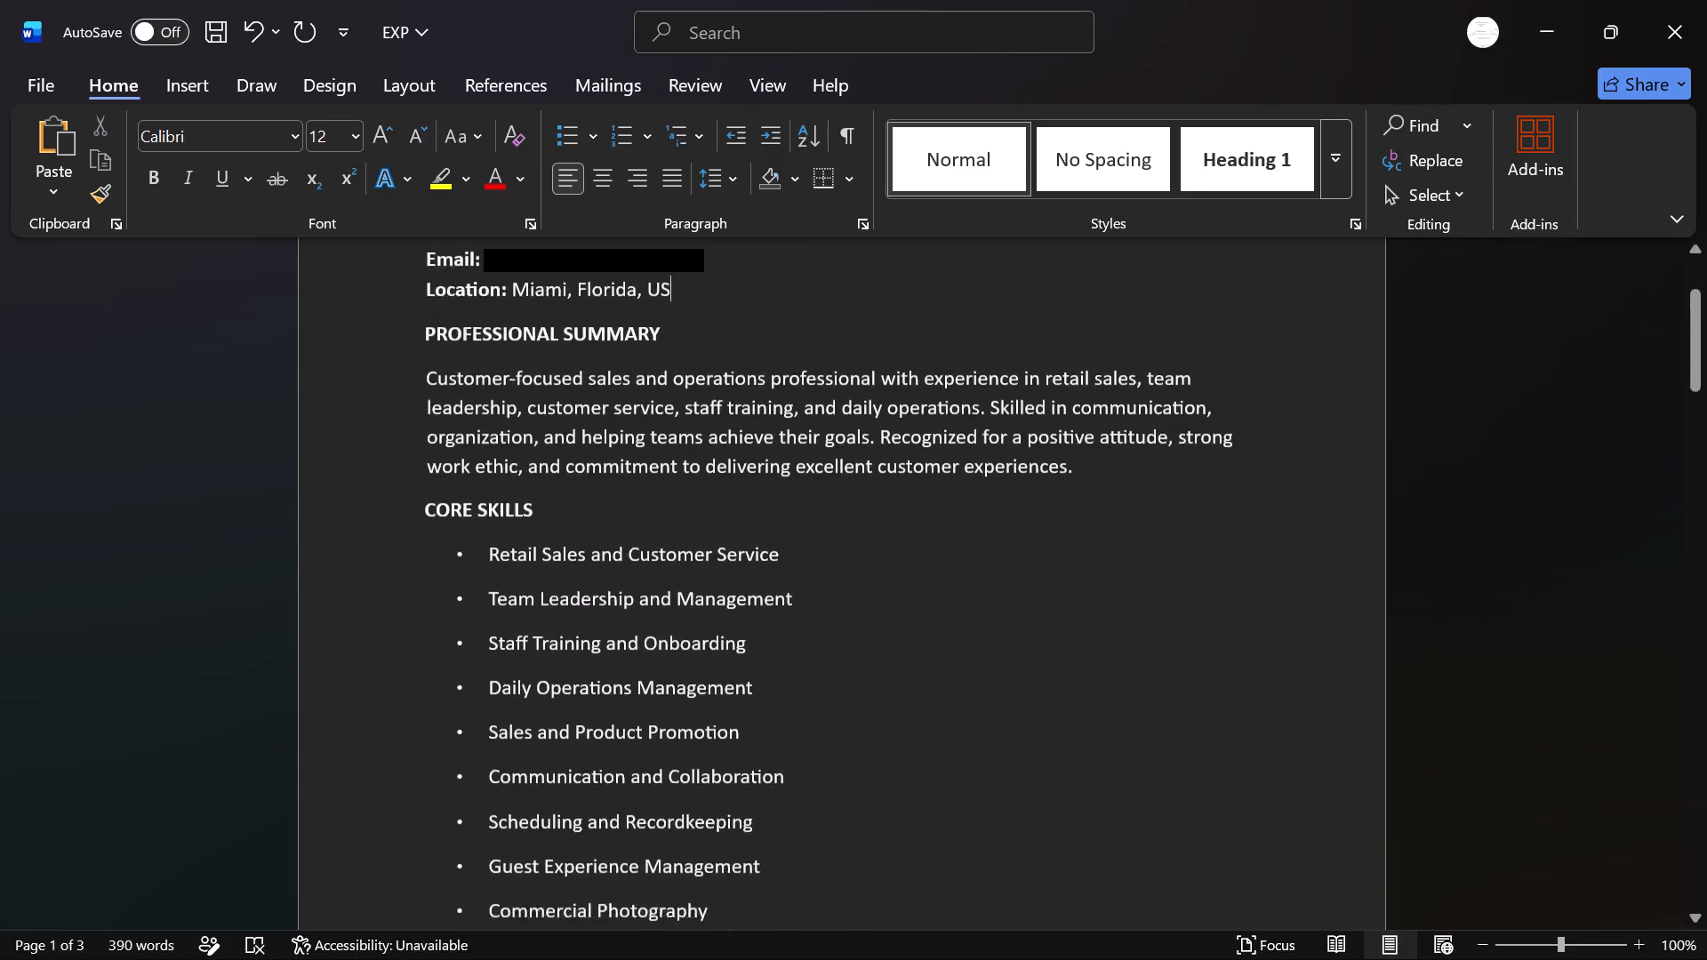
pyautogui.scroll(-3, 655, 387)
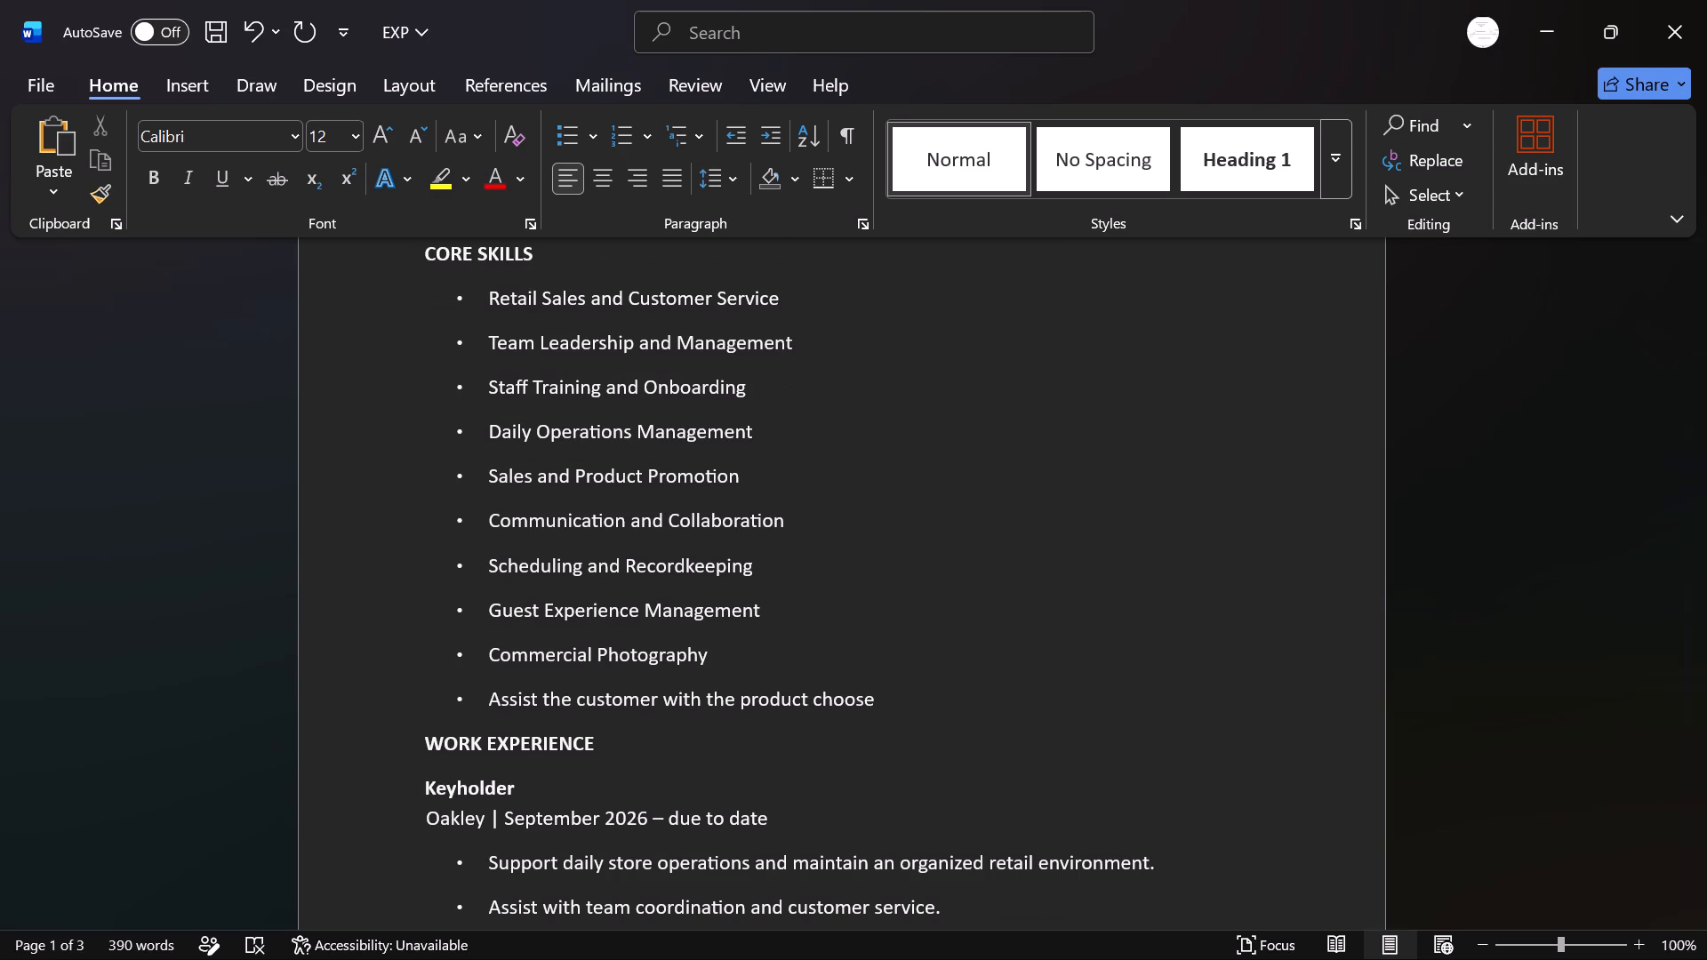
pyautogui.scroll(-5, 489, 584)
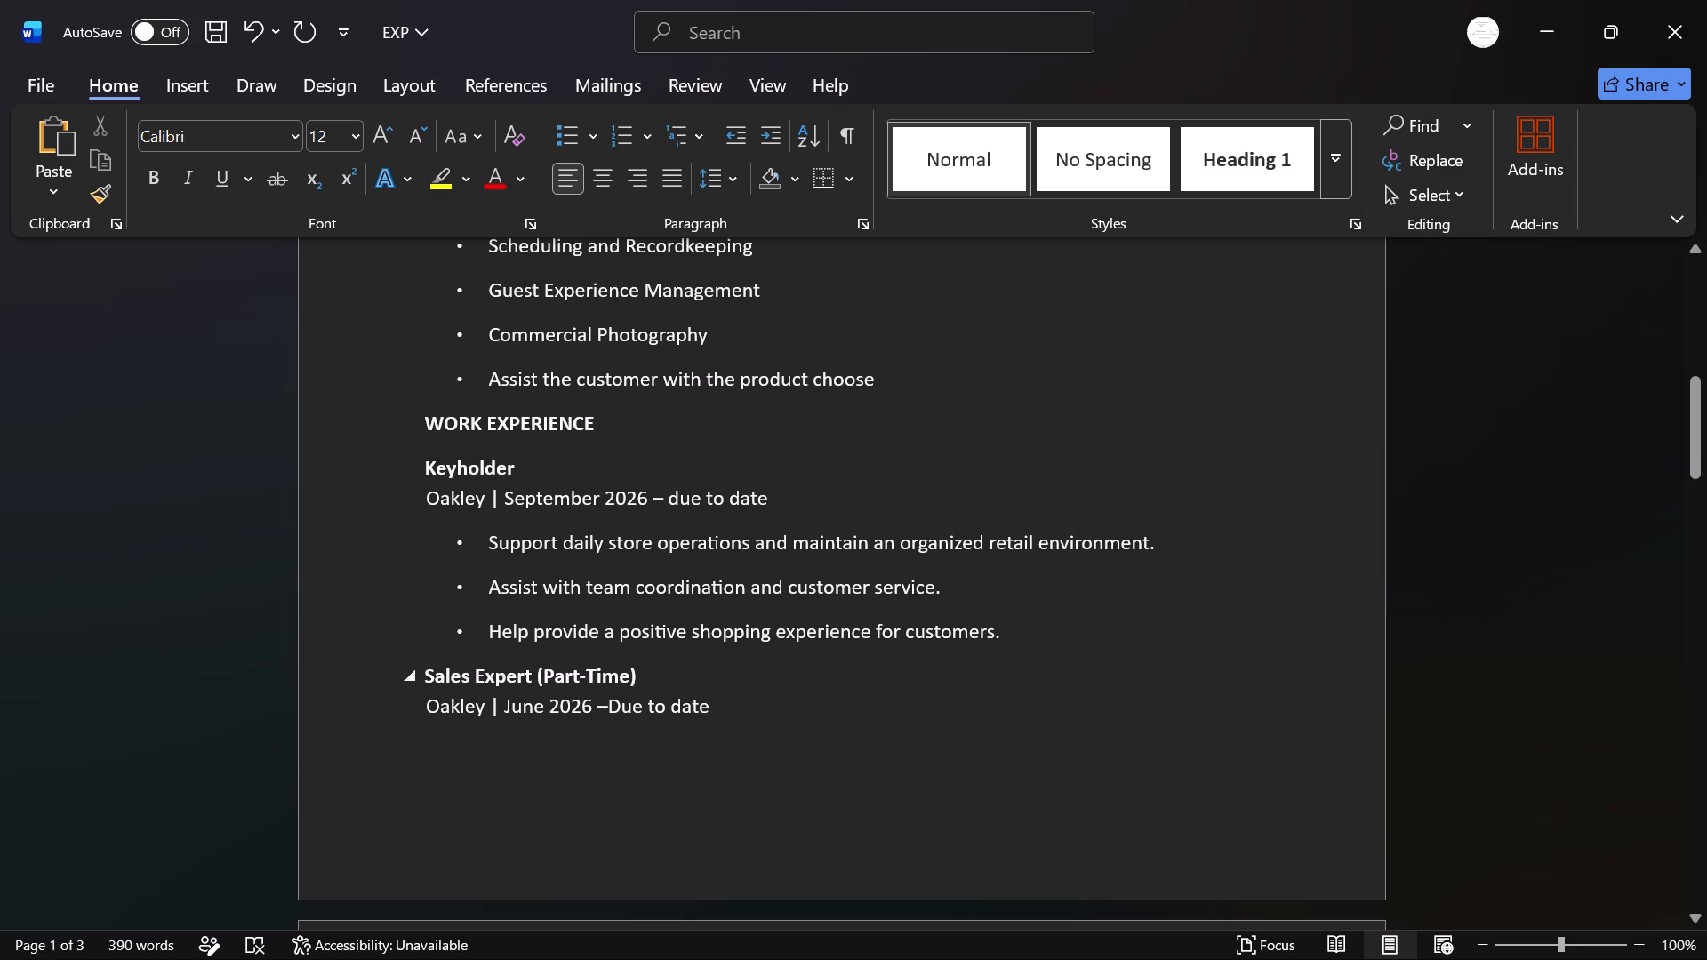
pyautogui.scroll(-6, 918, 566)
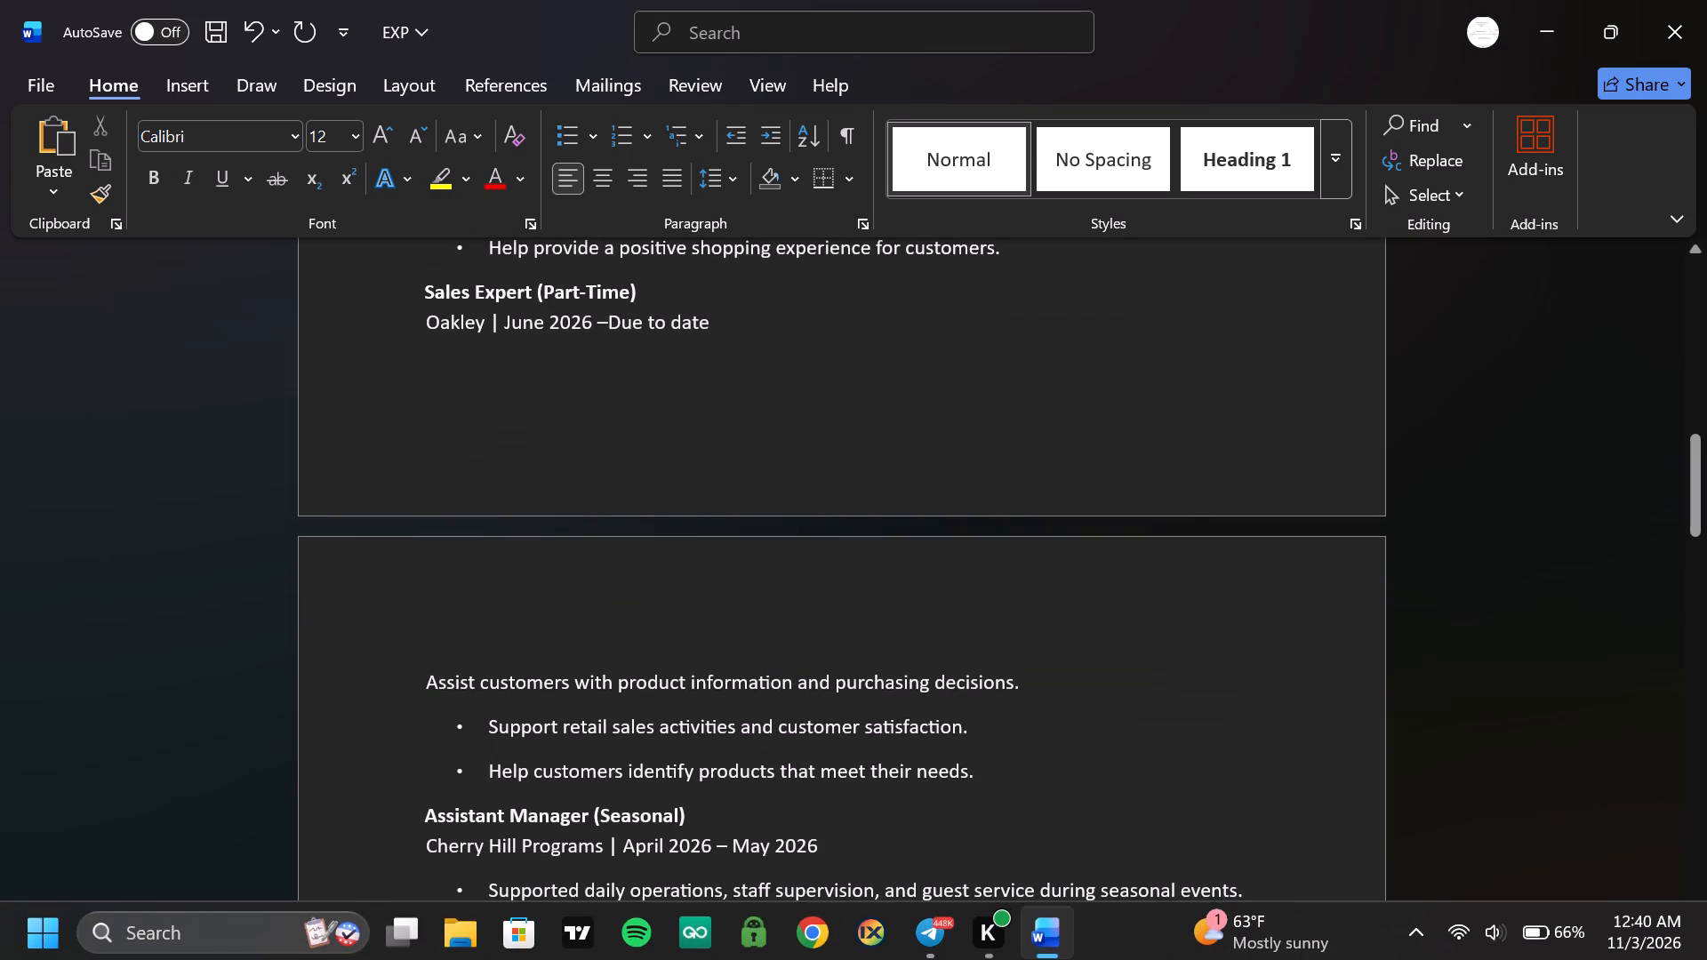
pyautogui.scroll(-1, 703, 689)
pyautogui.scroll(-1, 805, 721)
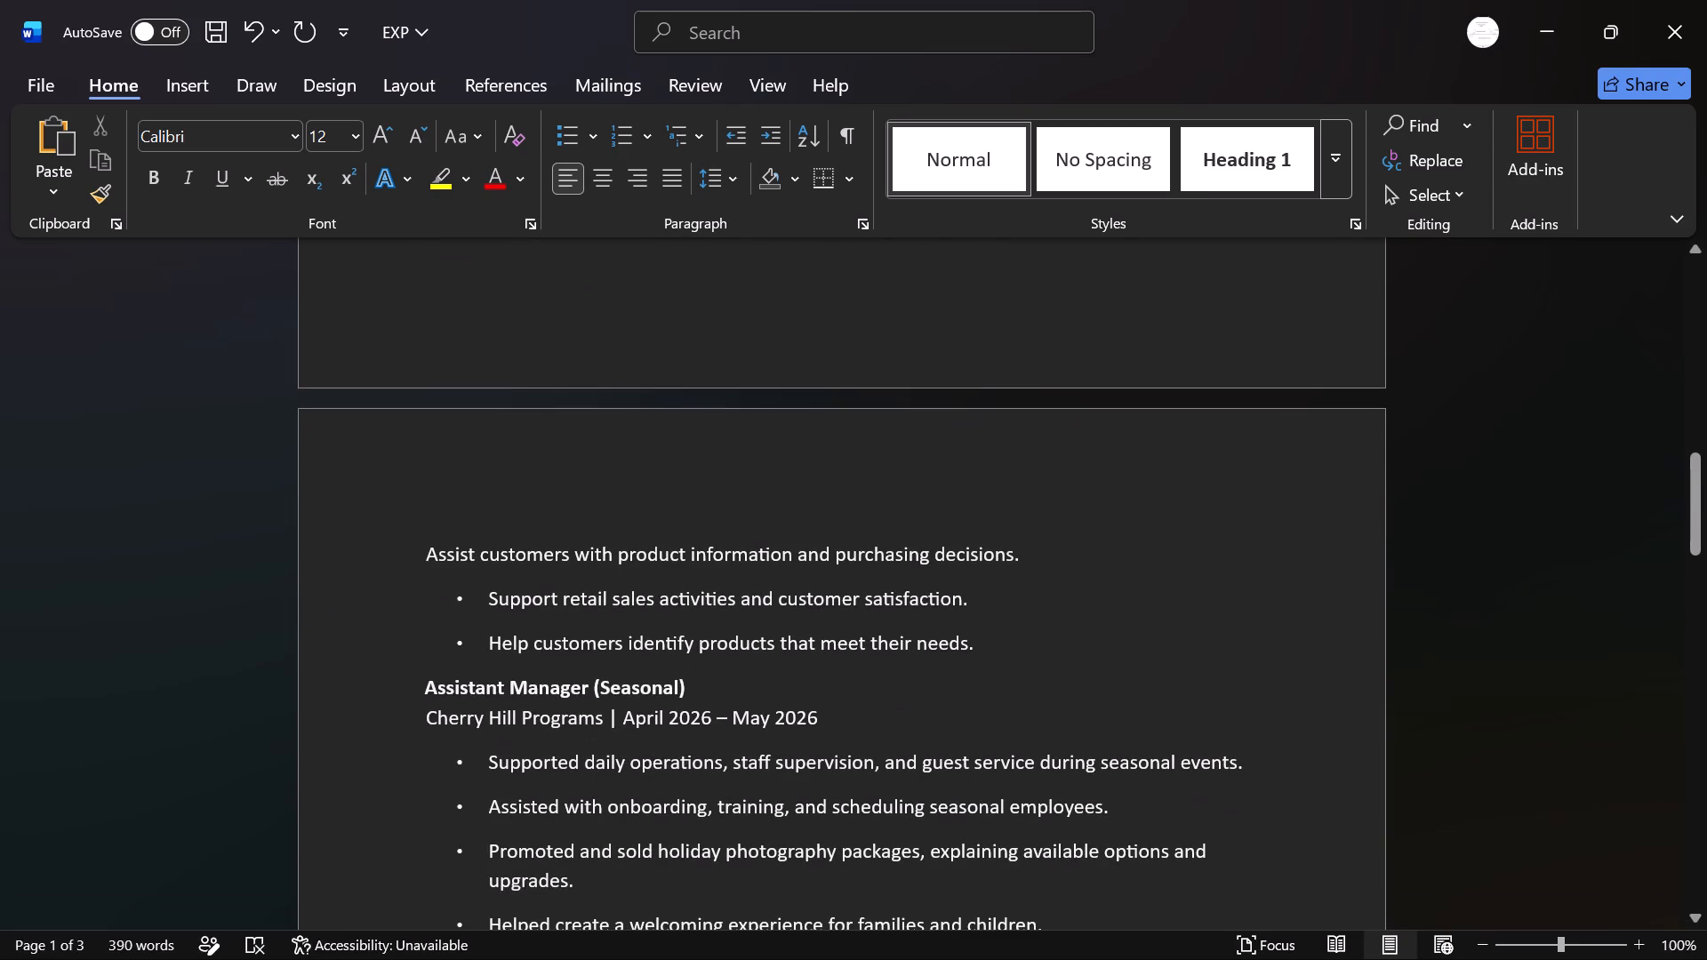
pyautogui.scroll(-1, 649, 720)
pyautogui.scroll(-2, 548, 704)
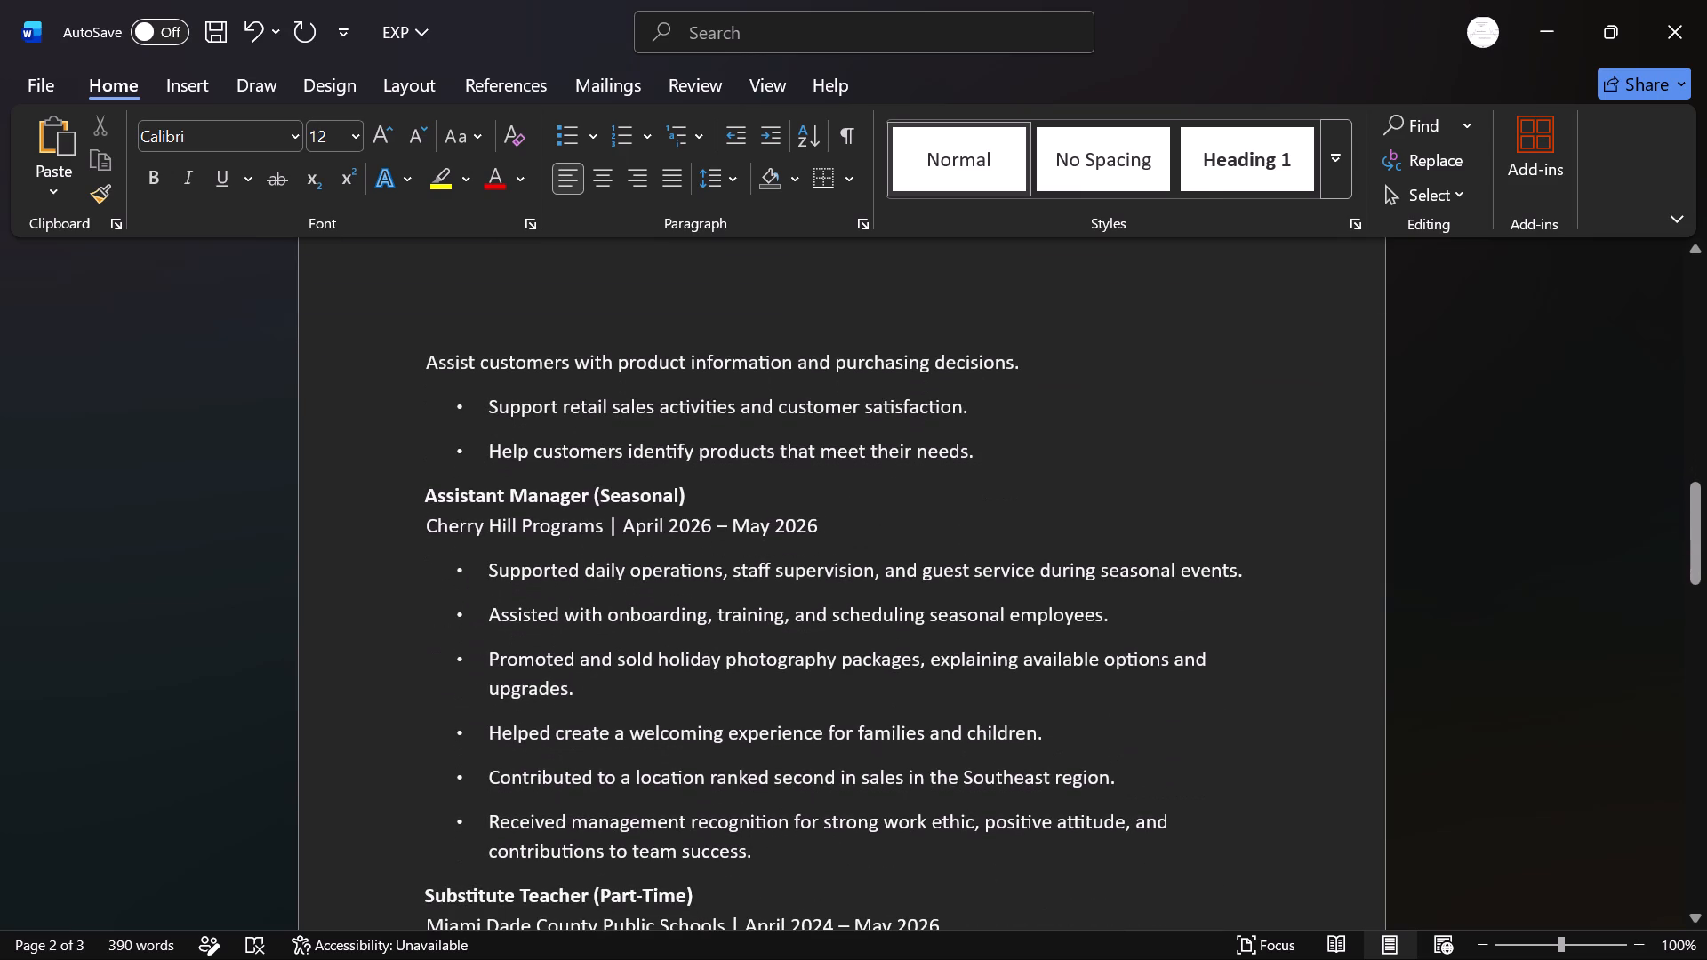
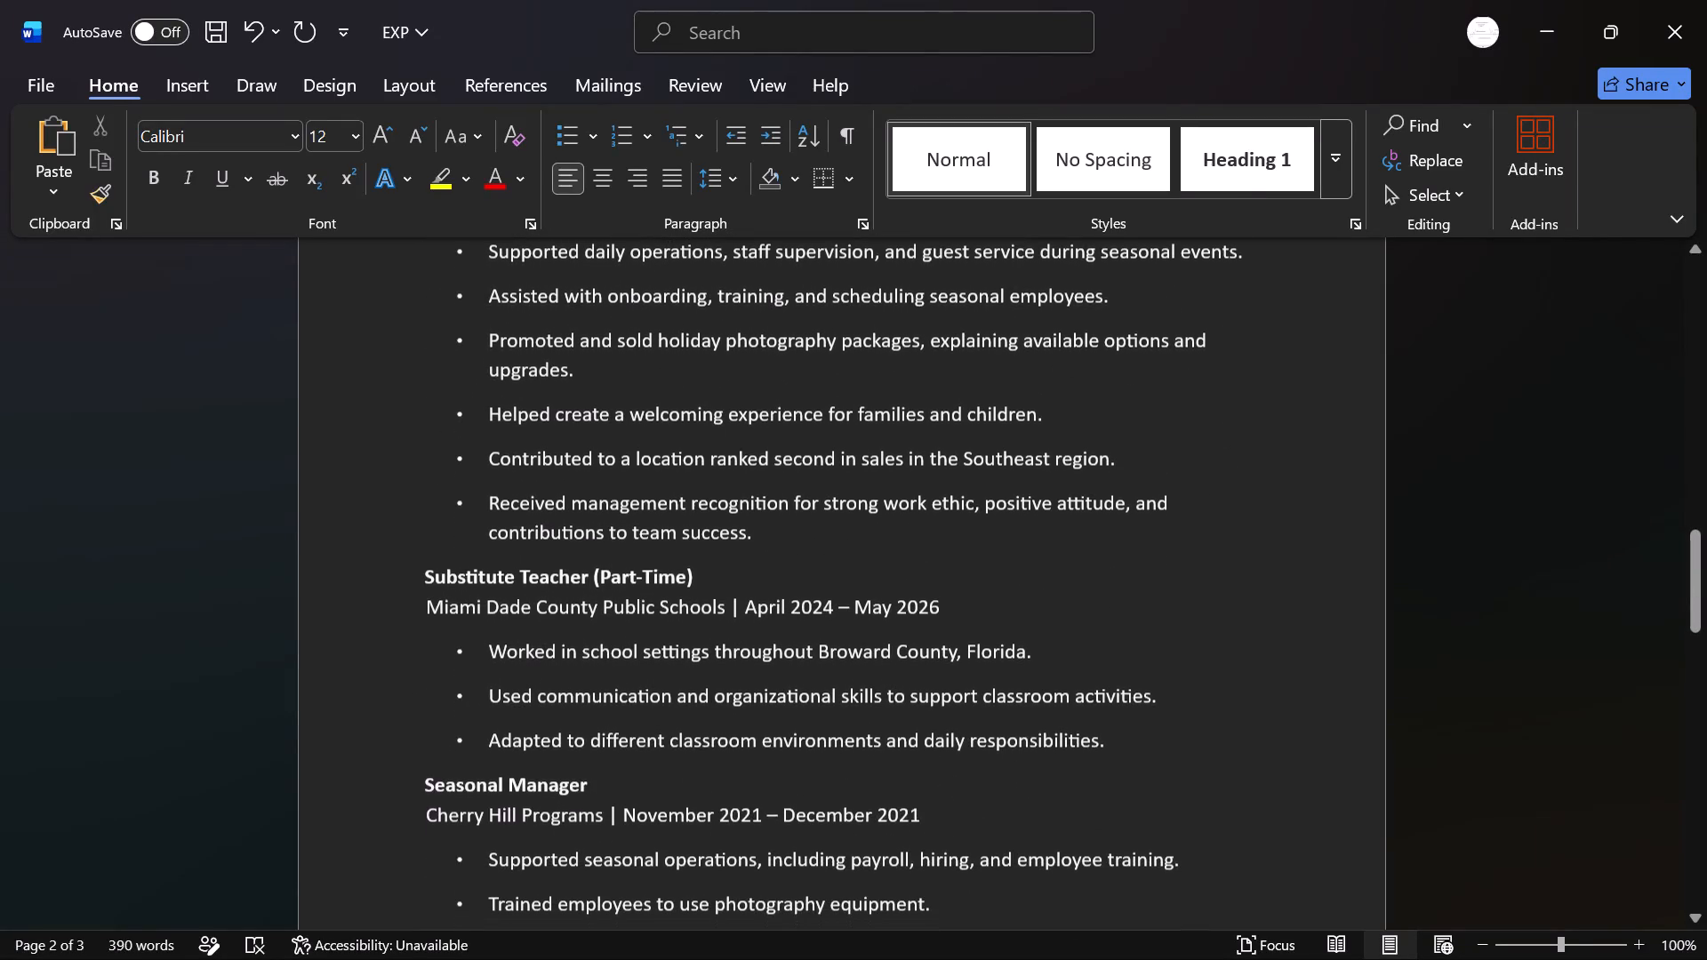
# Review the résumé from the Substitute Teacher and Seasonal Manager entries to the Education section and its page break.
pyautogui.scroll(-4, 551, 705)
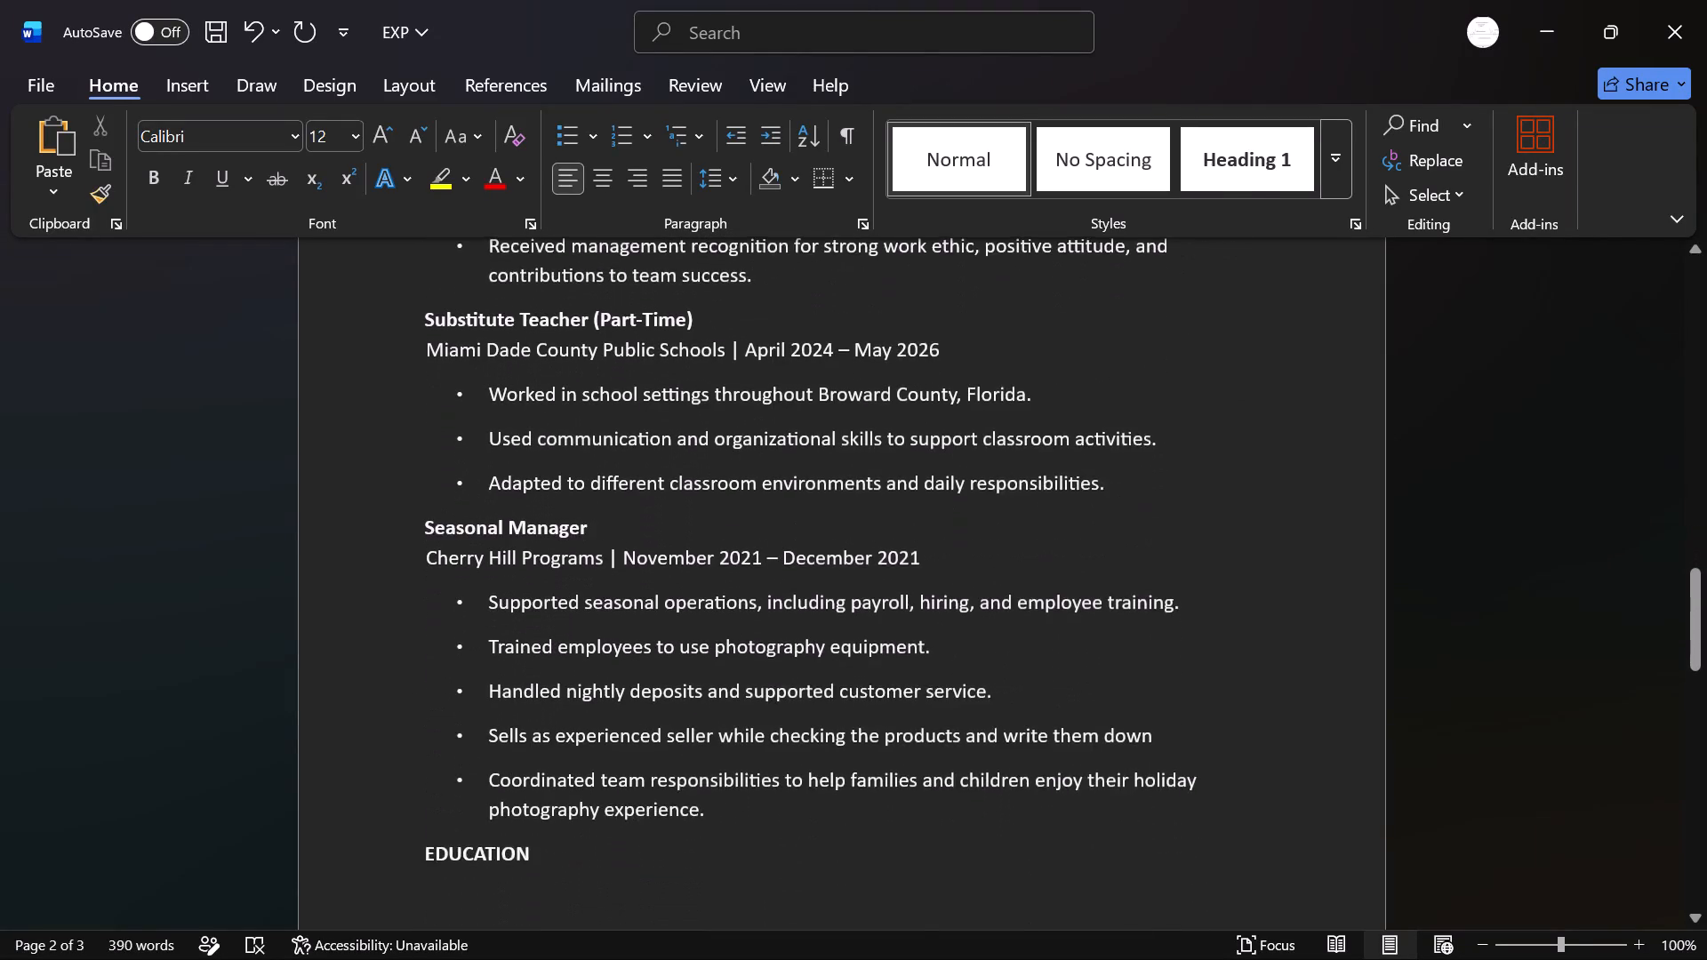
pyautogui.scroll(-4, 551, 705)
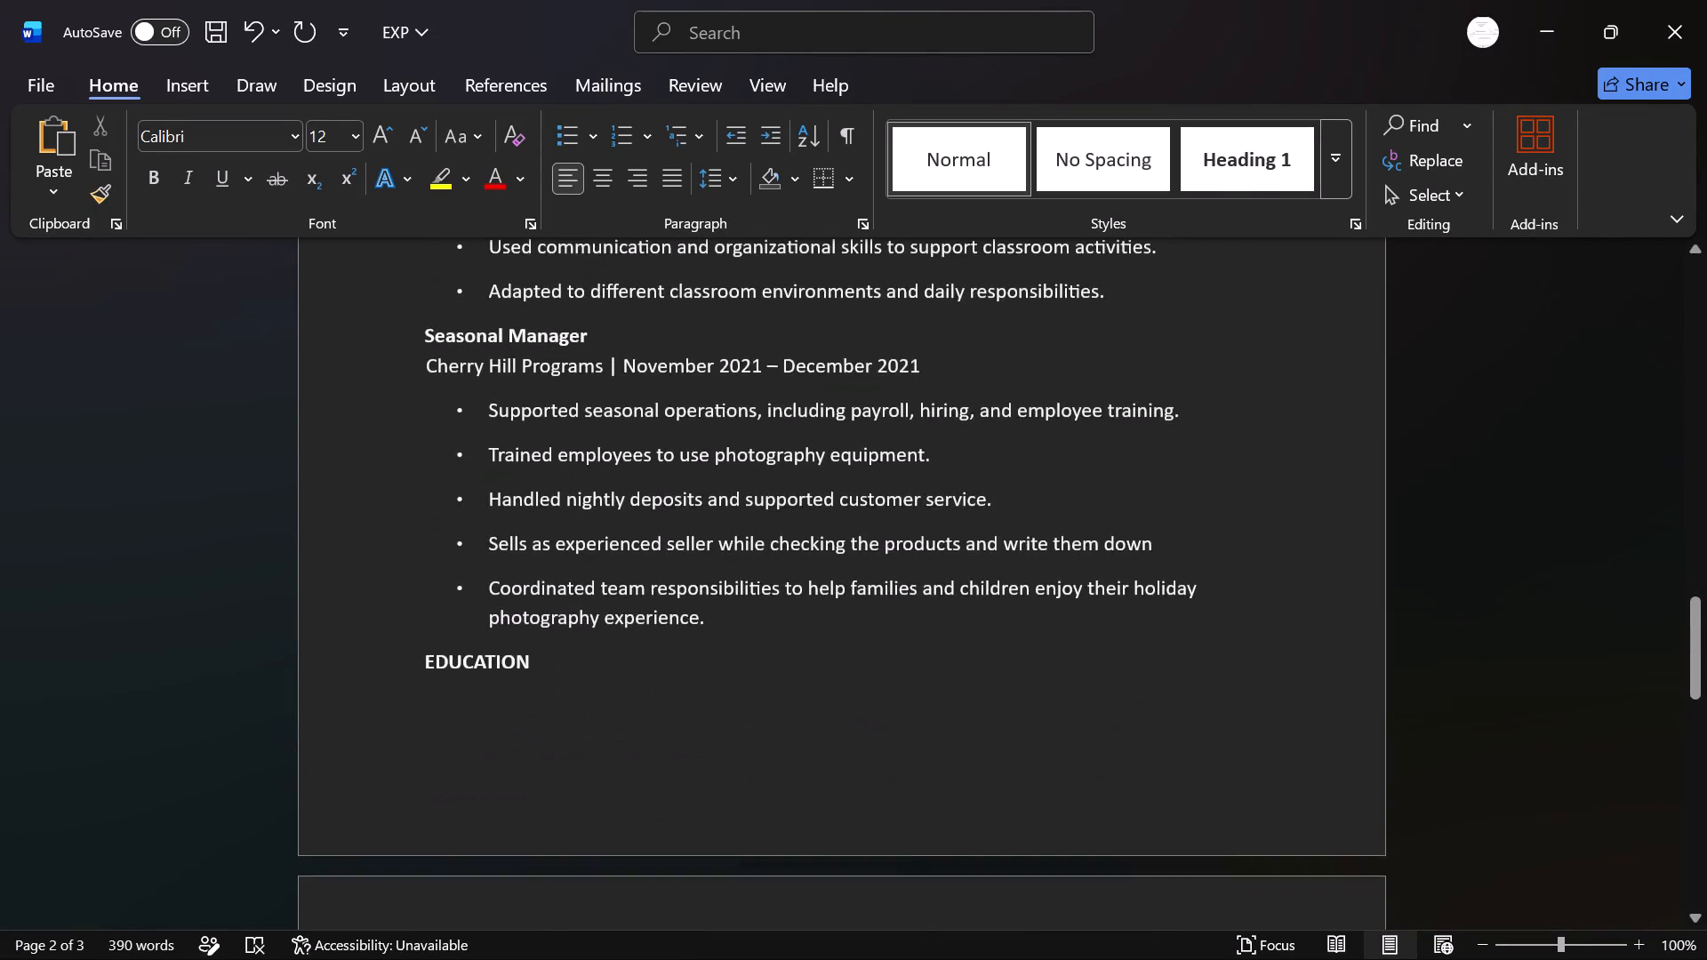
pyautogui.scroll(-5, 551, 705)
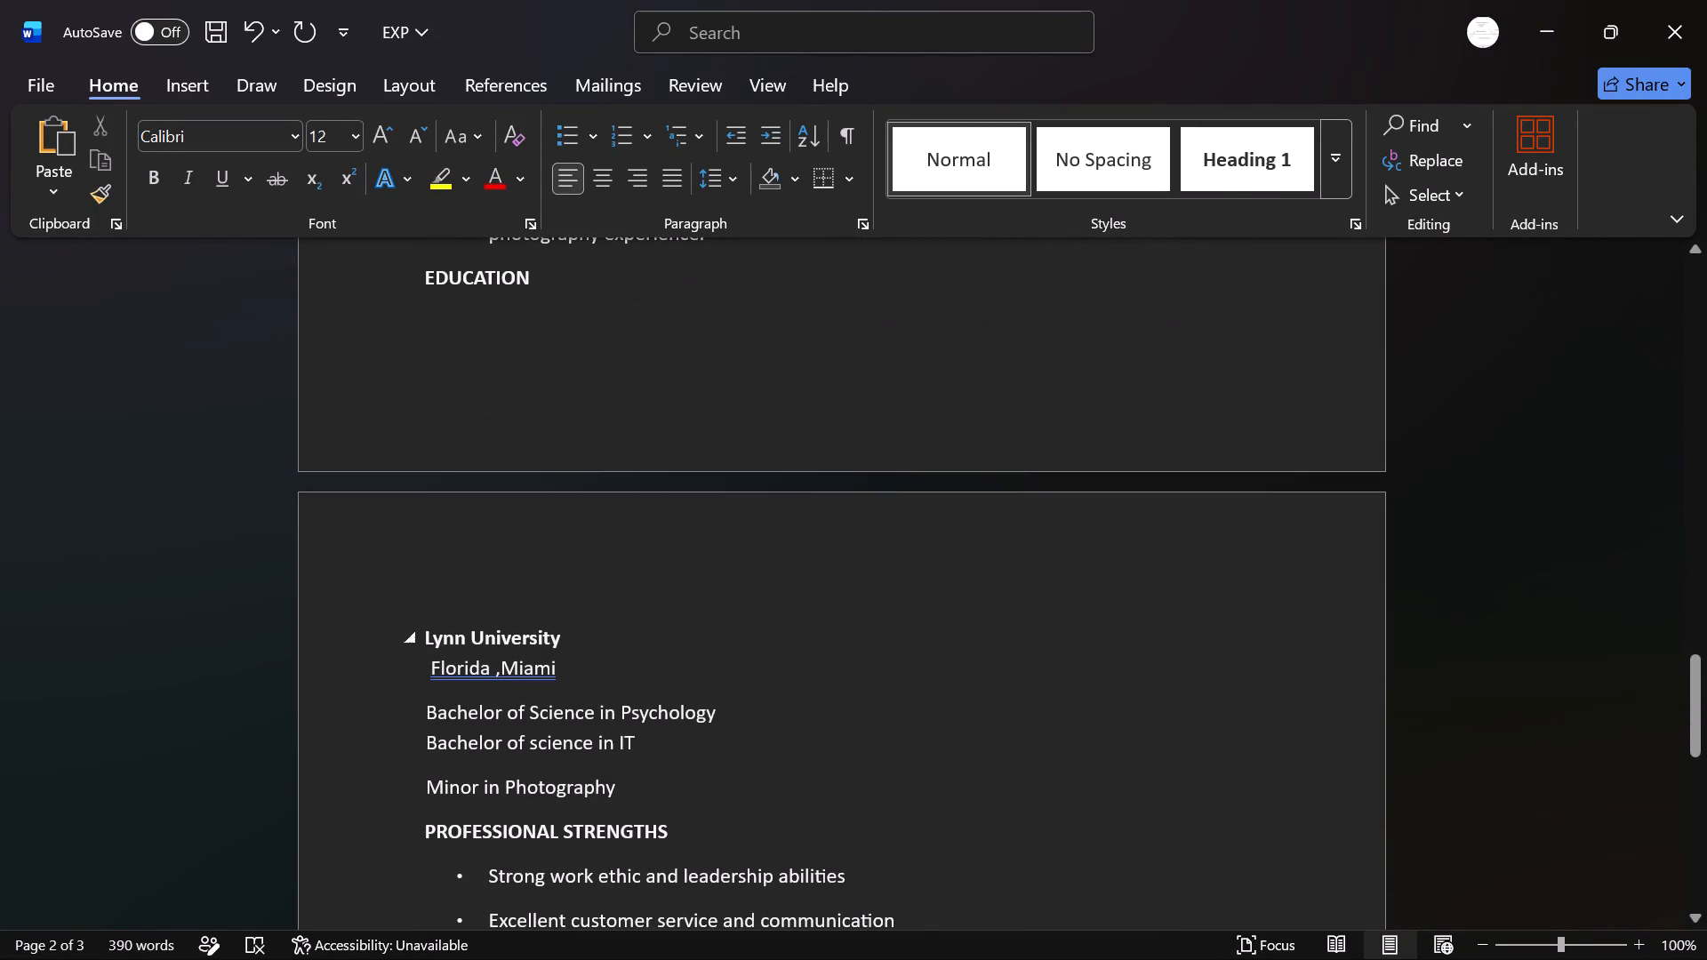
pyautogui.click(437, 598)
pyautogui.click(405, 582)
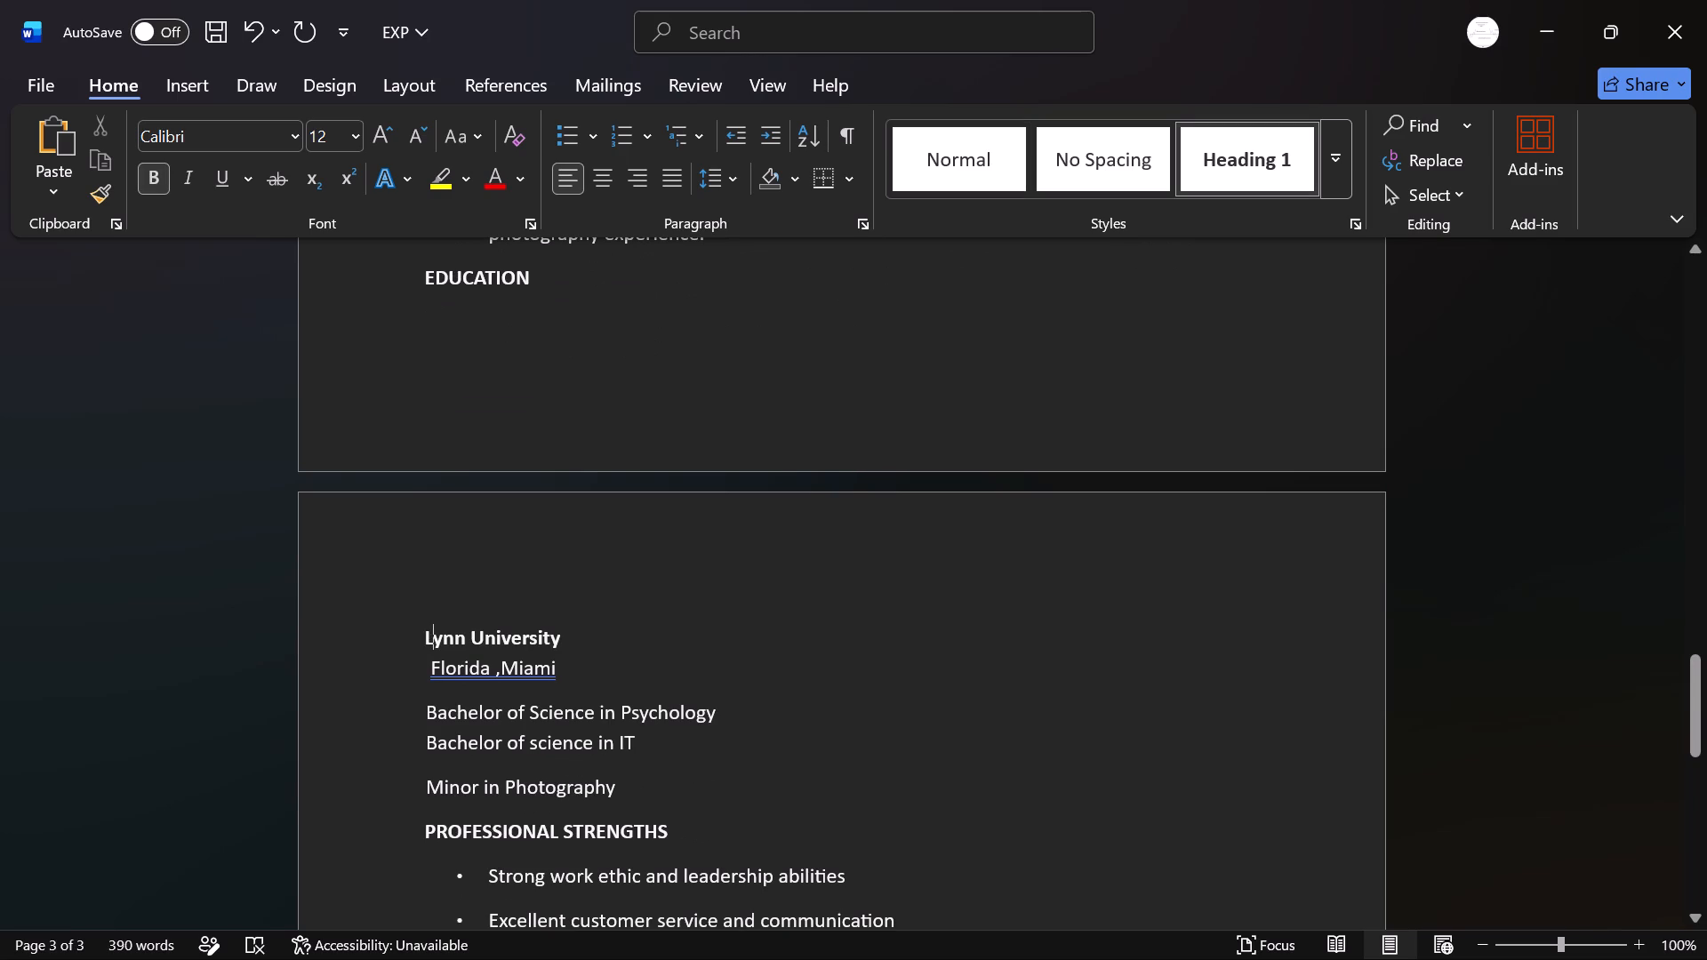
pyautogui.click(473, 318)
# Replace the abbreviation "IT" with "Information Technology" in the second bachelor's degree line under Lynn University.
pyautogui.scroll(-3, 467, 474)
pyautogui.scroll(-1, 581, 648)
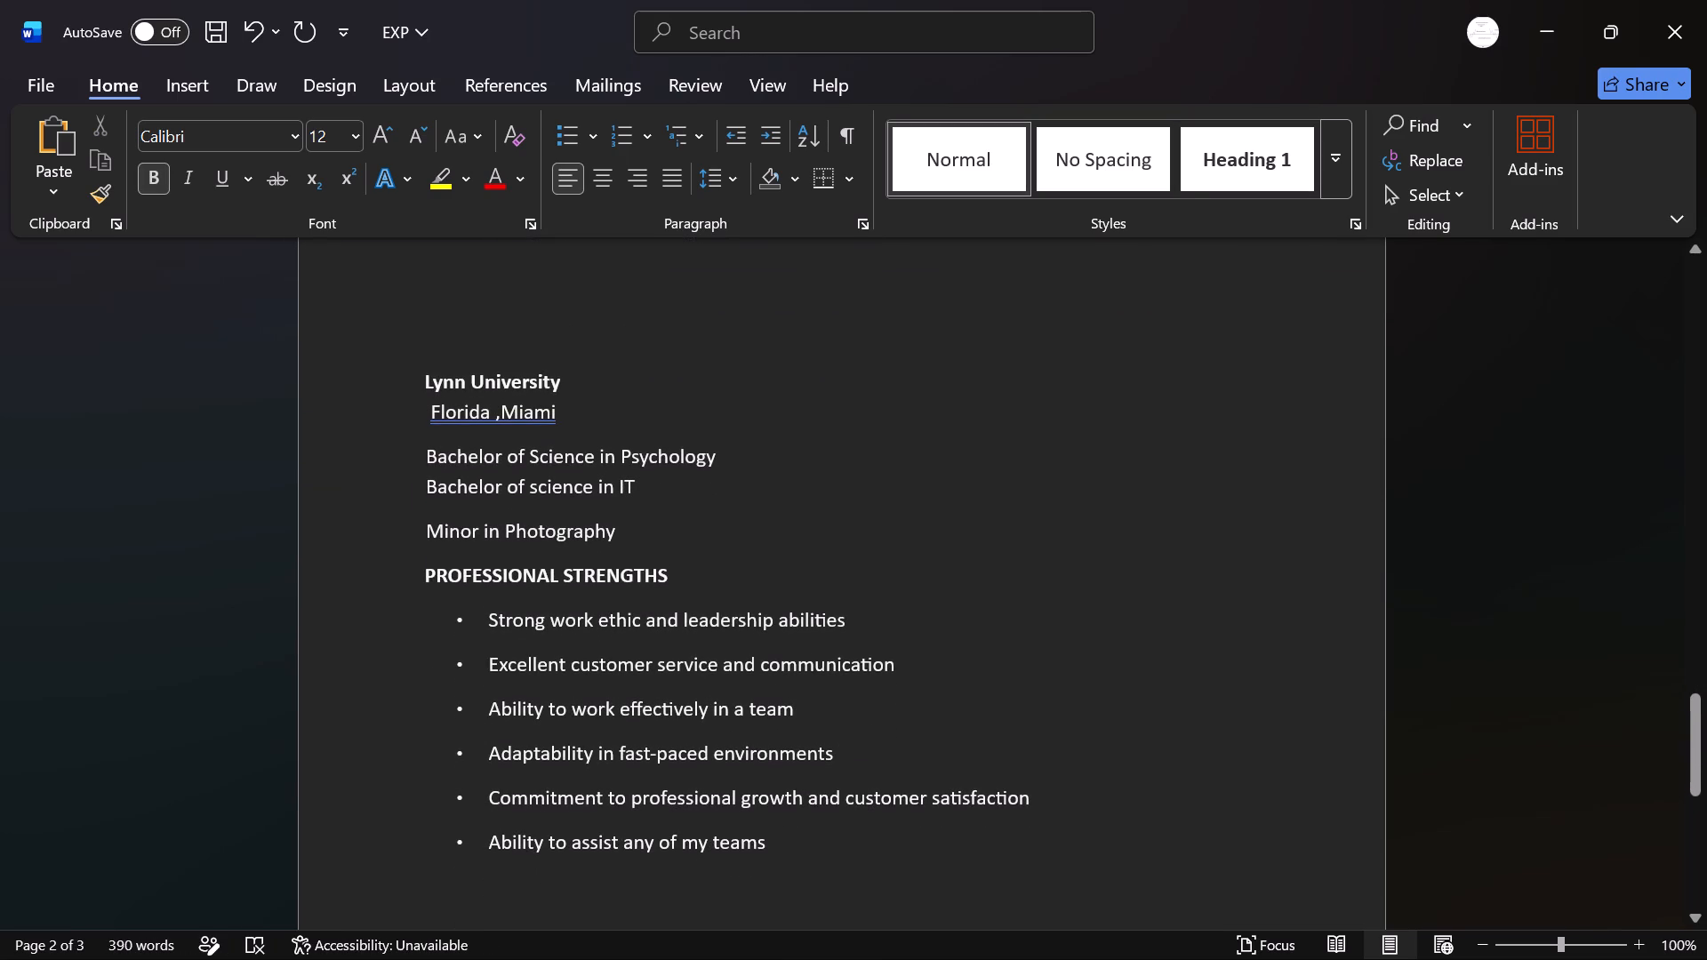
pyautogui.click(645, 489)
pyautogui.press('BackSpace')
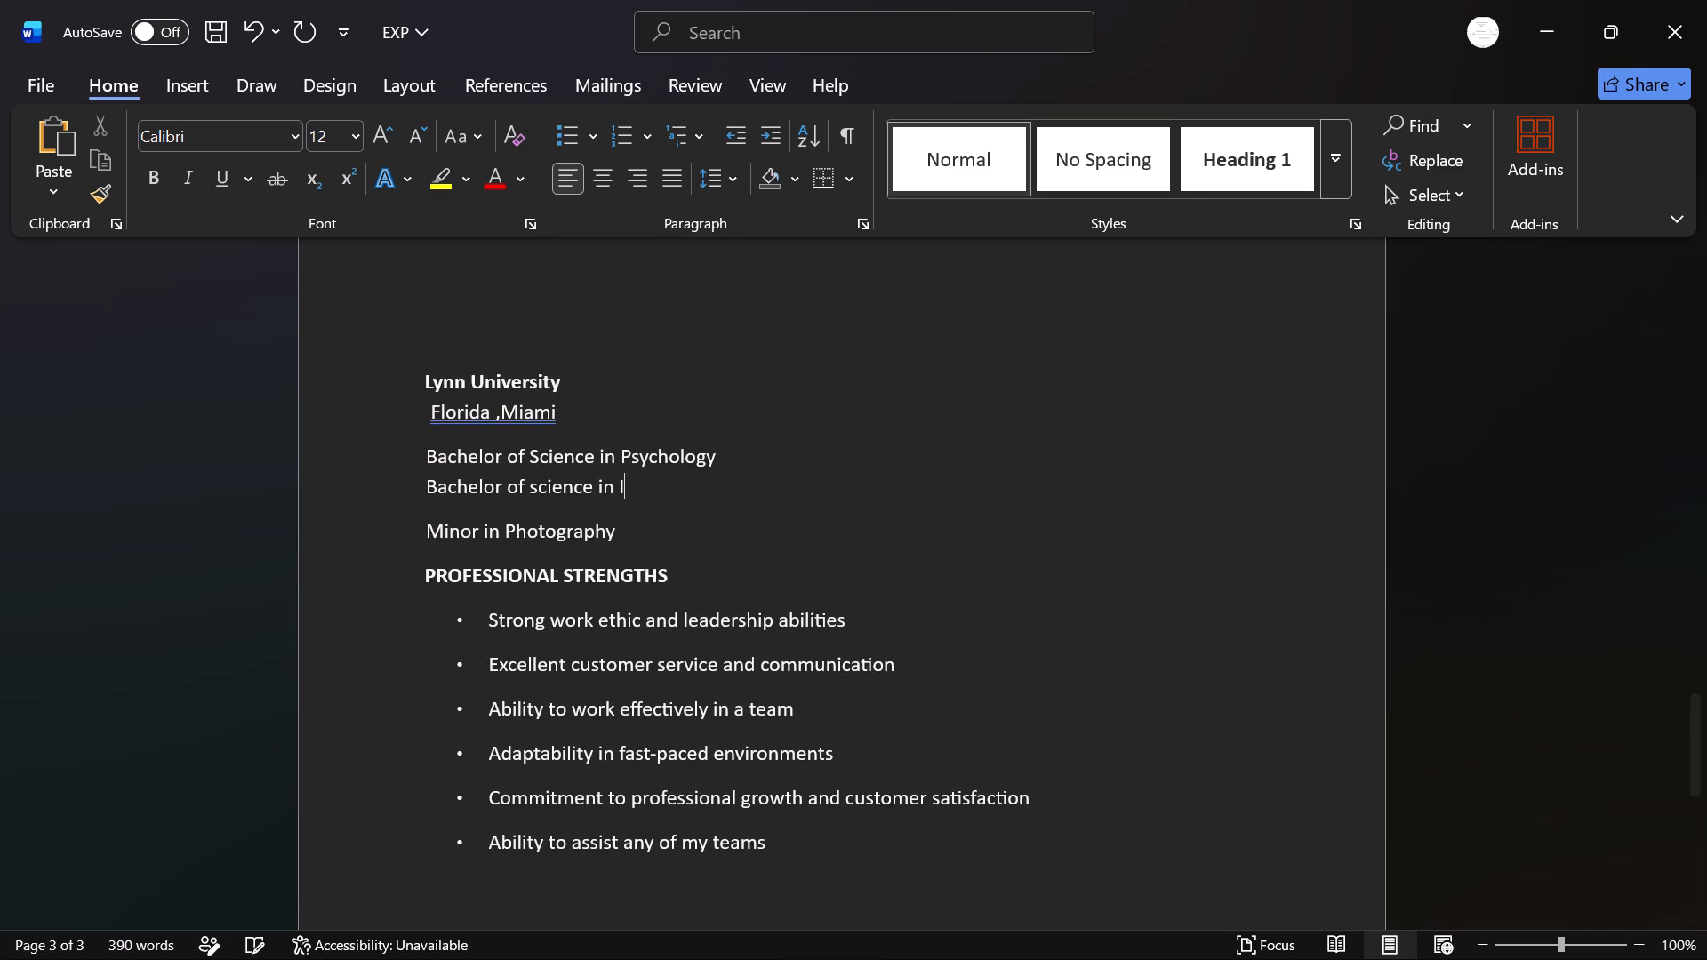
pyautogui.press('BackSpace')
pyautogui.write('nformation')
pyautogui.press('space')
pyautogui.write('echnology')
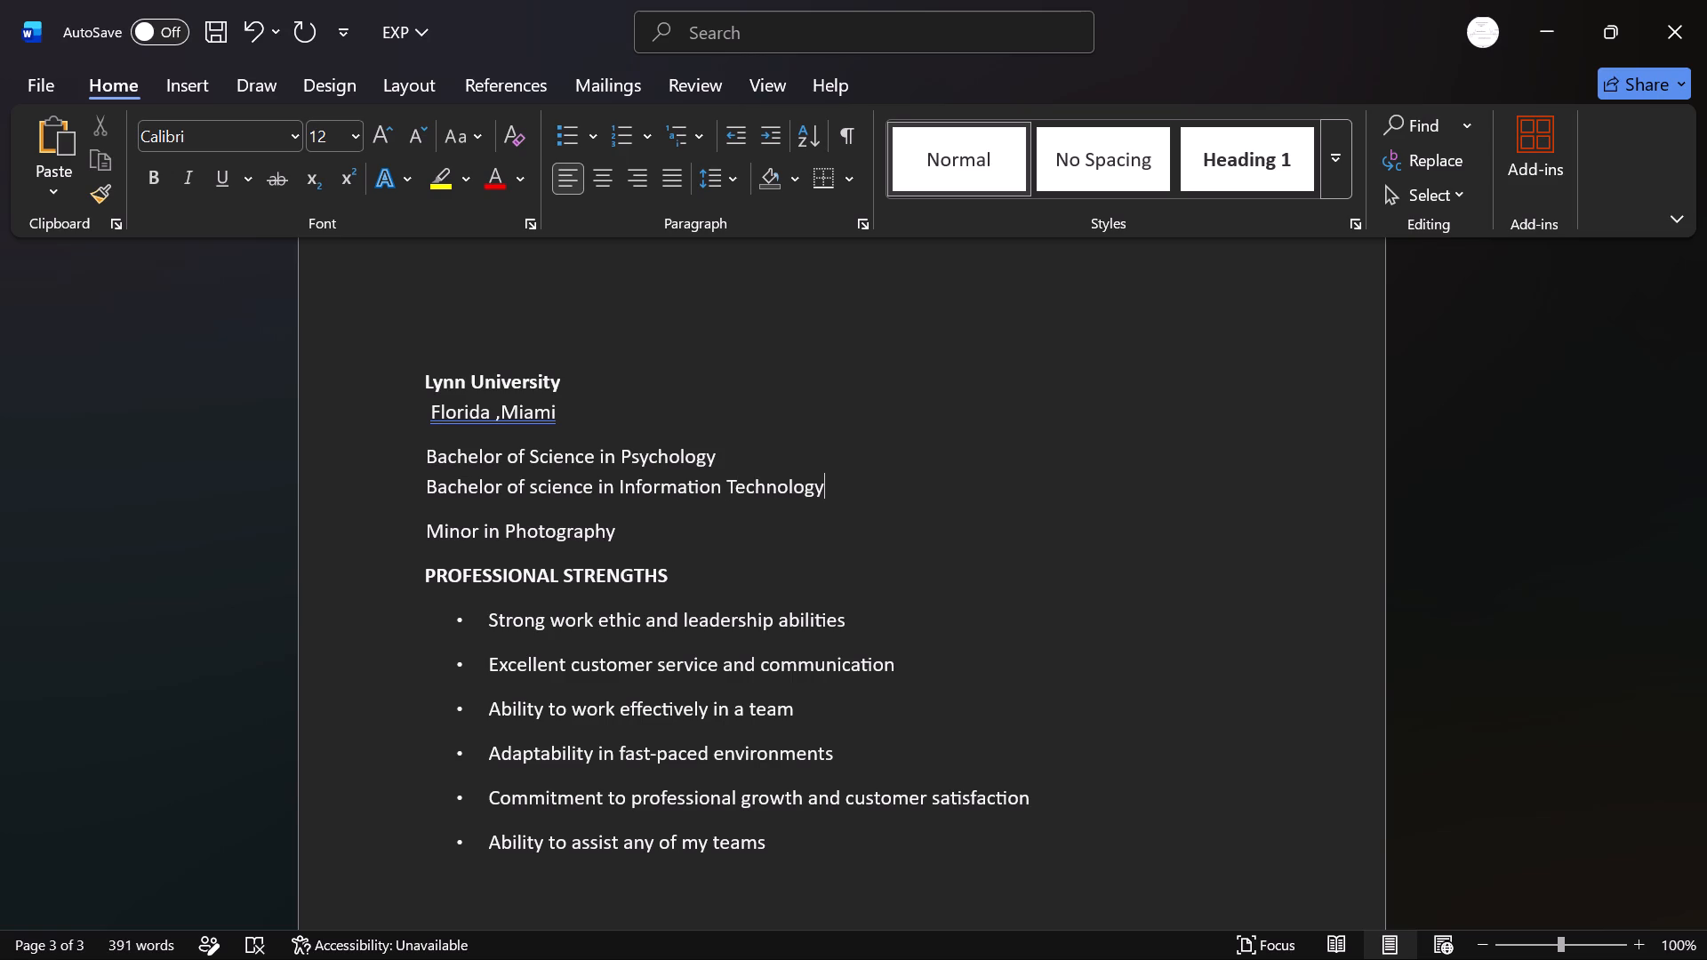
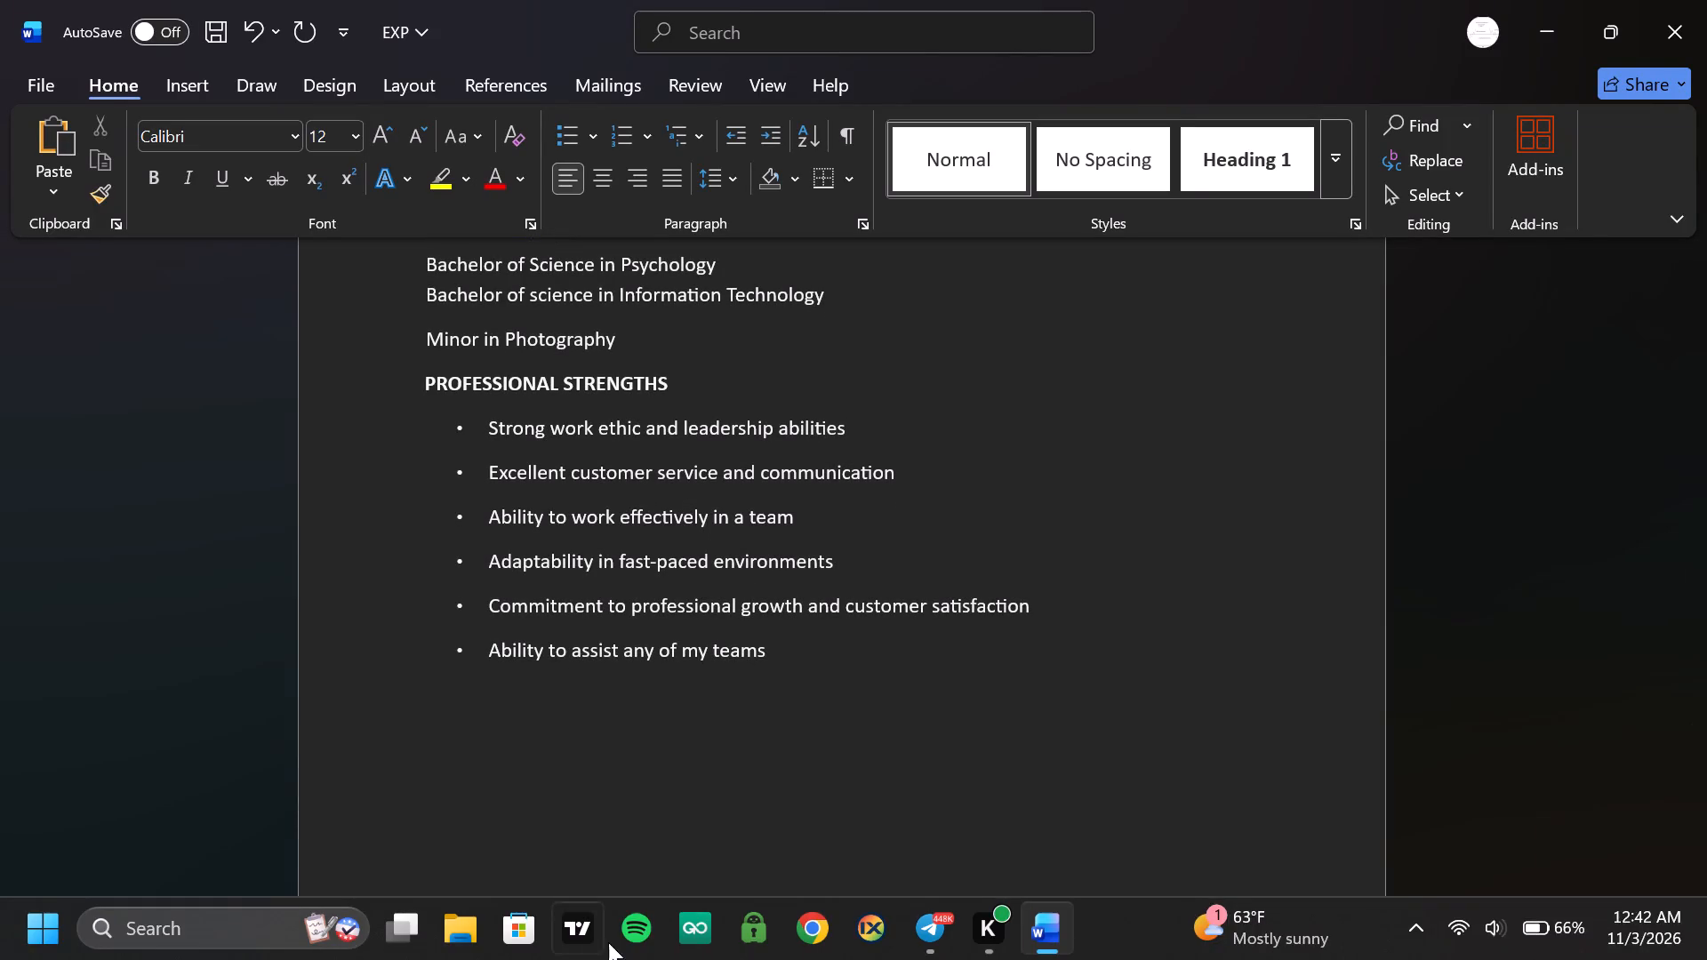
# Delete the final period after "photography experience" in the last Seasonal Manager bullet.
pyautogui.scroll(-2, 638, 754)
pyautogui.scroll(4, 614, 698)
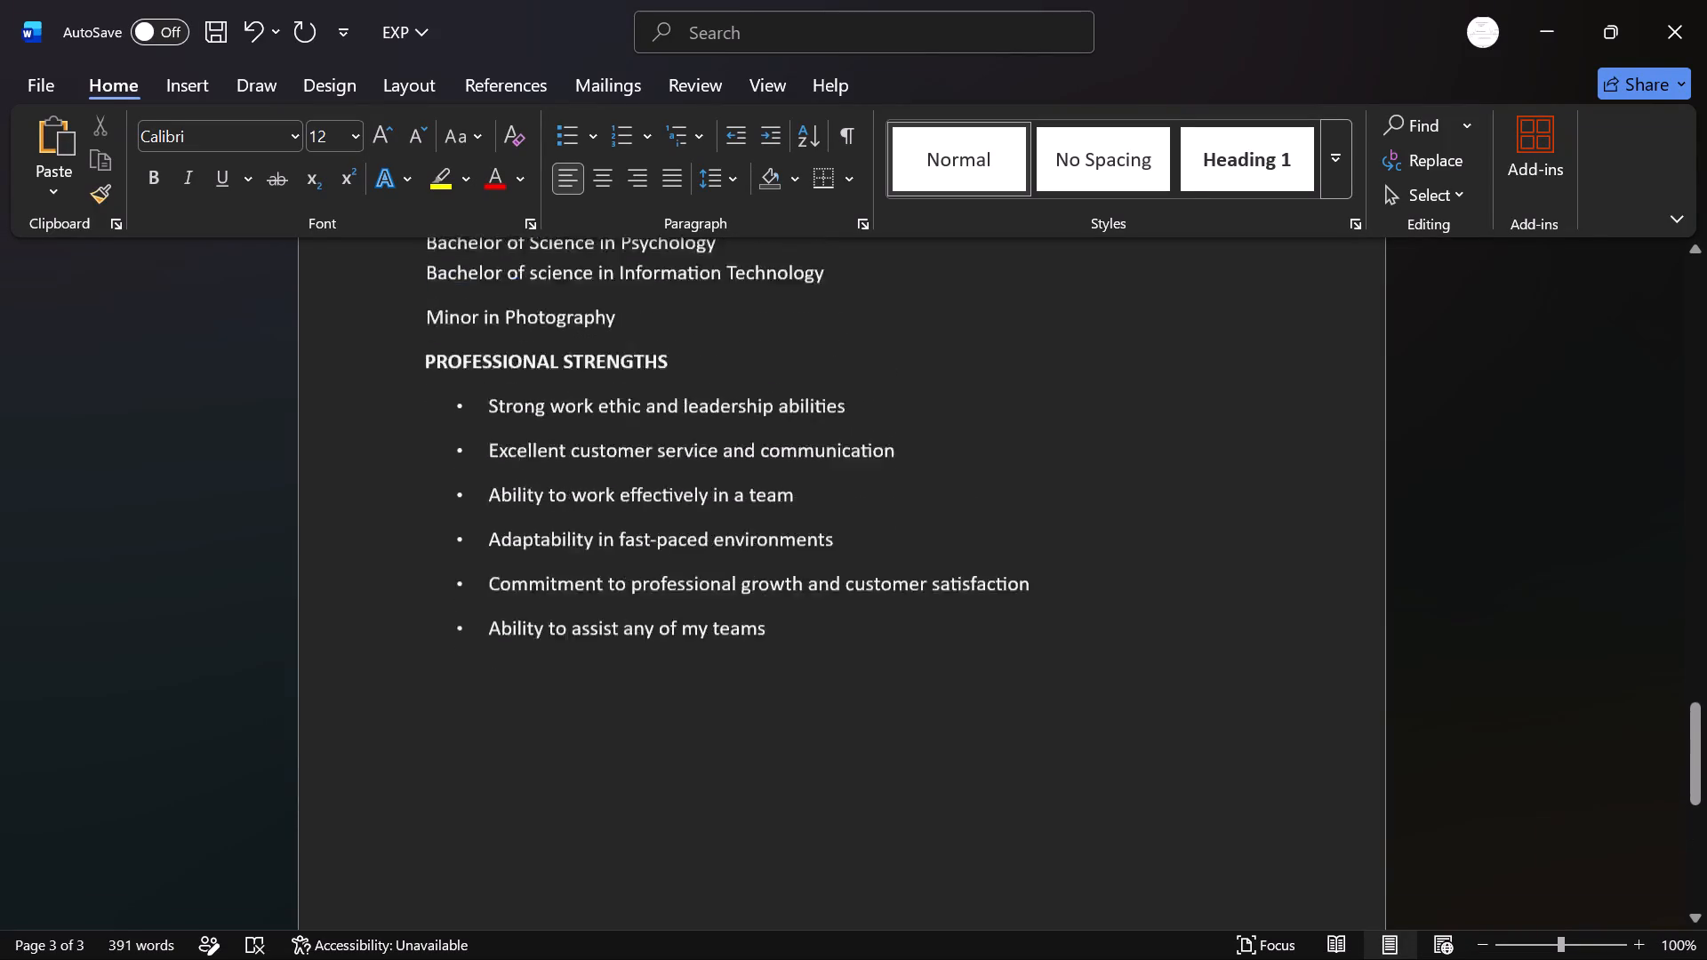
pyautogui.scroll(10, 614, 698)
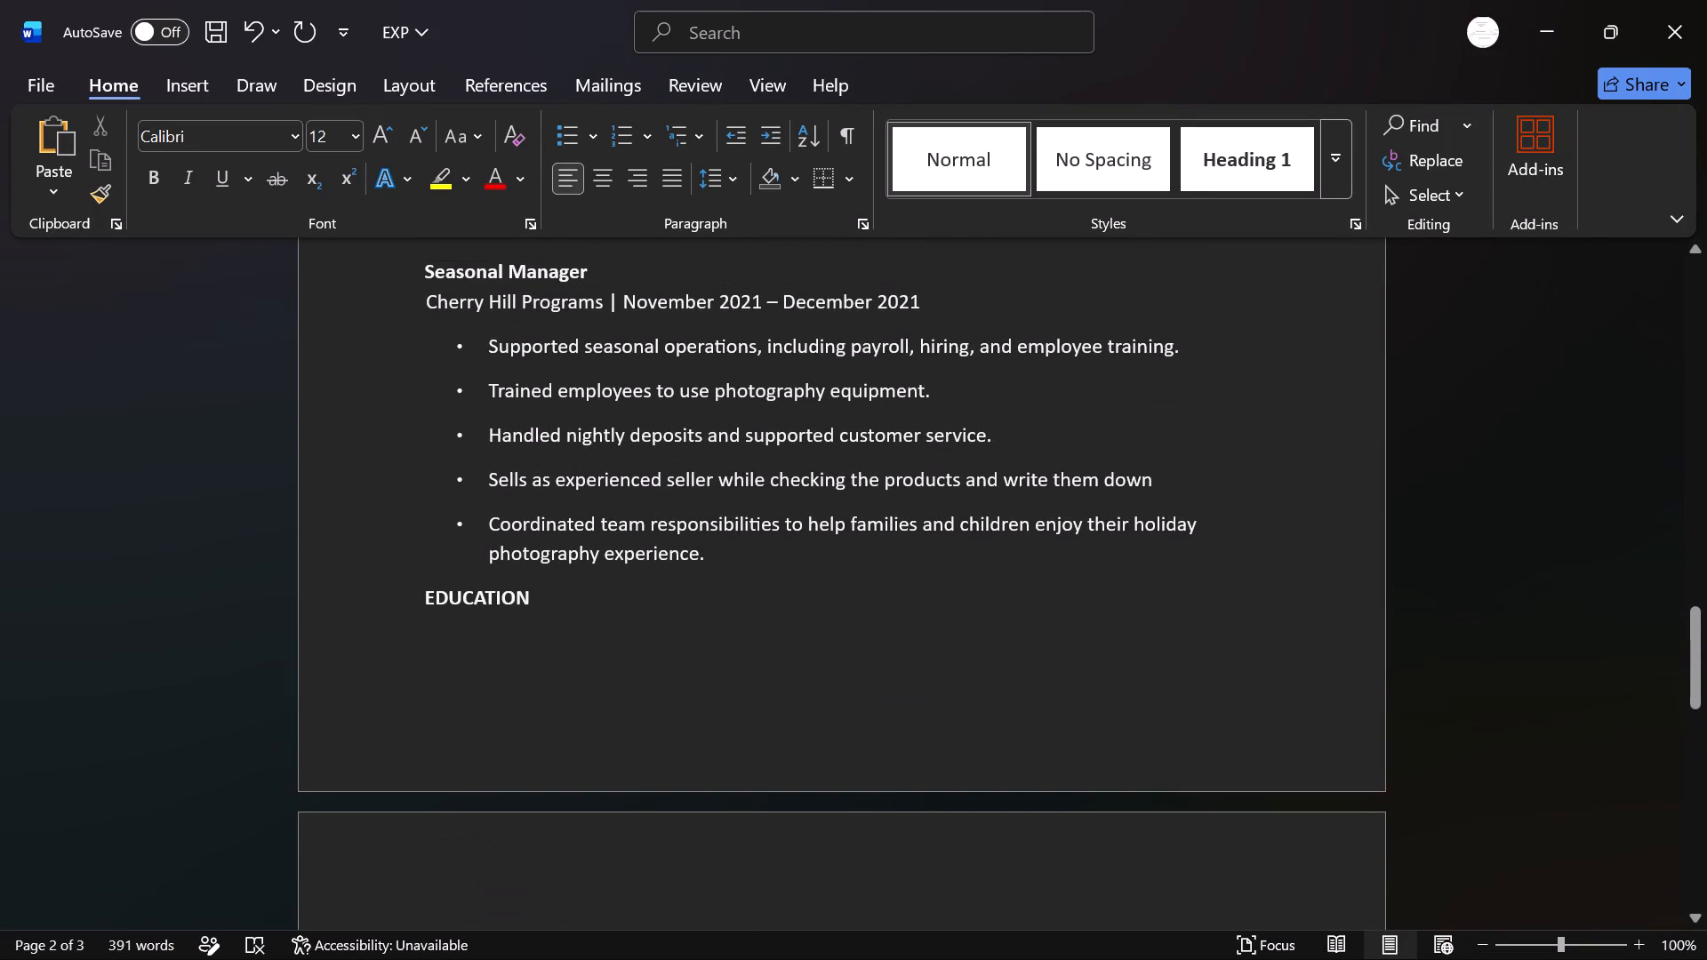
pyautogui.scroll(2, 614, 698)
pyautogui.scroll(-1, 614, 698)
pyautogui.scroll(3, 614, 698)
pyautogui.scroll(-3, 616, 695)
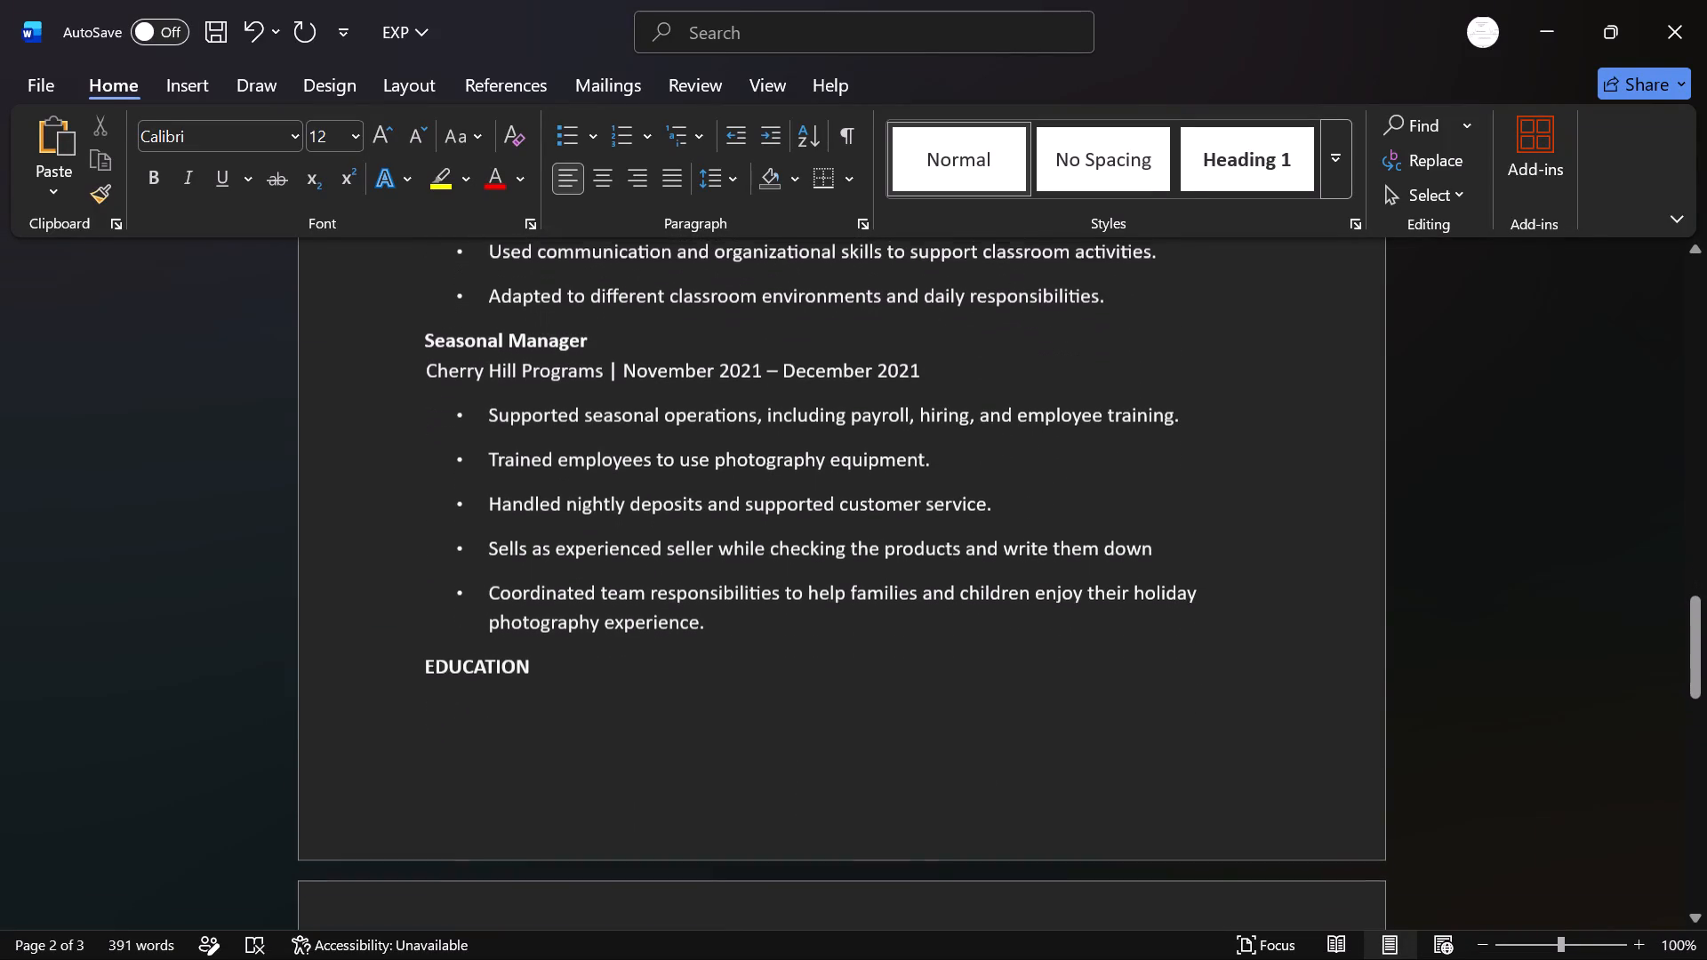
pyautogui.click(728, 613)
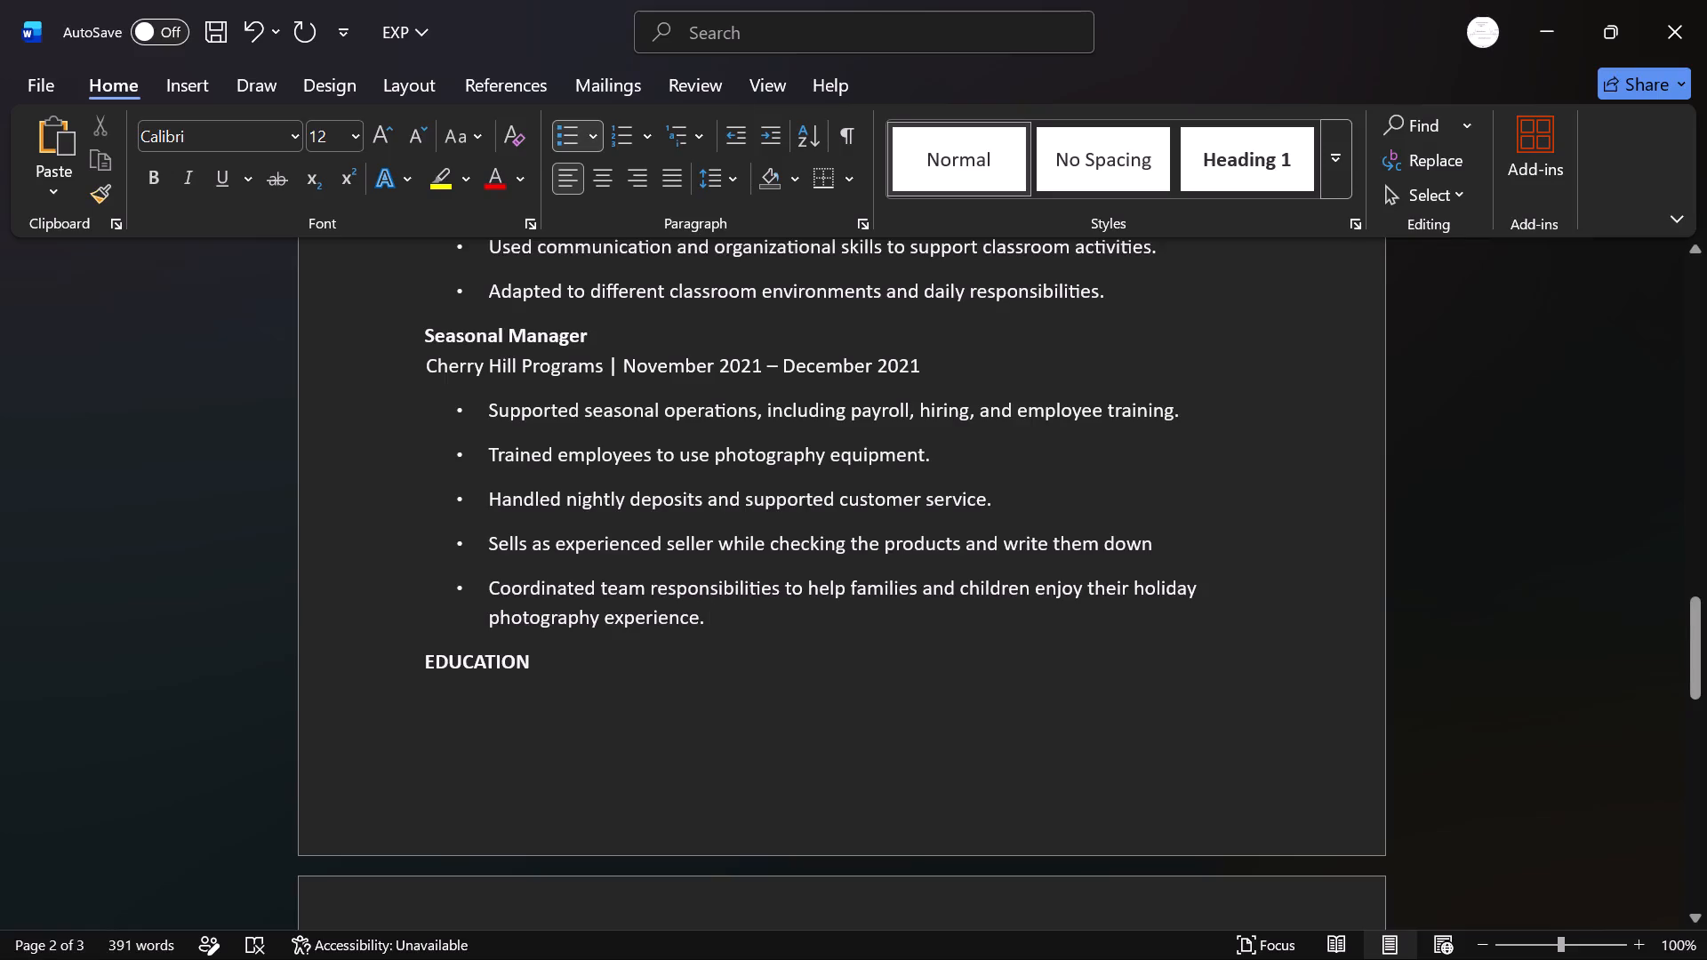
pyautogui.press('BackSpace')
pyautogui.press('BackSpace')
# Review the résumé from the Seasonal Manager entry back up to the contact details and Professional Summary.
pyautogui.scroll(3, 728, 613)
pyautogui.scroll(1, 658, 510)
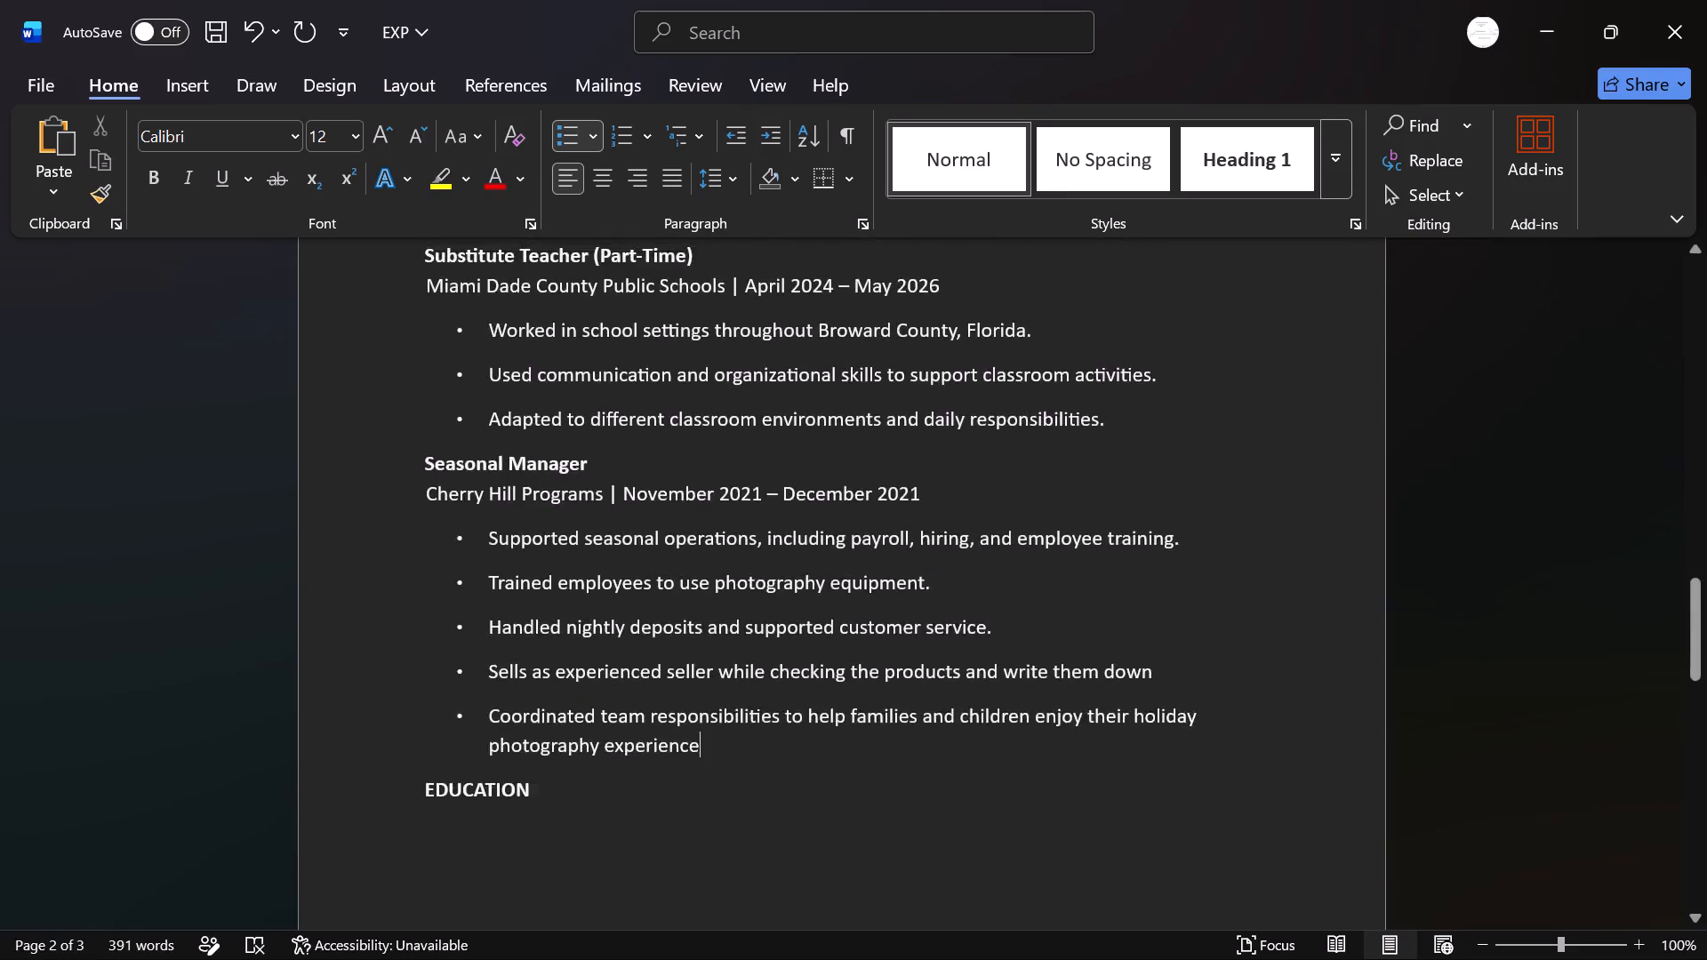
pyautogui.scroll(5, 658, 510)
pyautogui.scroll(2, 496, 544)
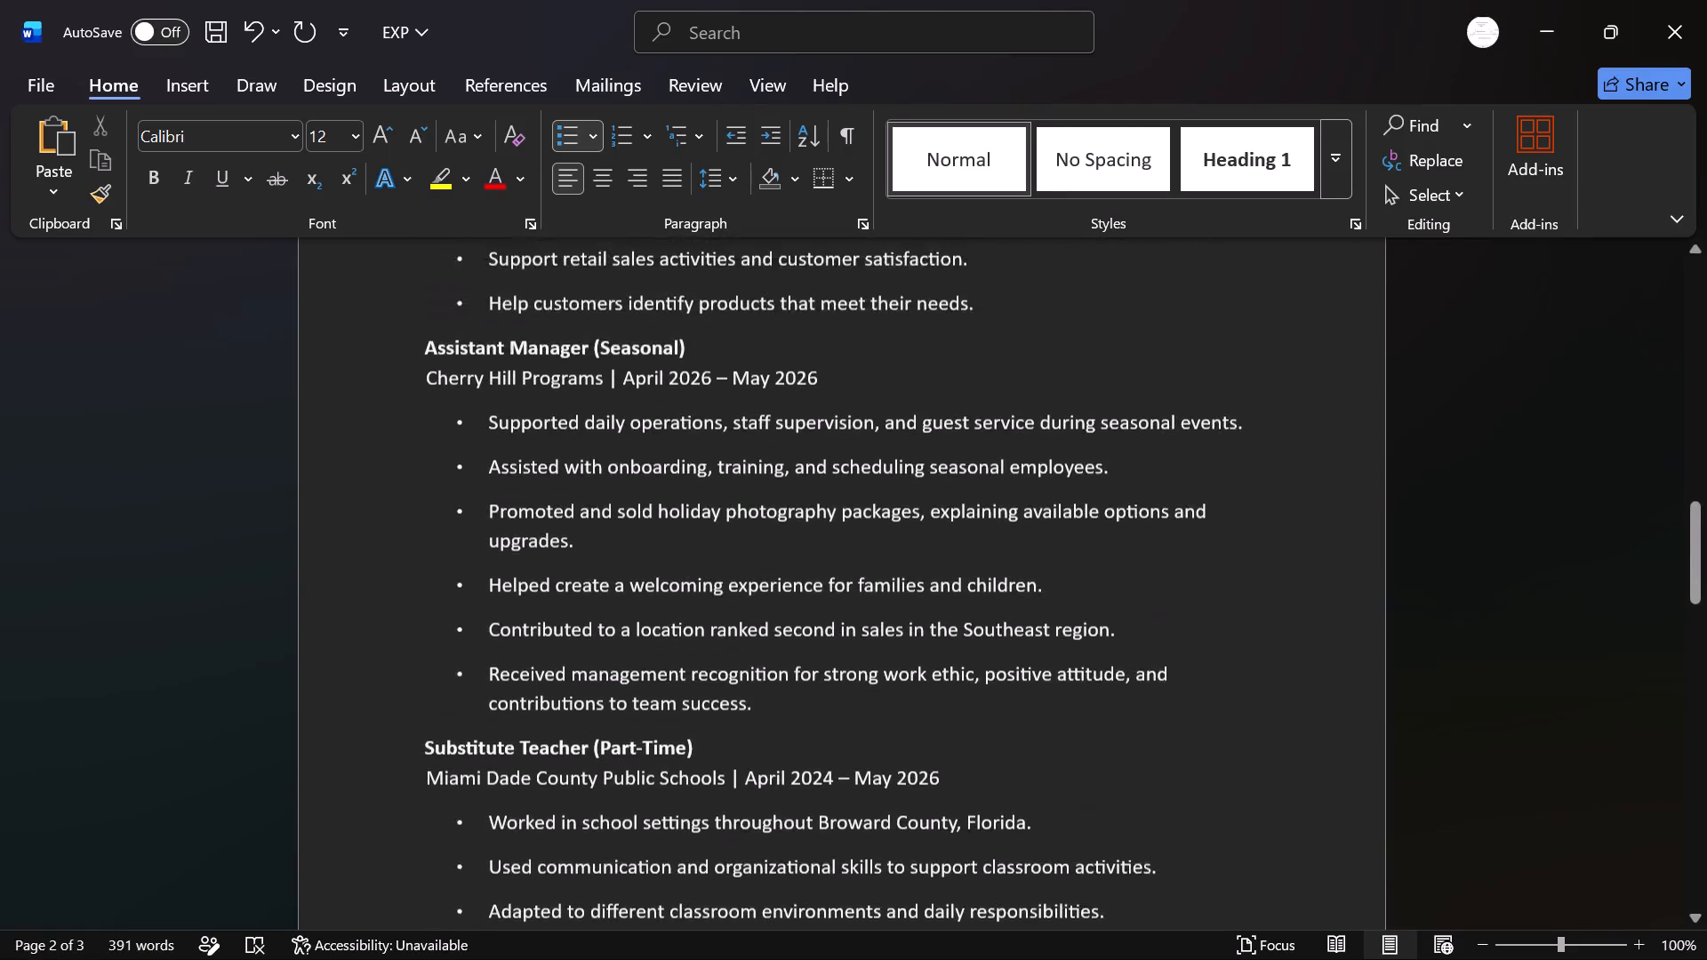
pyautogui.scroll(18, 492, 544)
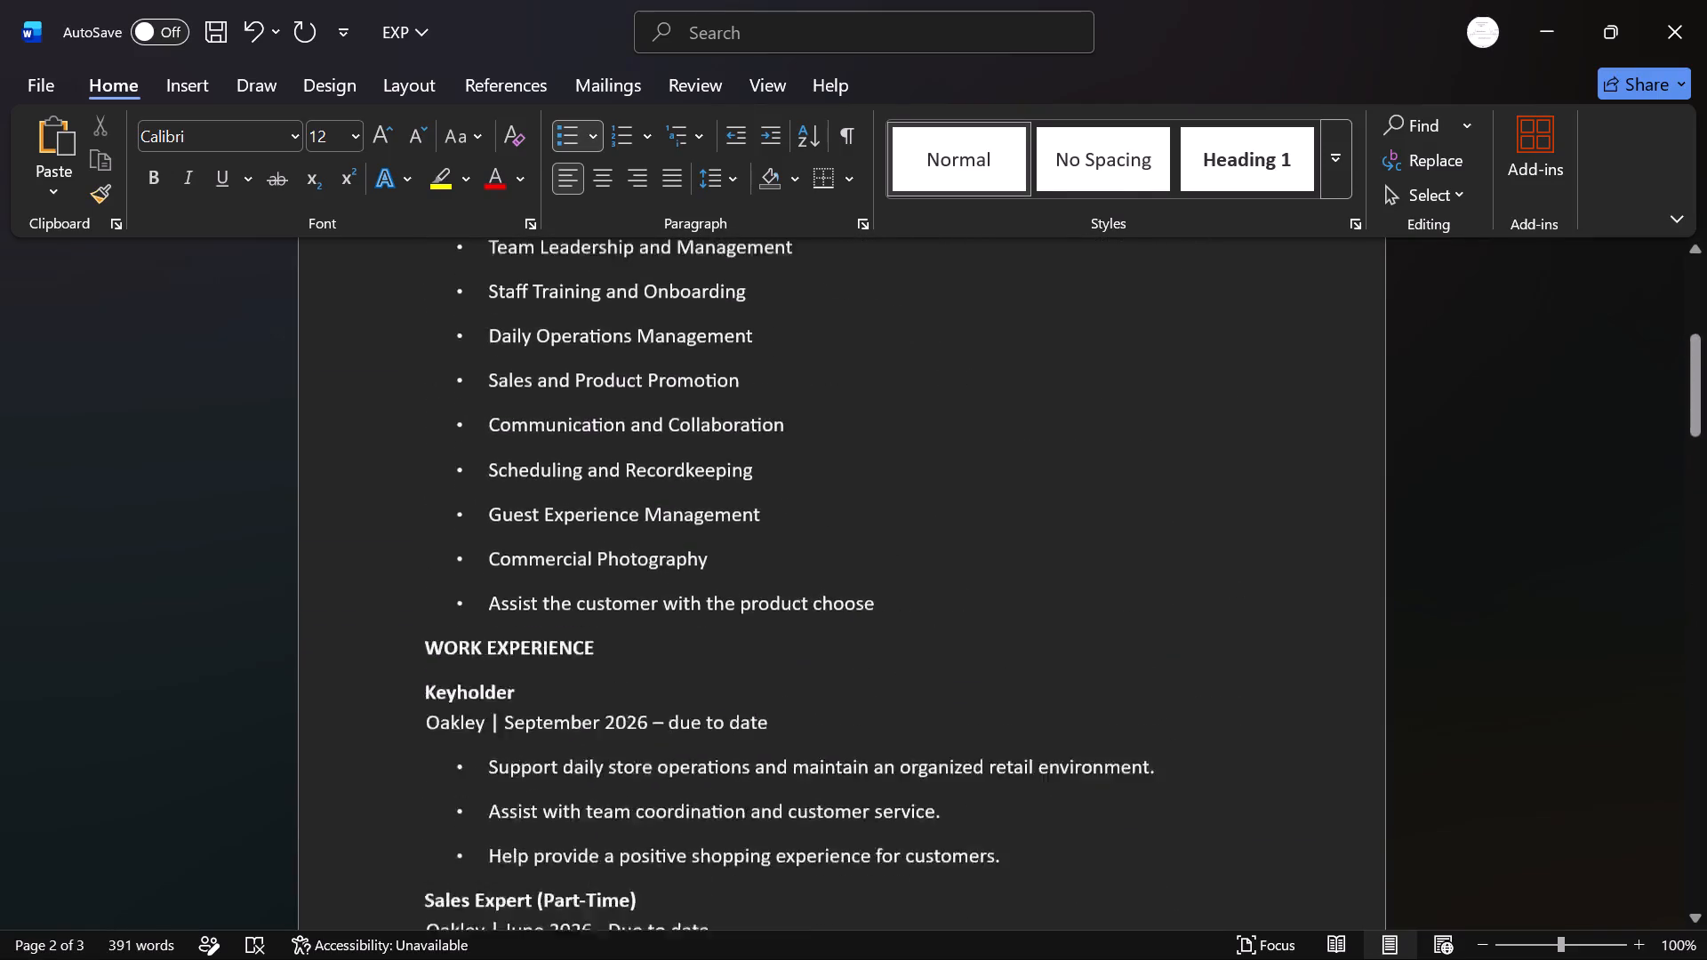
pyautogui.scroll(11, 498, 546)
pyautogui.scroll(-4, 498, 546)
pyautogui.scroll(3, 498, 546)
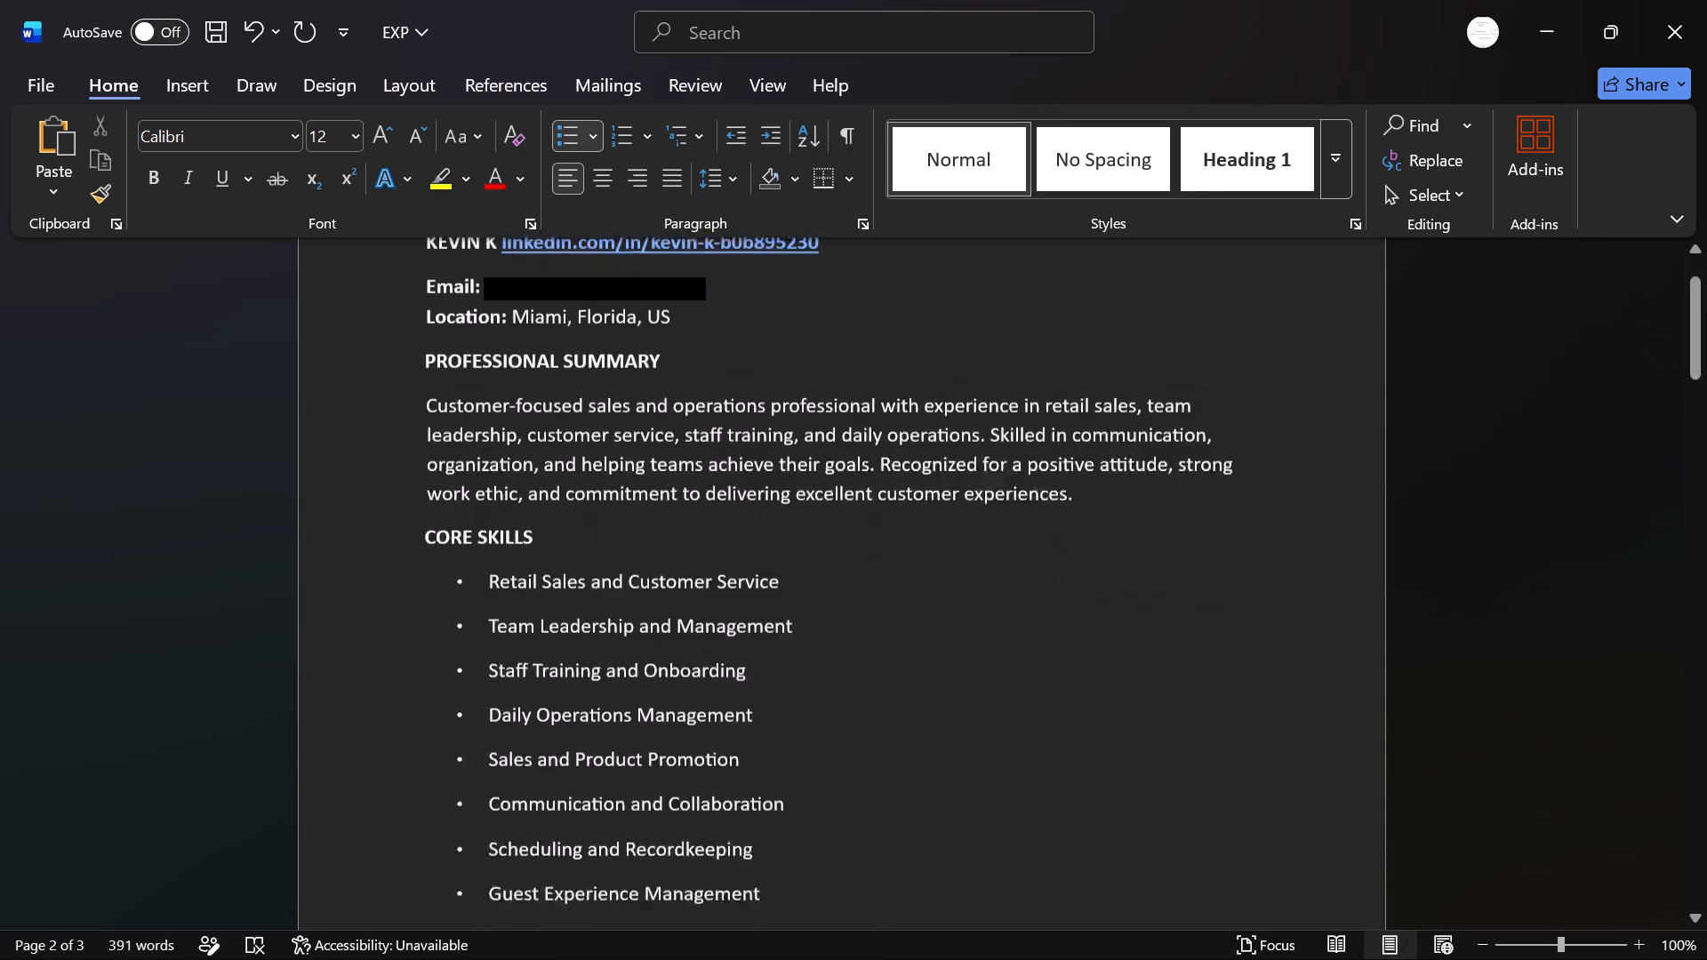
pyautogui.scroll(3, 498, 546)
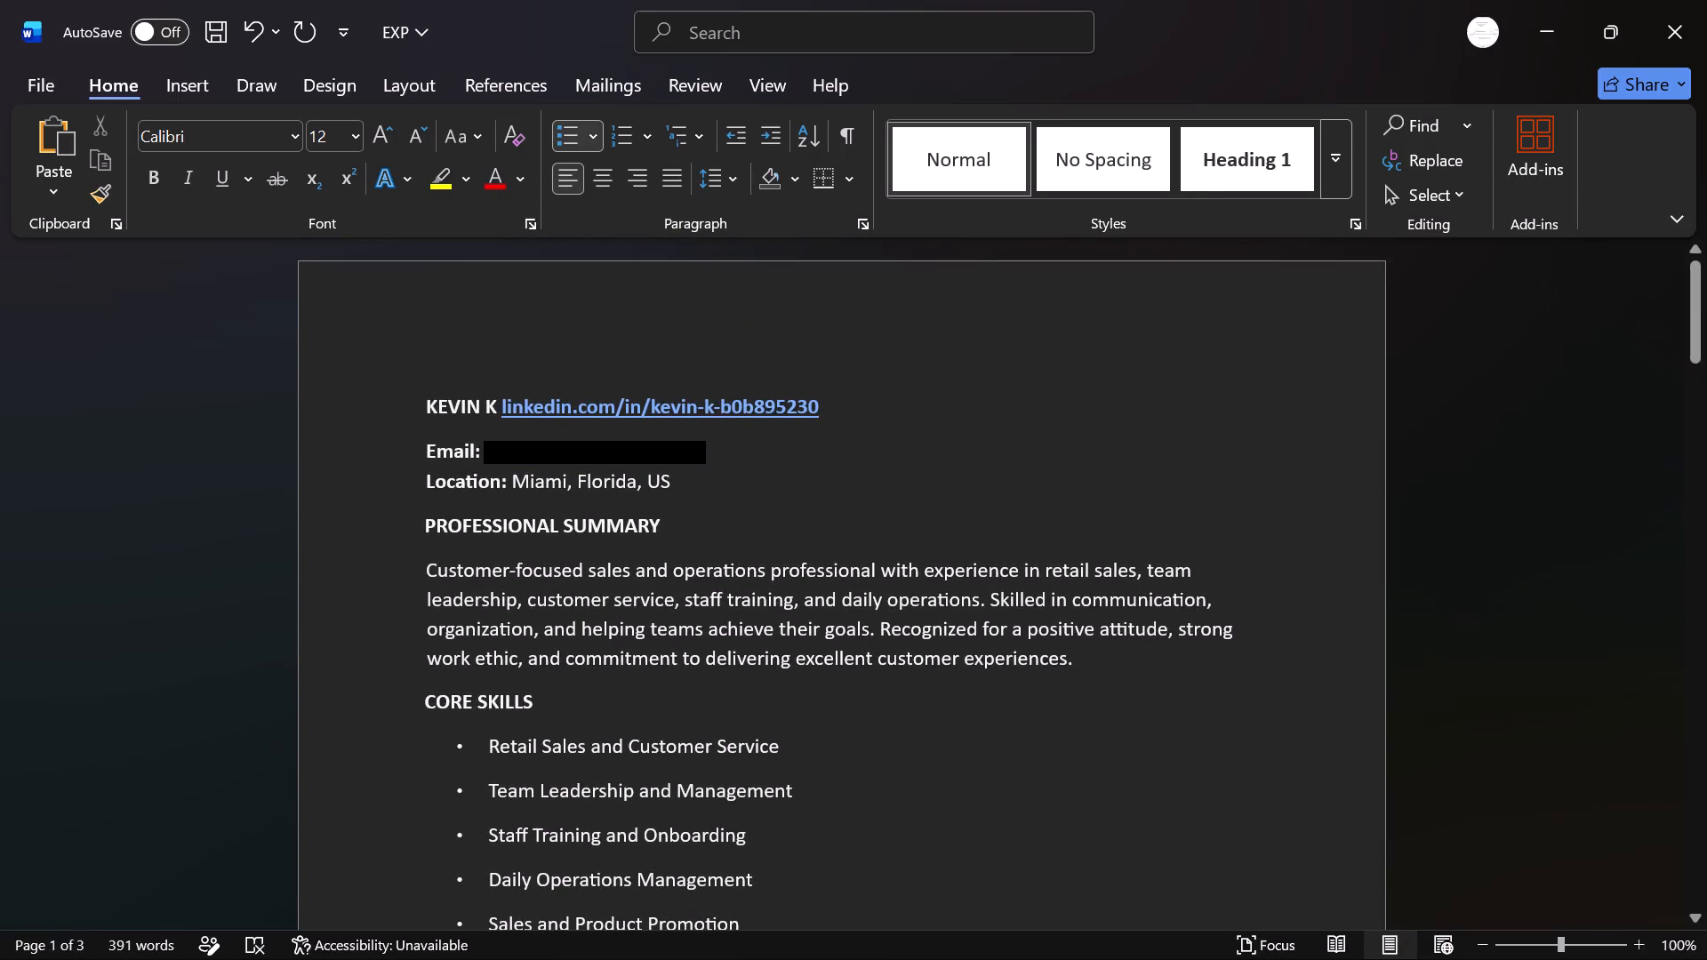
# Insert "I help with" before "Customer-focused" at the start of the Professional Summary paragraph.
pyautogui.click(425, 569)
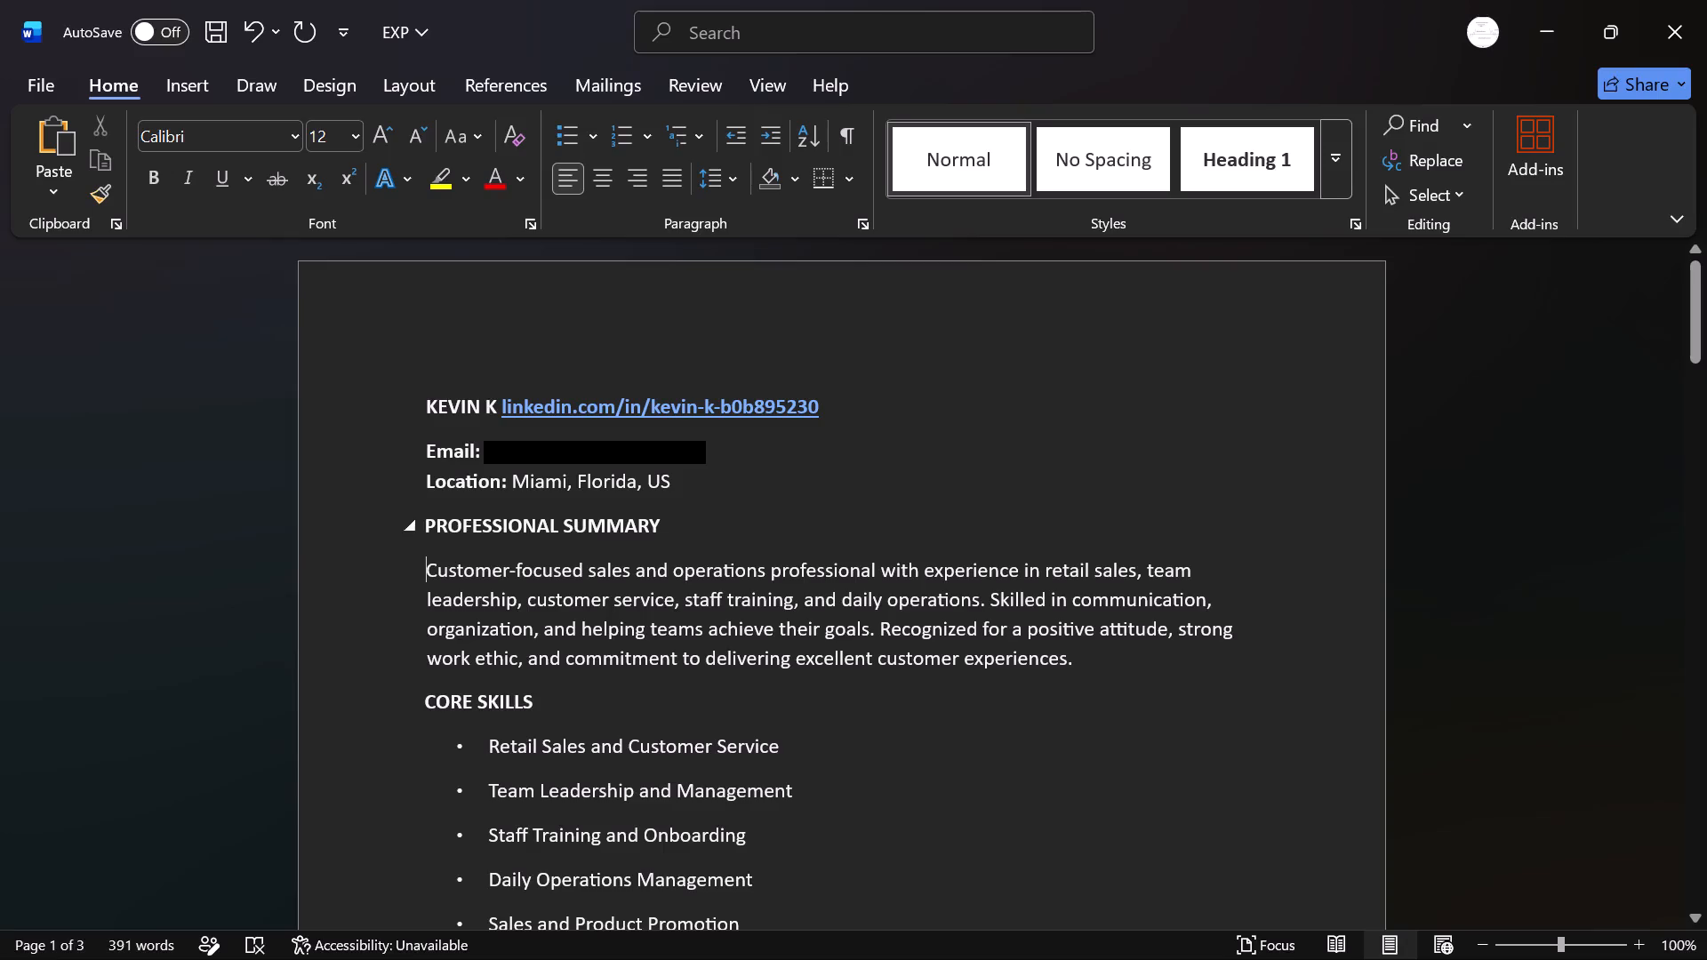
pyautogui.press('i')
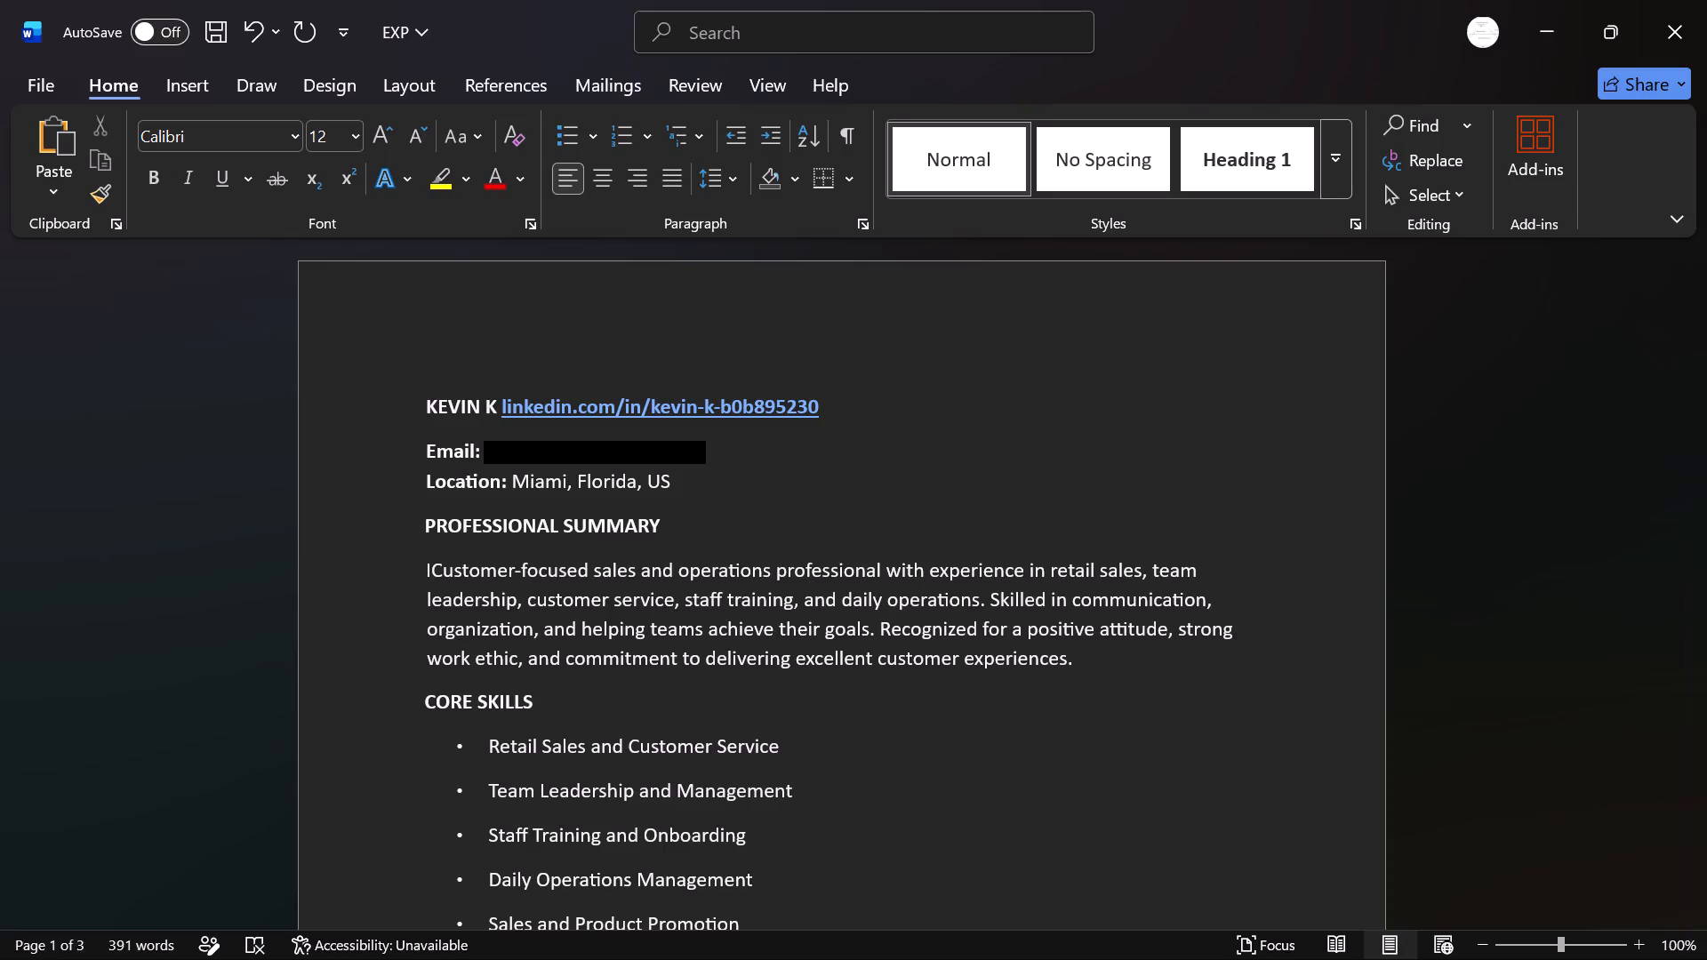
pyautogui.press('space')
pyautogui.write('HELP')
pyautogui.press('BackSpace')
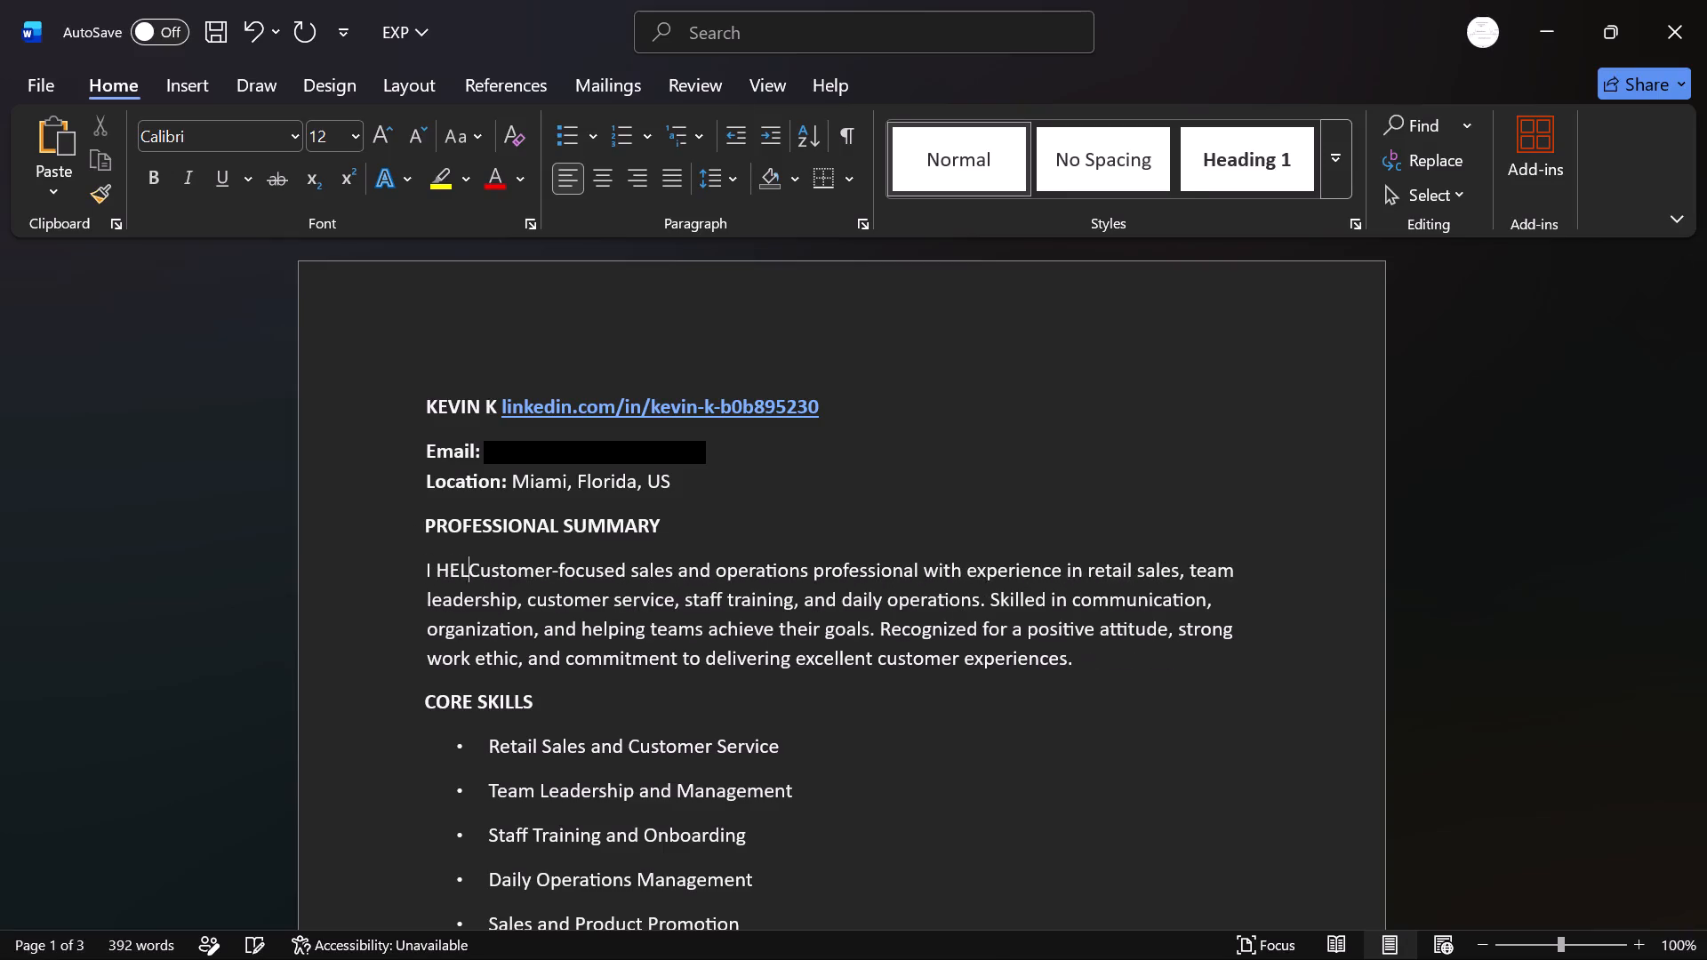
pyautogui.press('BackSpace')
pyautogui.press('BackSpace')
pyautogui.press('BackSpace')
pyautogui.write('help')
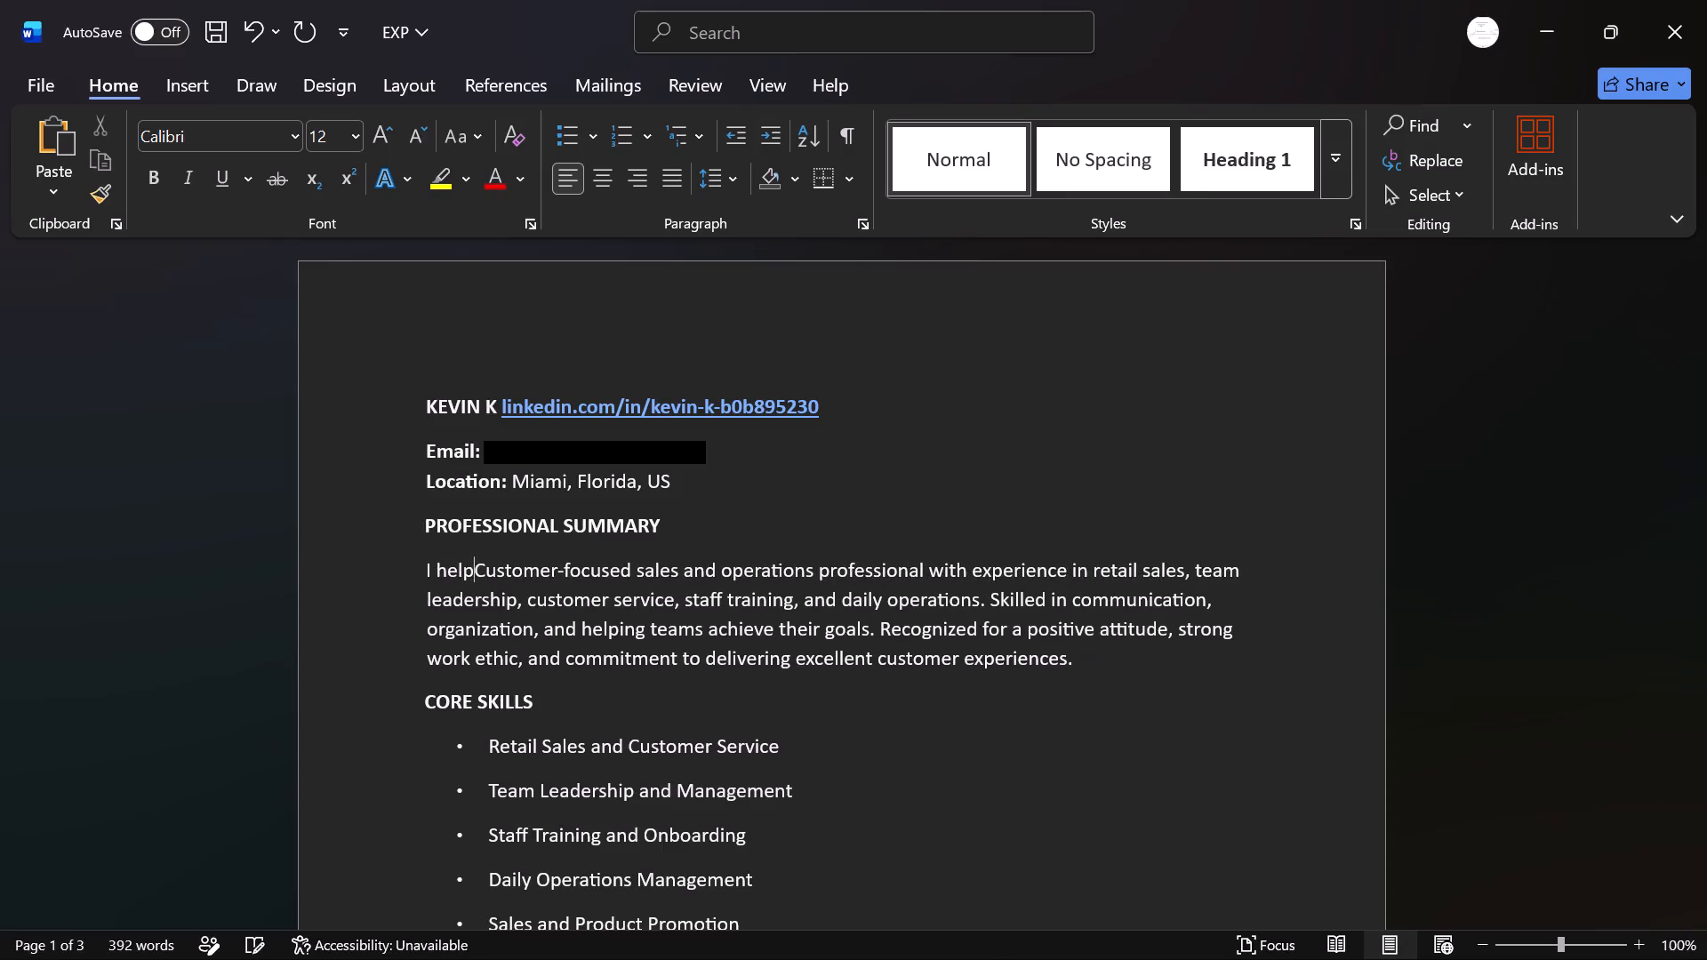
pyautogui.press('space')
pyautogui.write('witg')
pyautogui.press('BackSpace')
pyautogui.press('h')
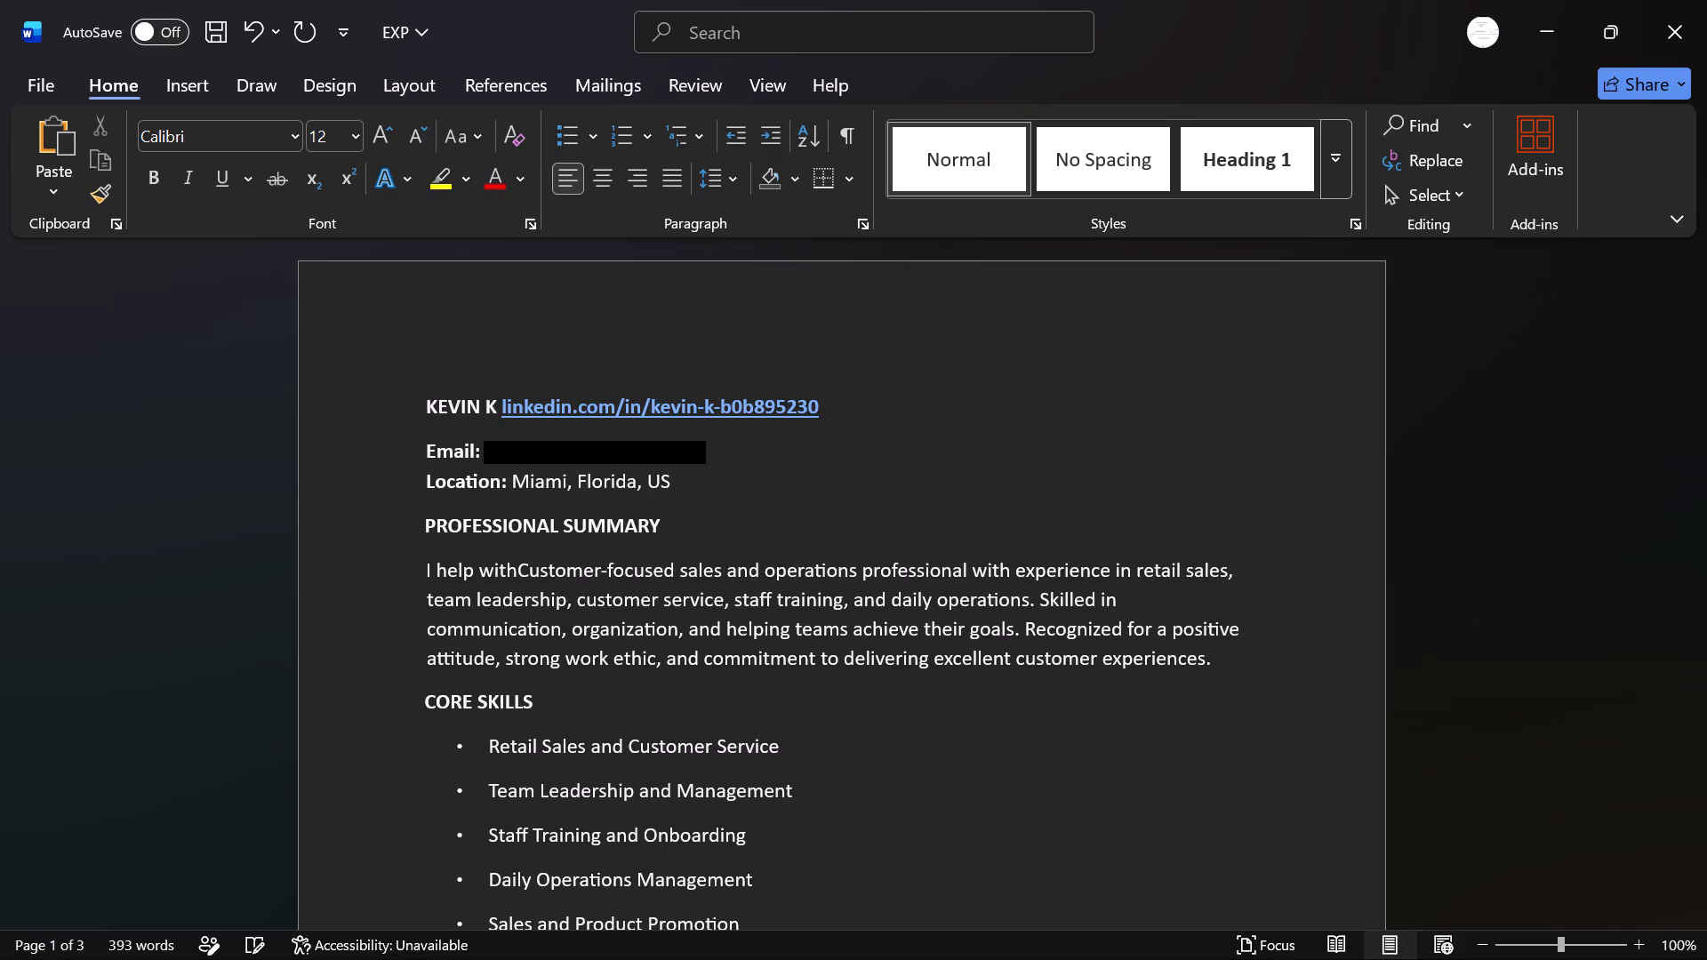
pyautogui.press('space')
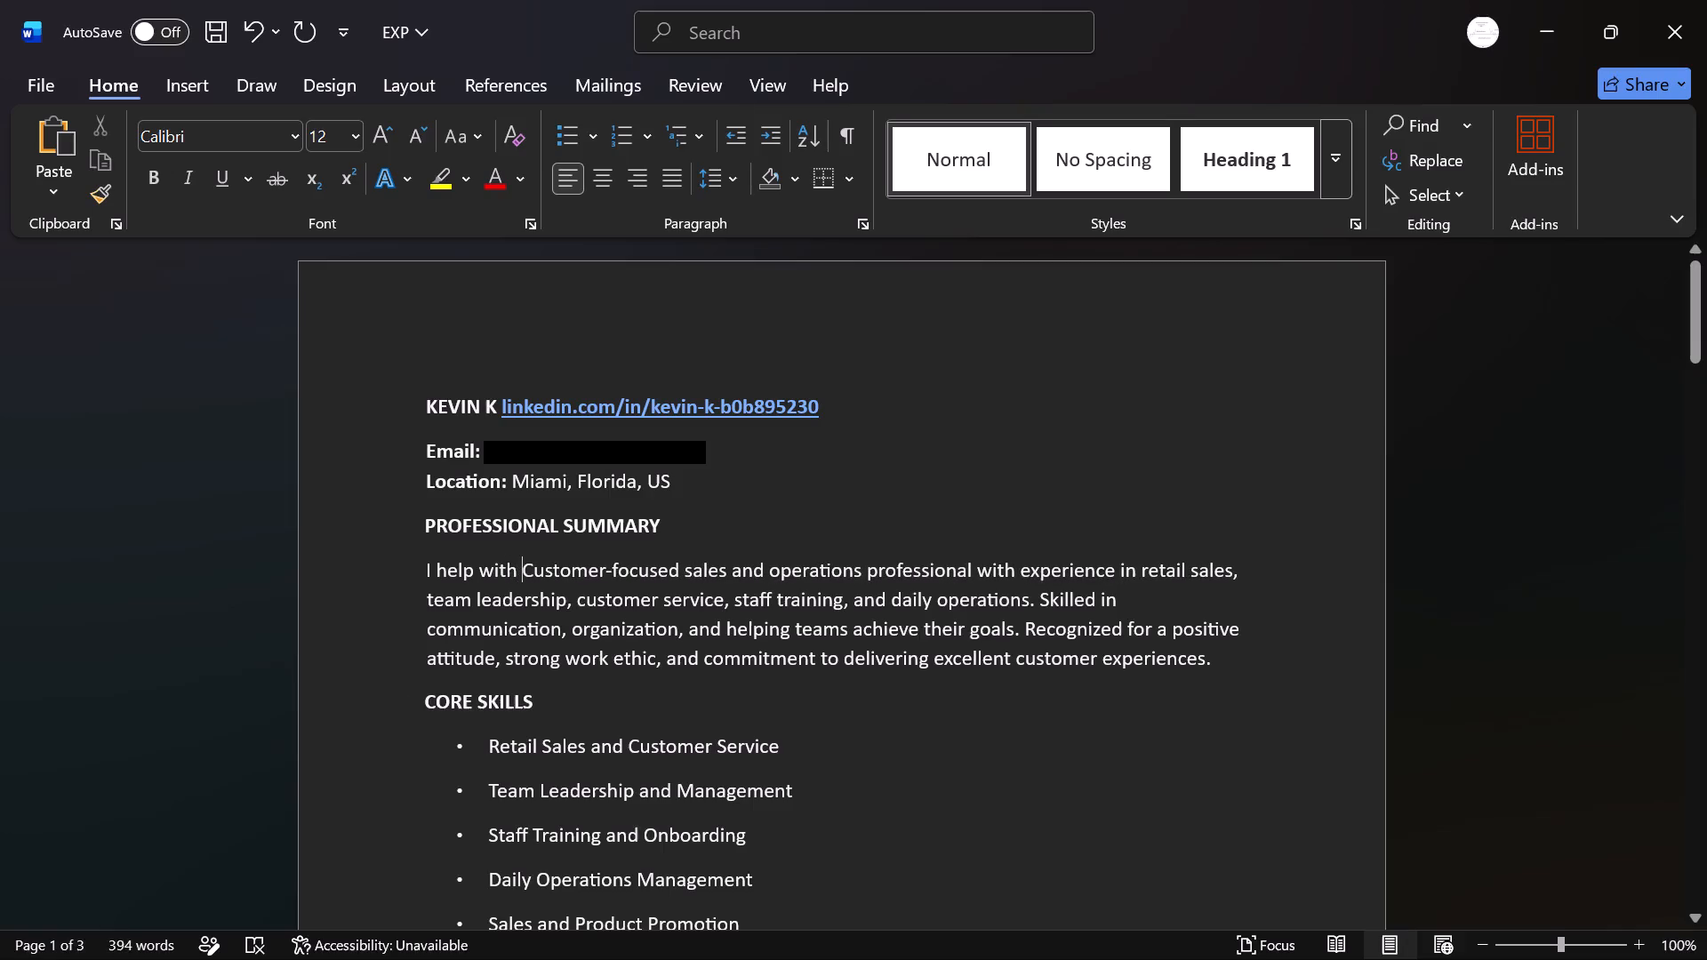
pyautogui.click(722, 703)
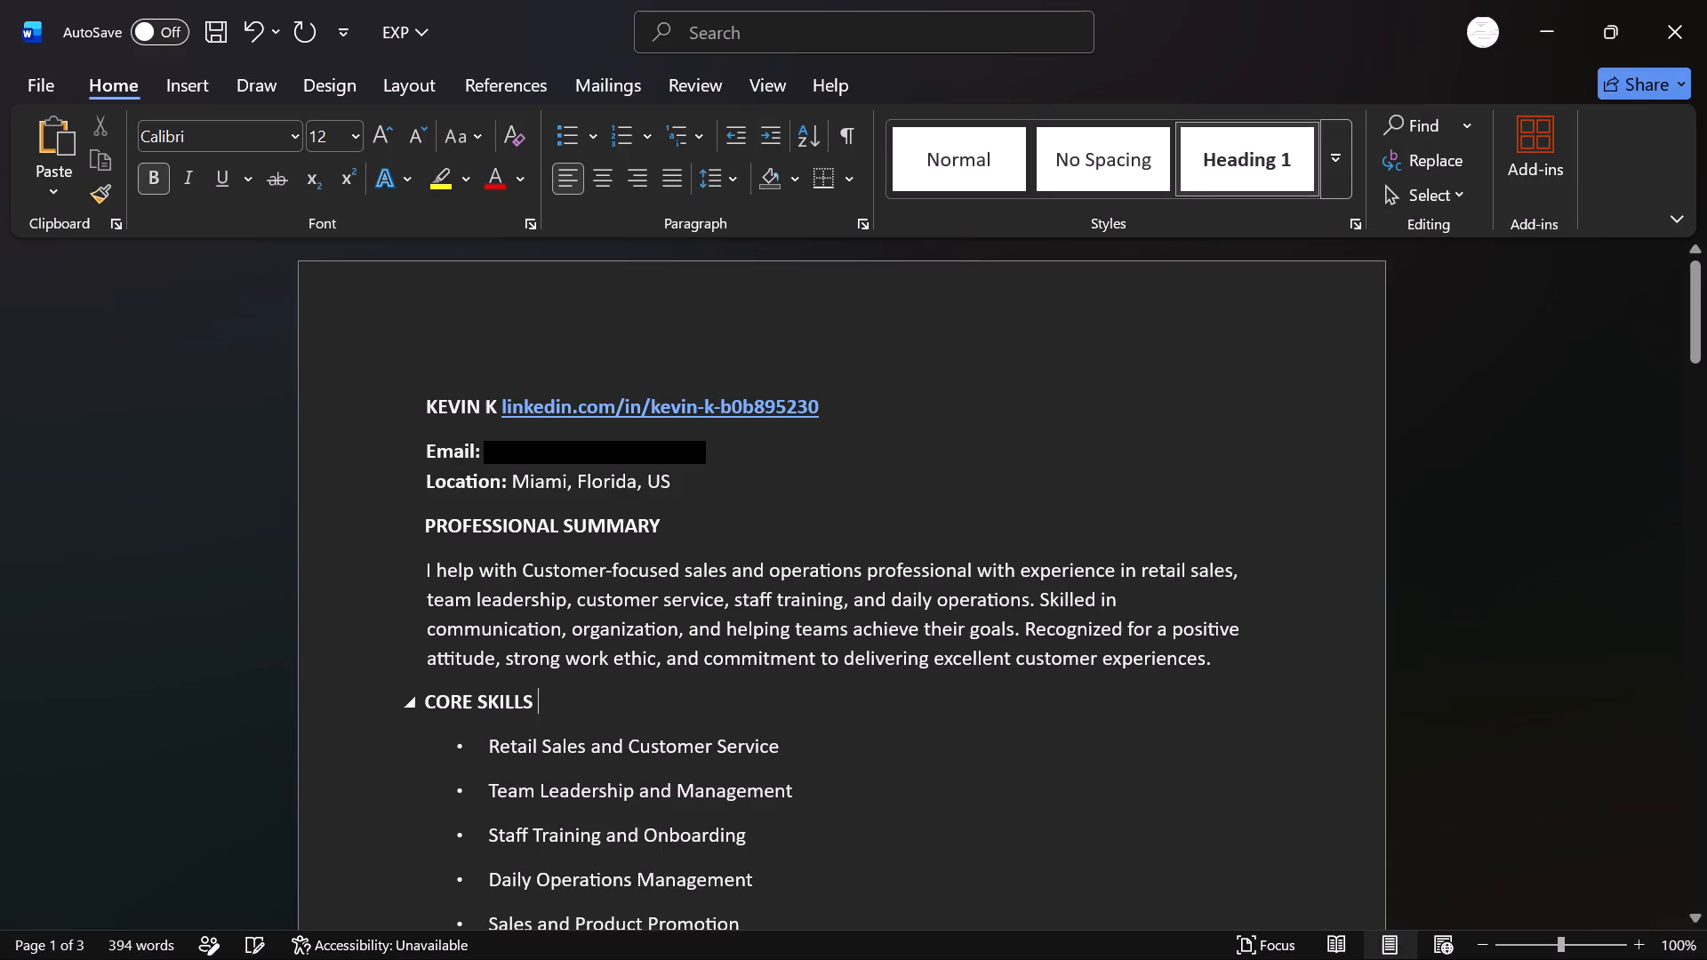
# Add a new bullet below "Assist the customer with the product choose" at the end of the Core Skills list.
pyautogui.scroll(-1, 966, 757)
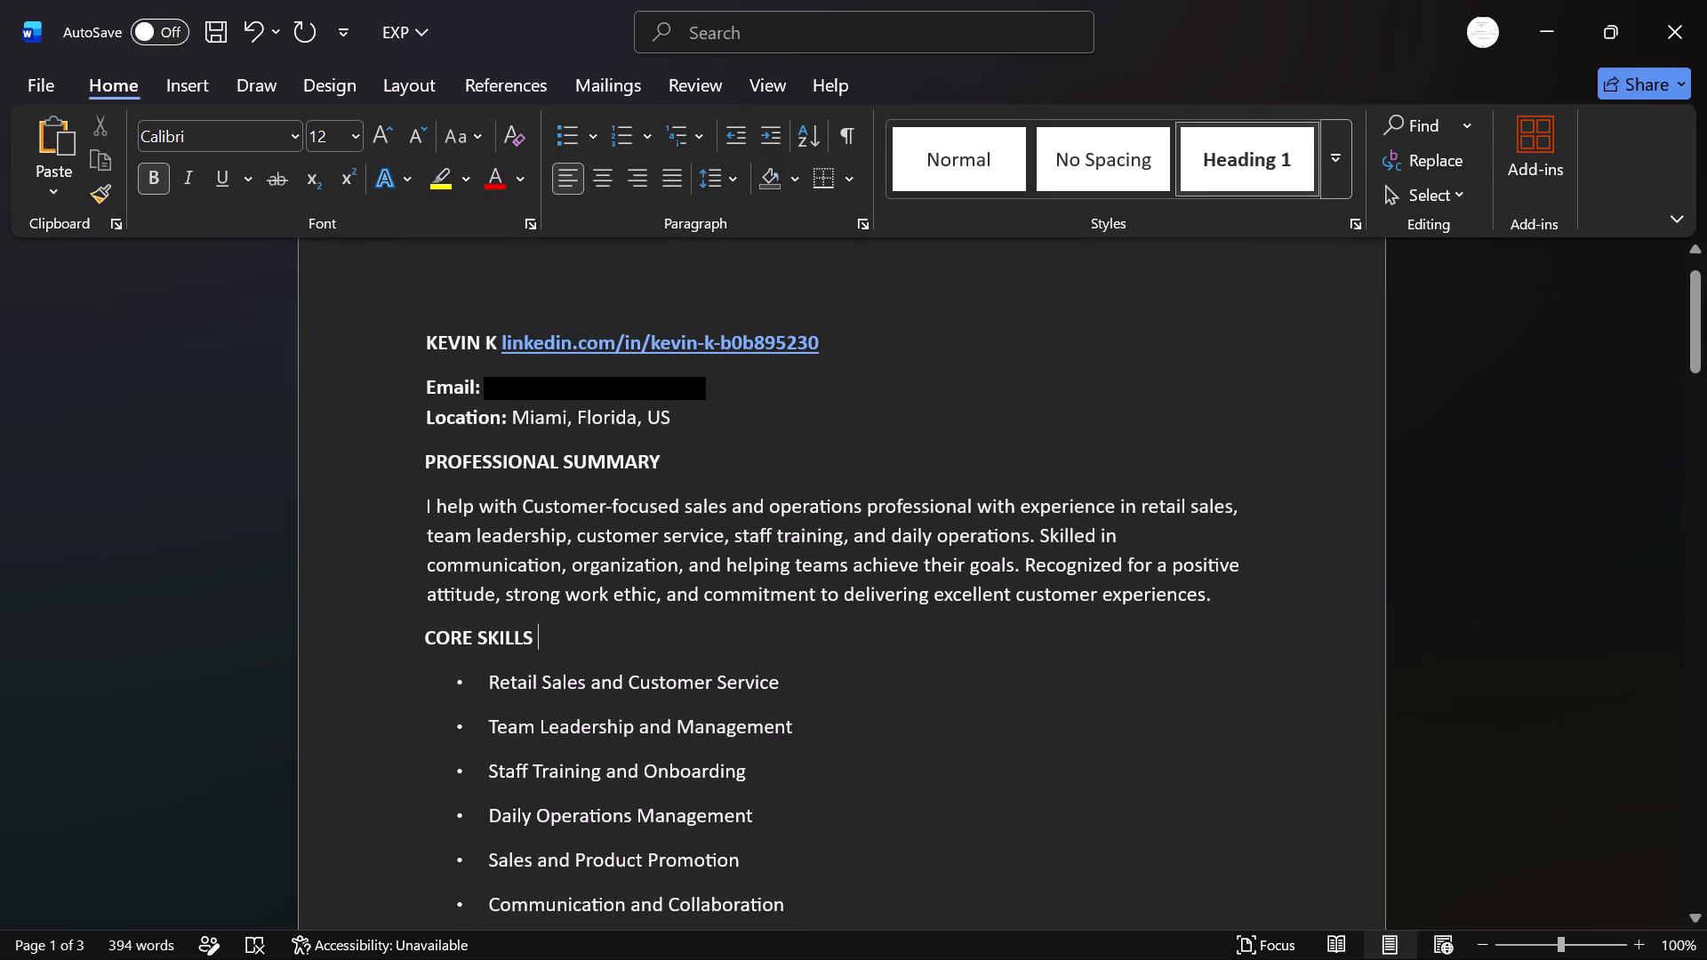
pyautogui.scroll(-4, 785, 715)
pyautogui.click(885, 823)
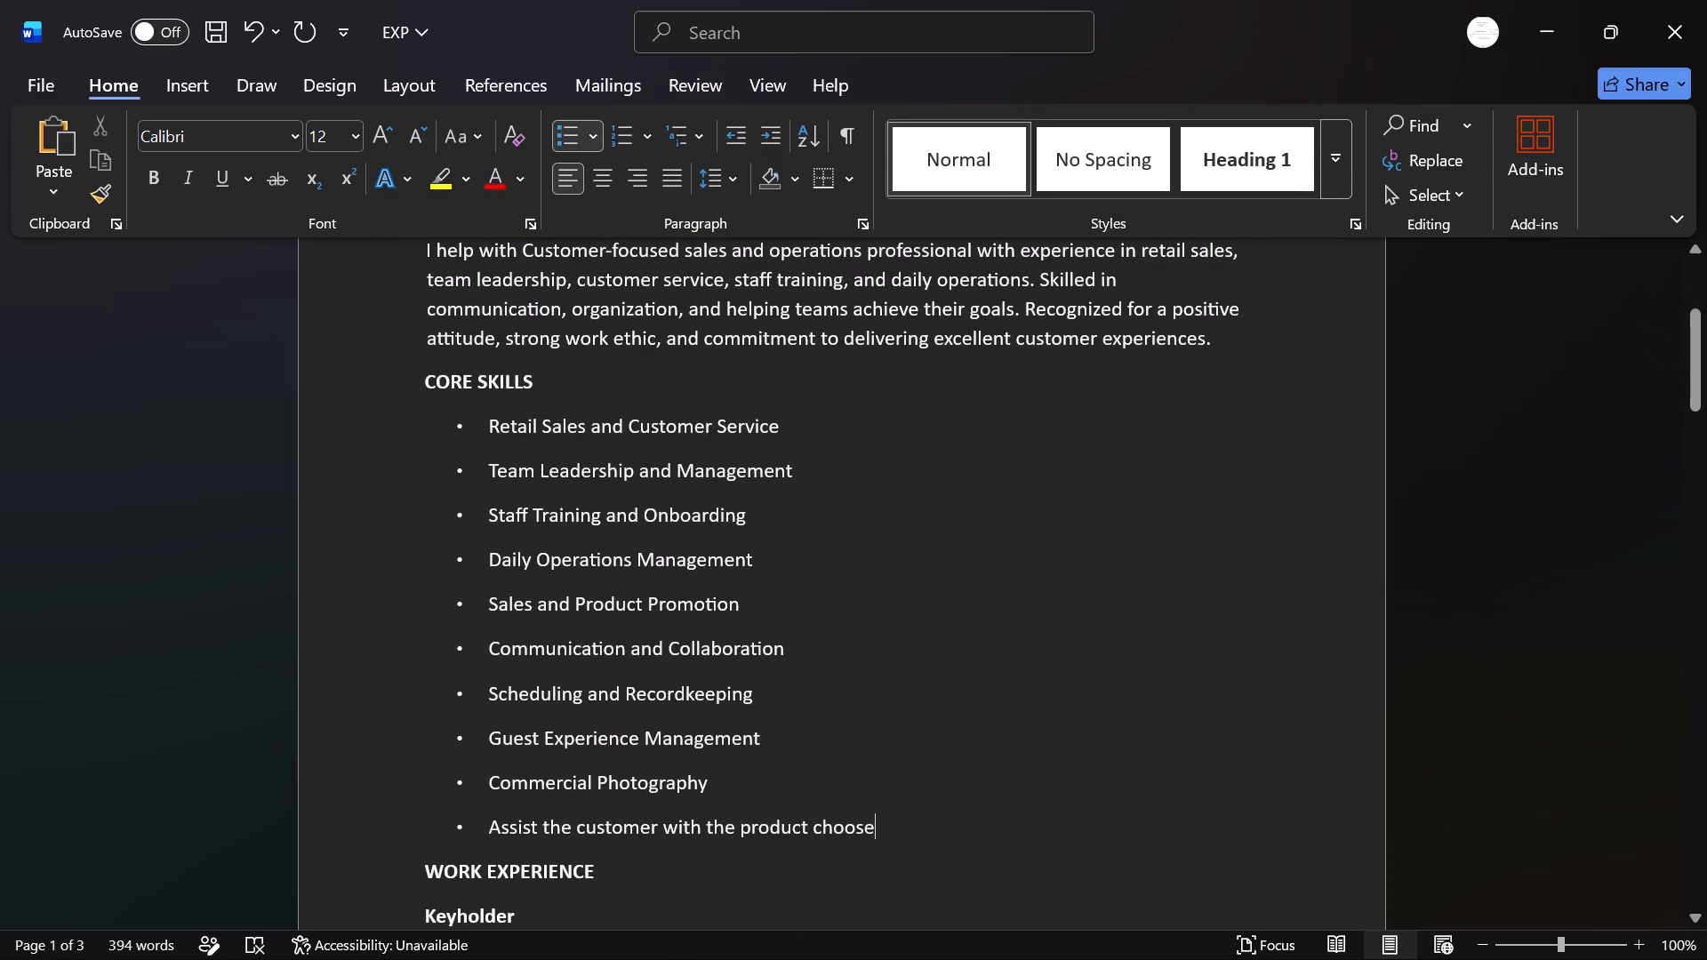
pyautogui.press('Return')
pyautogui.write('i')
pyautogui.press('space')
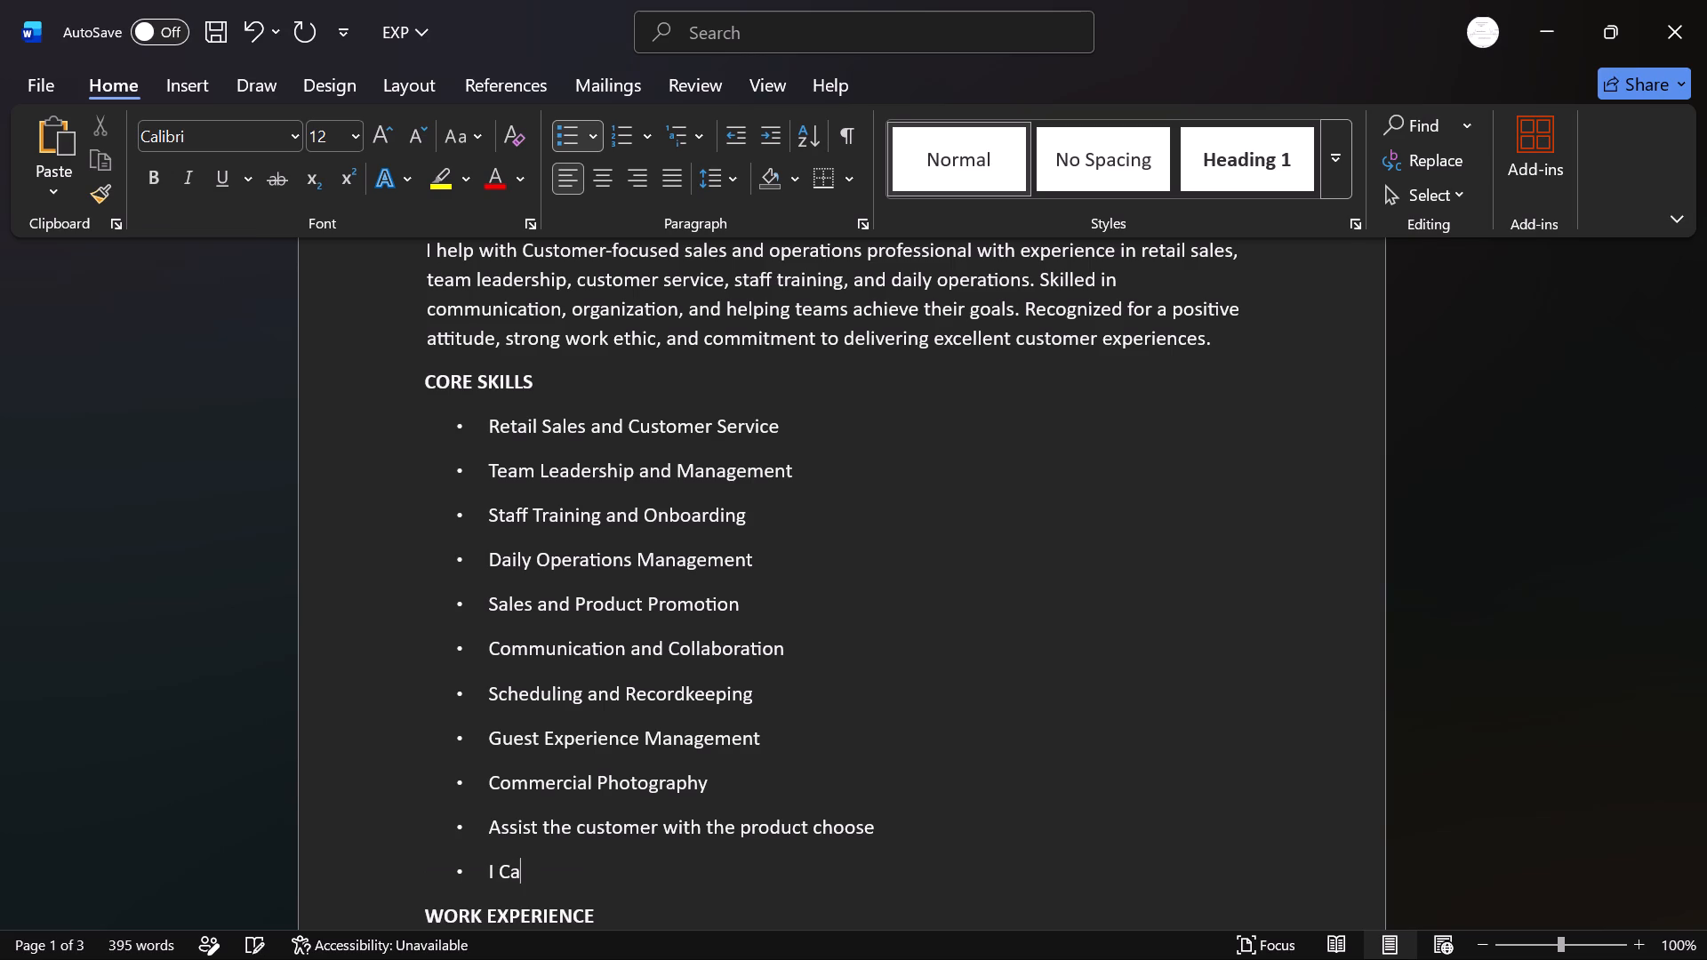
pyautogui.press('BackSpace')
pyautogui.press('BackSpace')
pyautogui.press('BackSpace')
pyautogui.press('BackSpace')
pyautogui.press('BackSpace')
# Enter "Coder too at some times" as the last Core Skills bullet, leaving no extra line after it.
pyautogui.write('coder too at some times')
pyautogui.press('Return')
pyautogui.press(']')
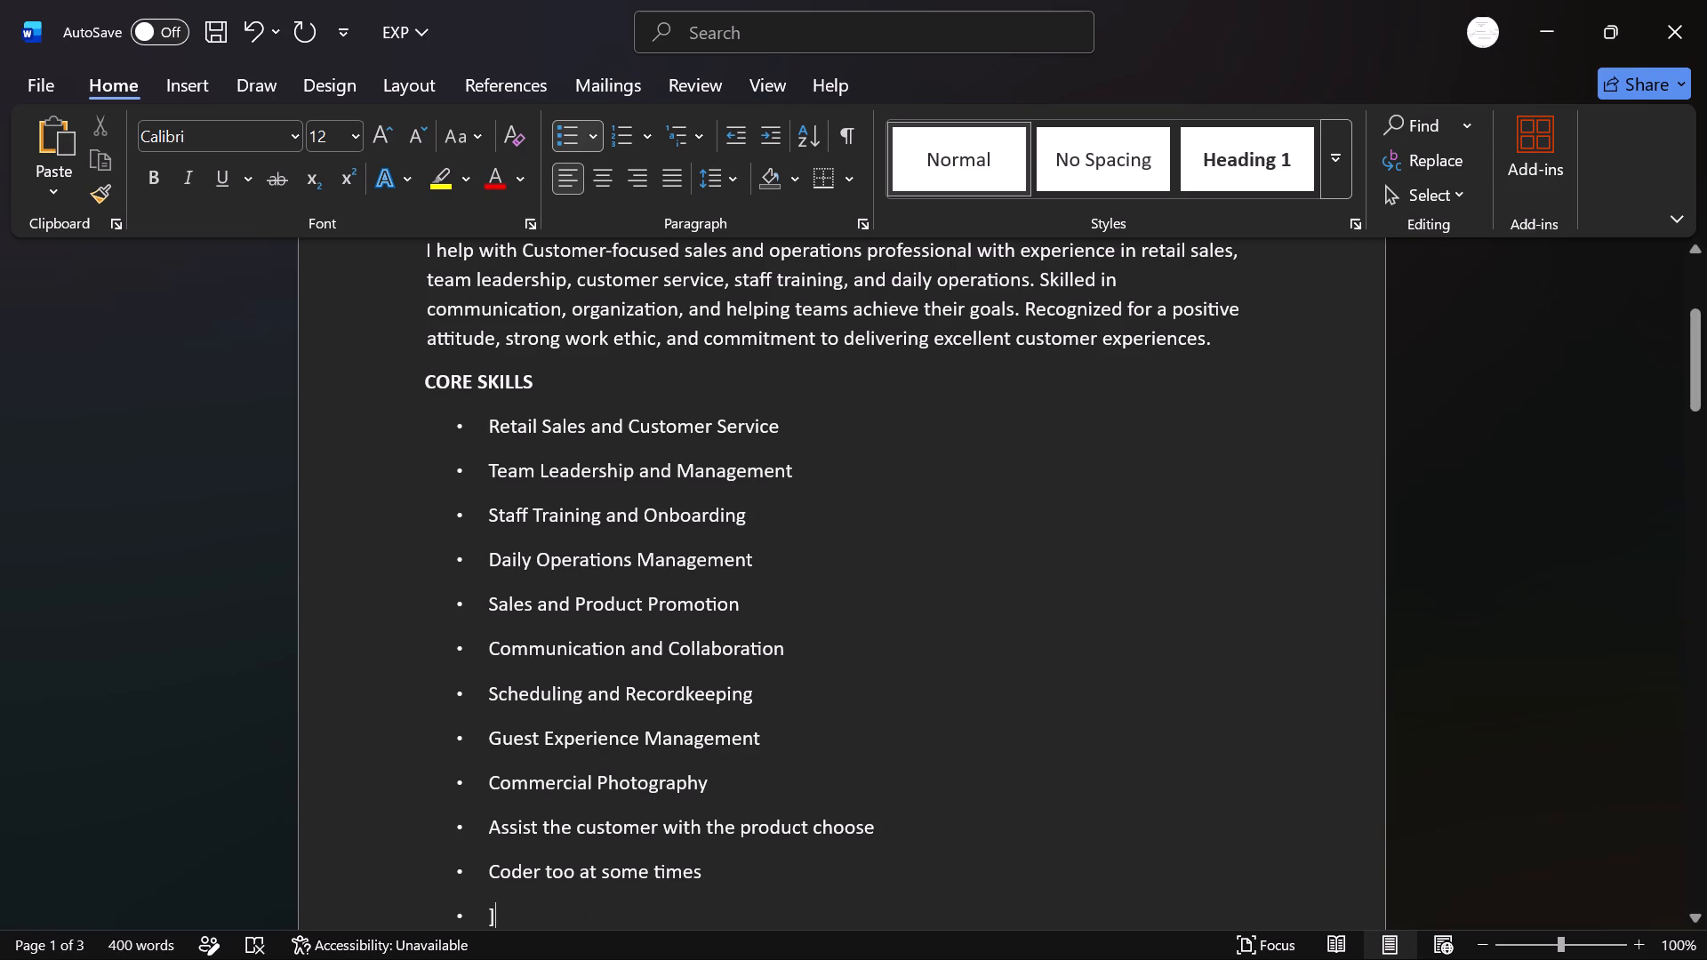
pyautogui.press('BackSpace')
pyautogui.press('BackSpace')
pyautogui.press('BackSpace')
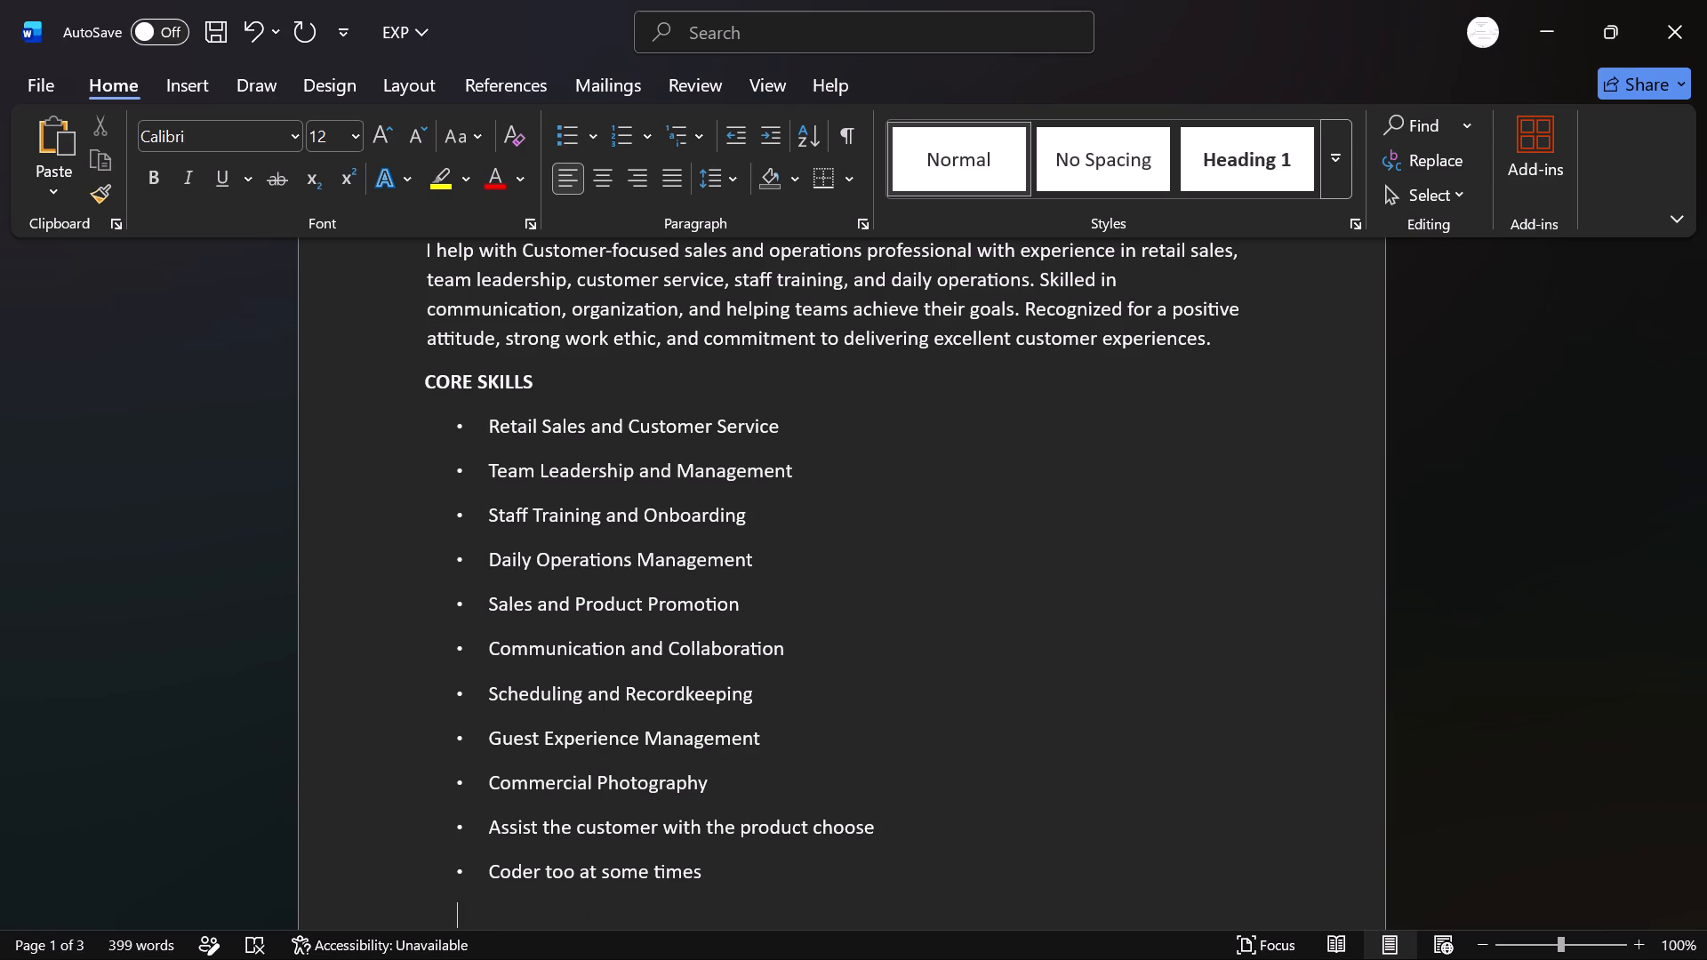
pyautogui.press('BackSpace')
pyautogui.press('BackSpace')
pyautogui.press('BackSpace')
# Change "some times" to the single word "sometimes" in the last Core Skills bullet.
pyautogui.press('BackSpace')
pyautogui.press('BackSpace')
pyautogui.press('BackSpace')
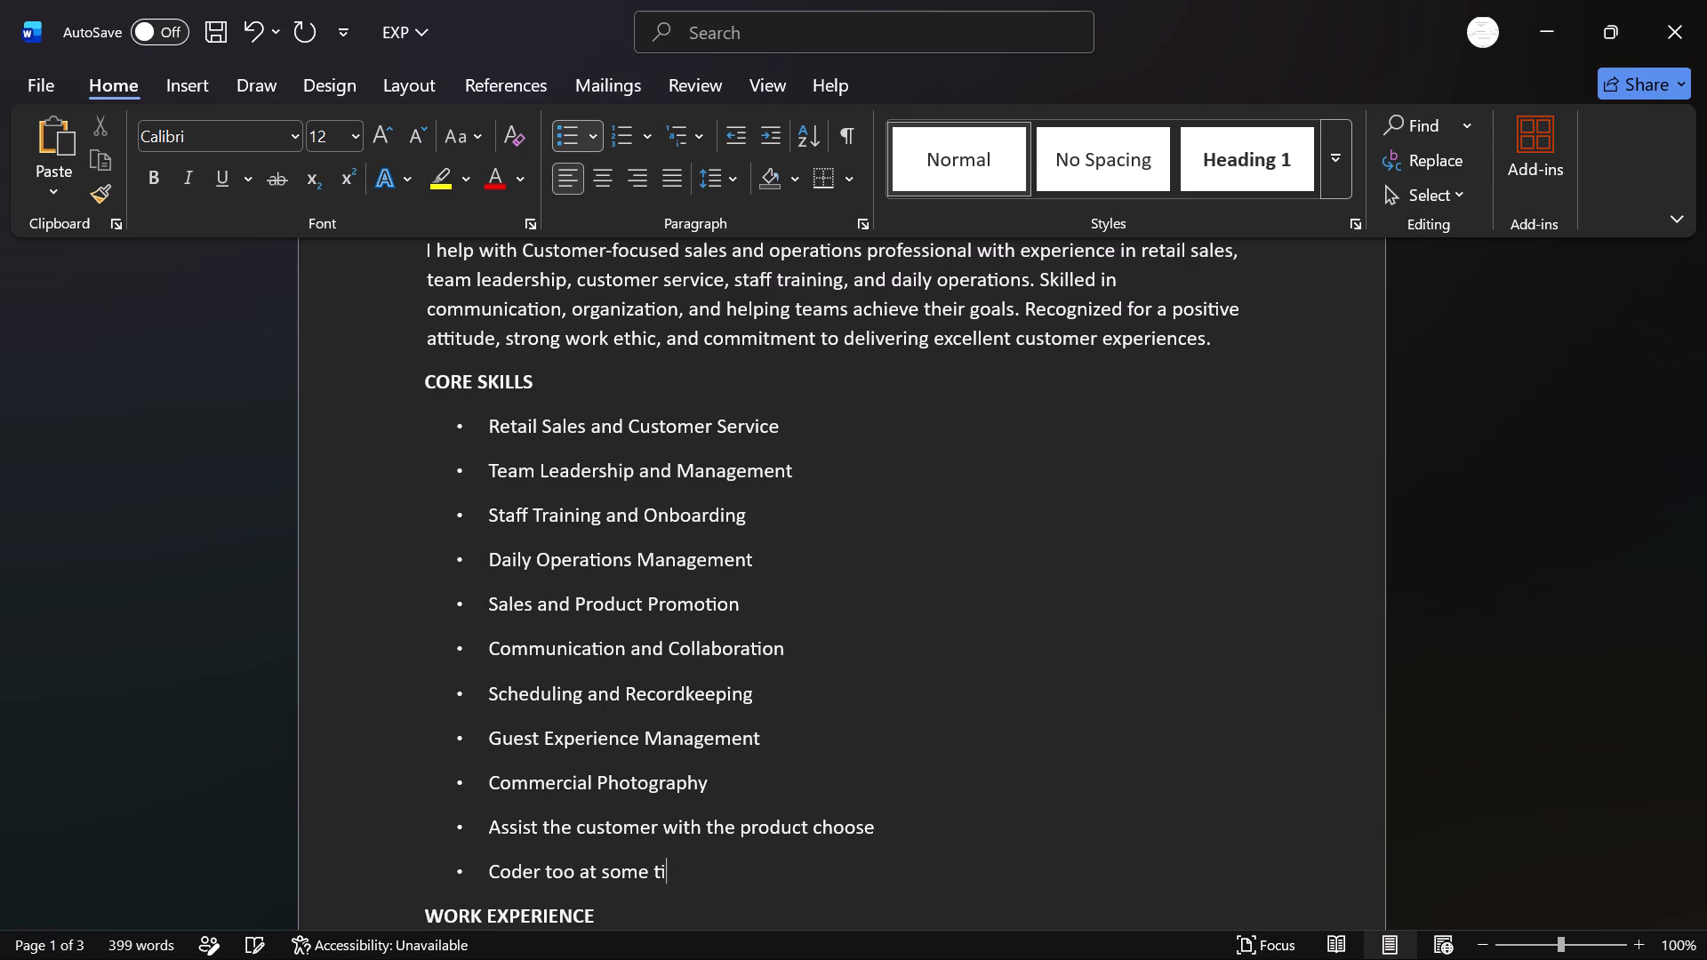
pyautogui.press('BackSpace')
pyautogui.press('BackSpace')
pyautogui.press('BackSpace')
pyautogui.press('BackSpace')
pyautogui.write('etimes')
# Review the Work Experience section, starting with the Keyholder entry.
pyautogui.scroll(-5, 493, 886)
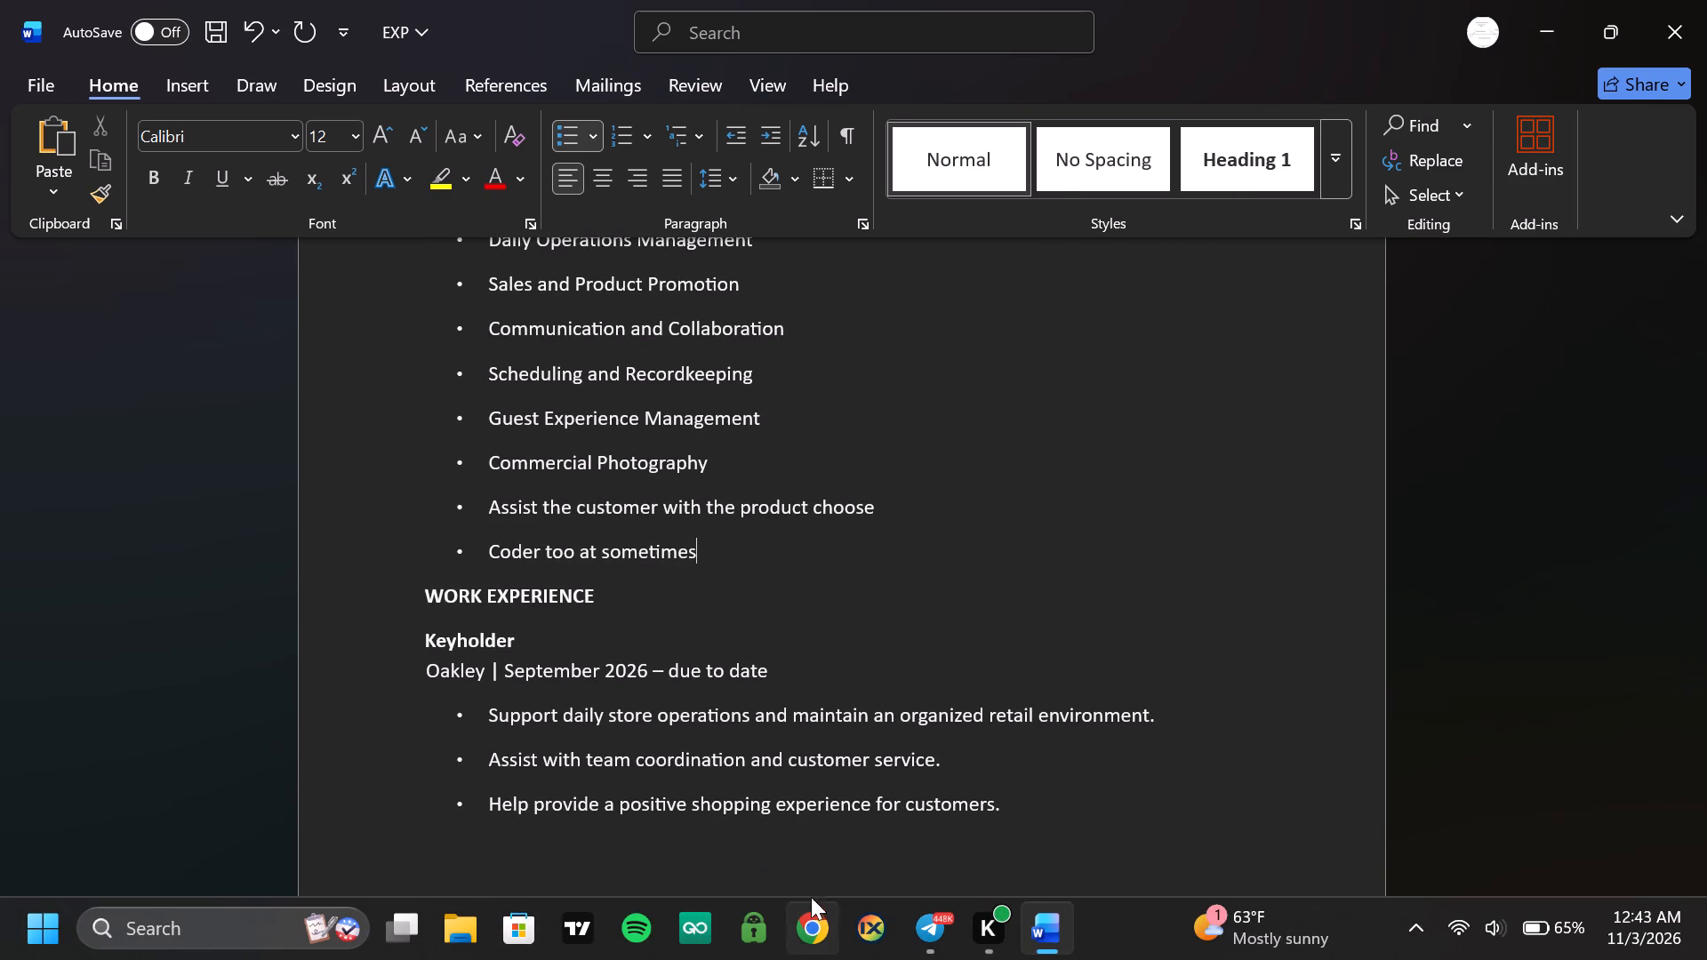